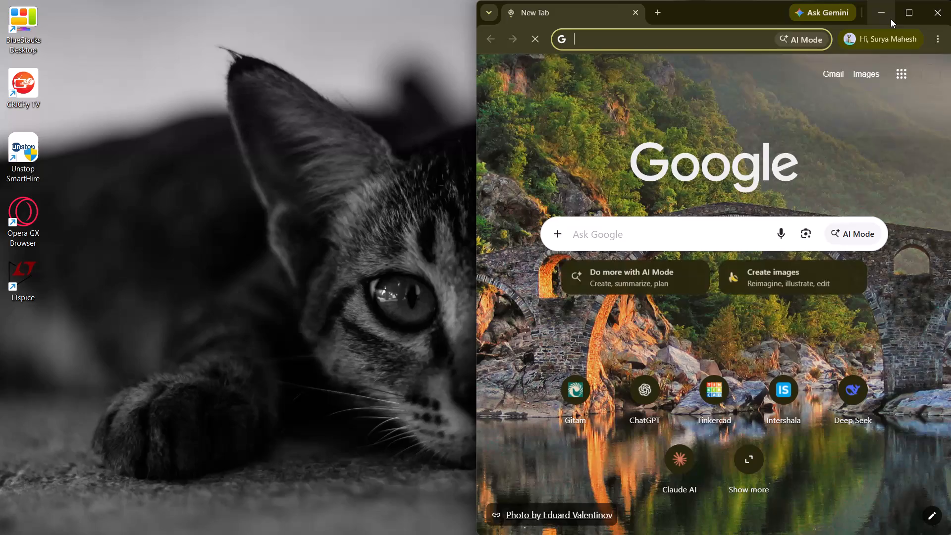
Maximize the browser window and search Google for "dharapalem village".
left_click(899, 17)
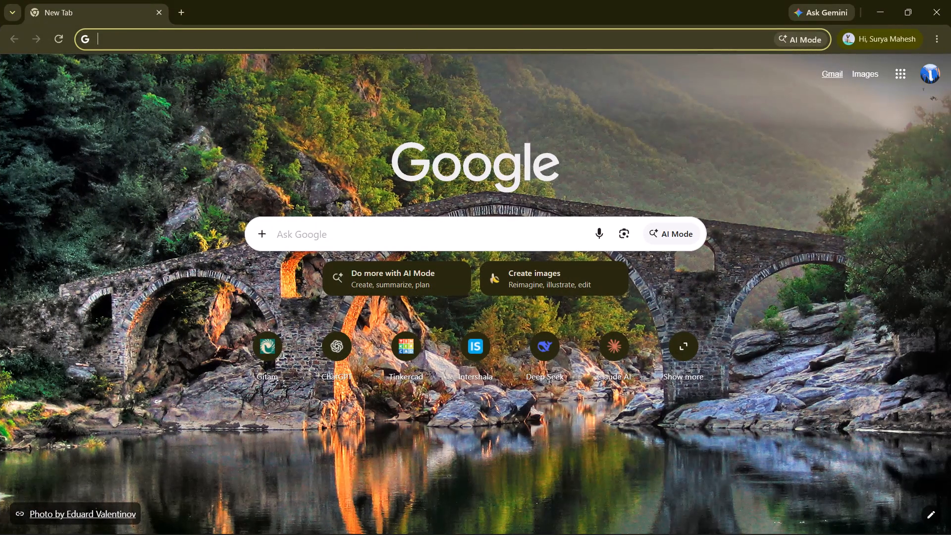
left_click(482, 237)
type("dharapal")
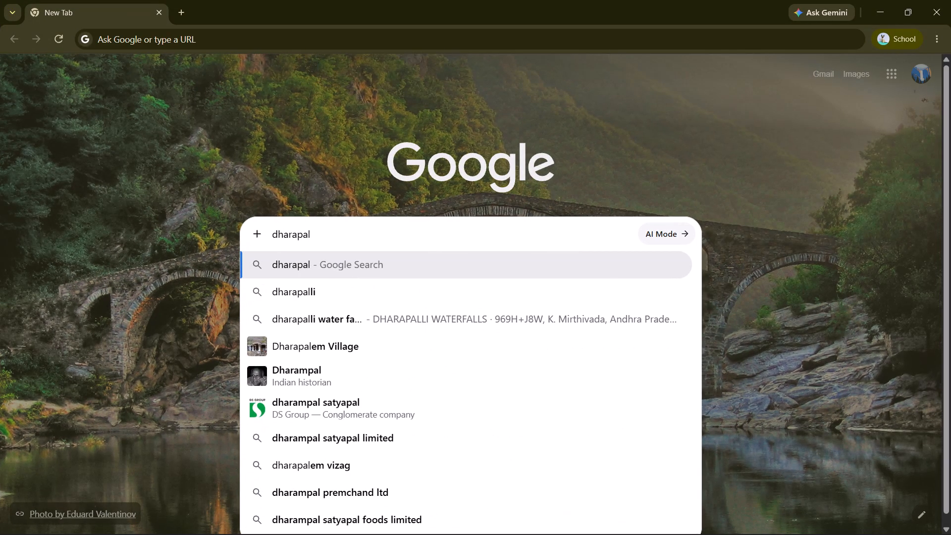
type("em")
key("space")
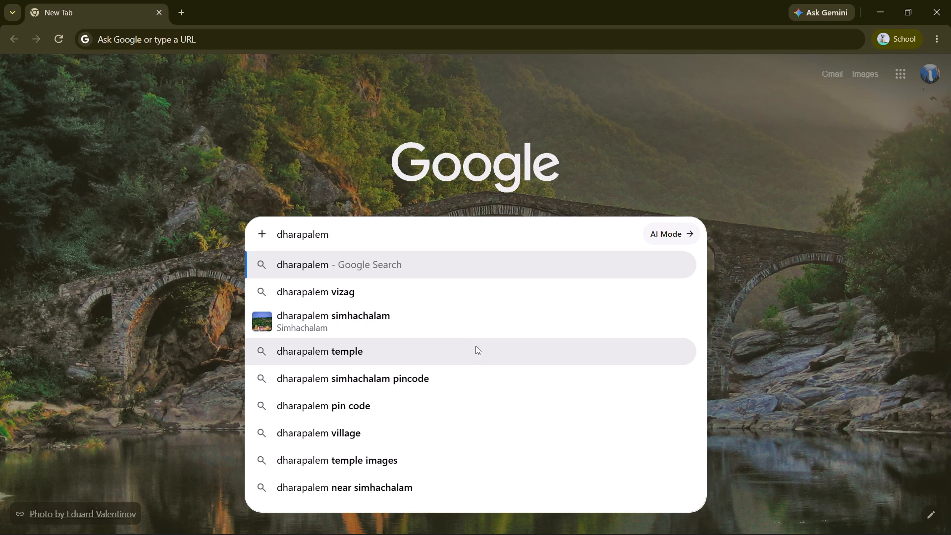
left_click(464, 426)
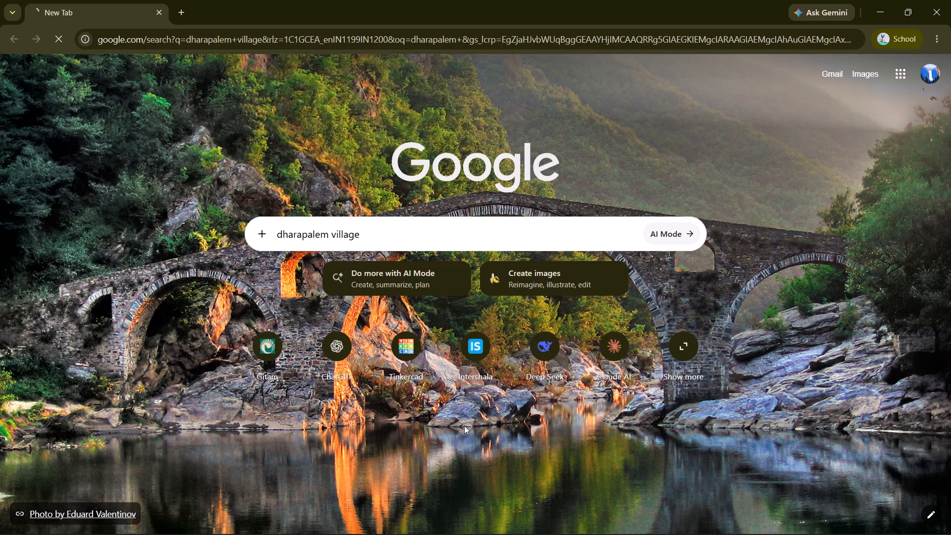
scroll(370, 328, "down", 3)
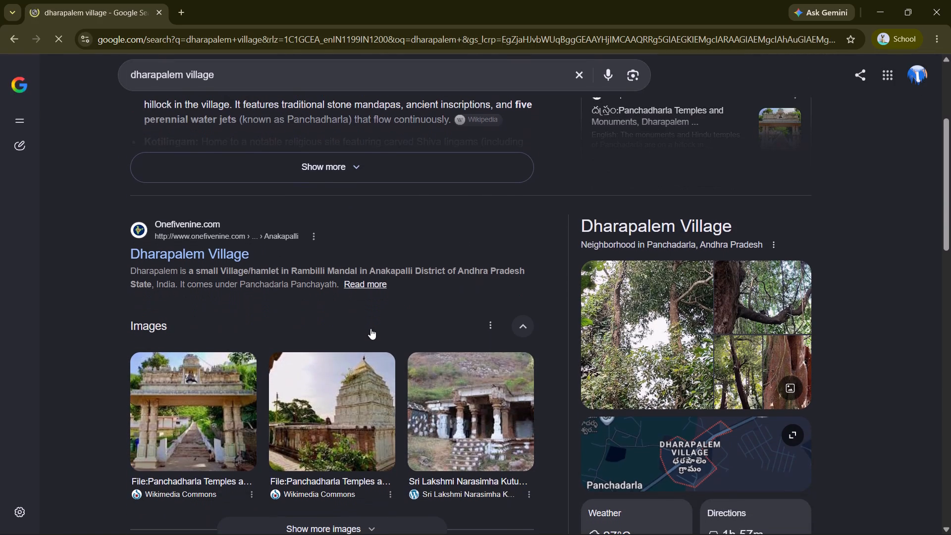
scroll(370, 328, "down", 2)
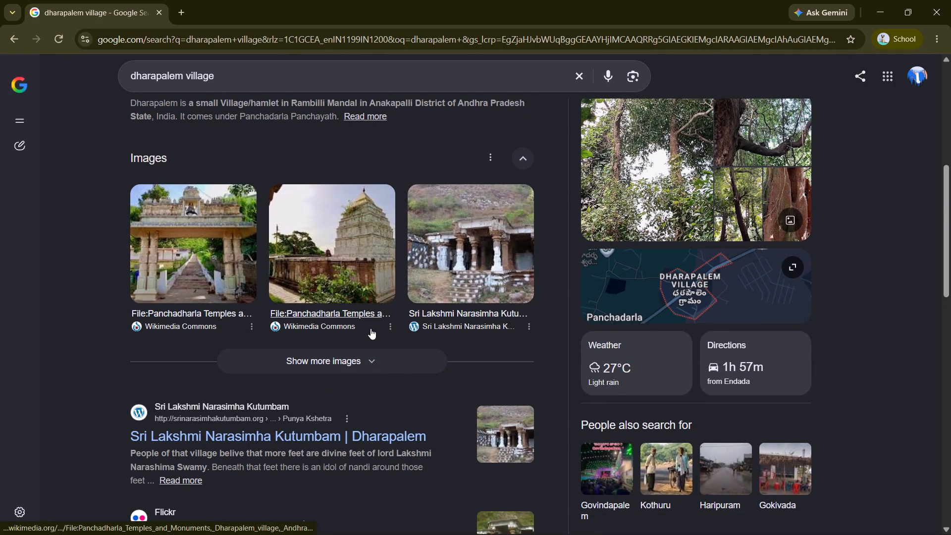
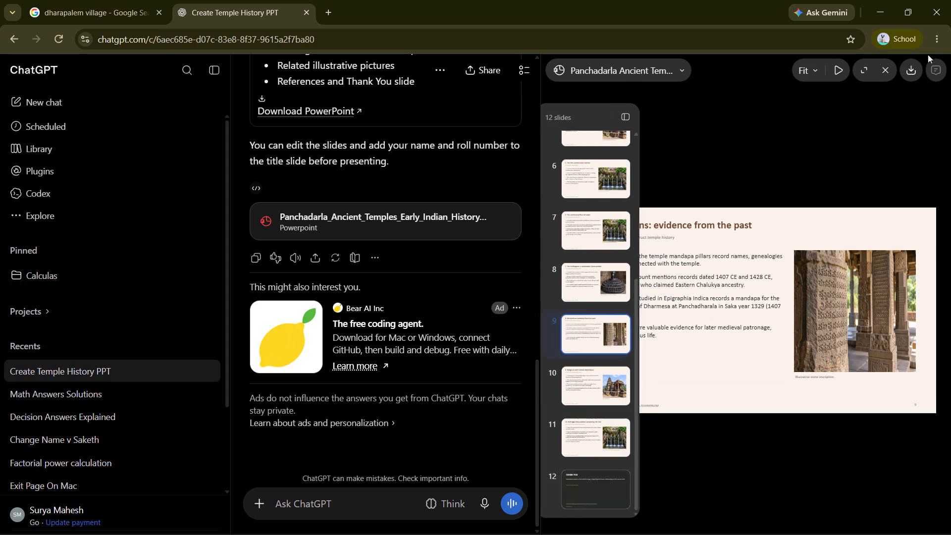
Download the Panchadarla presentation file and open it in PowerPoint.
left_click(906, 66)
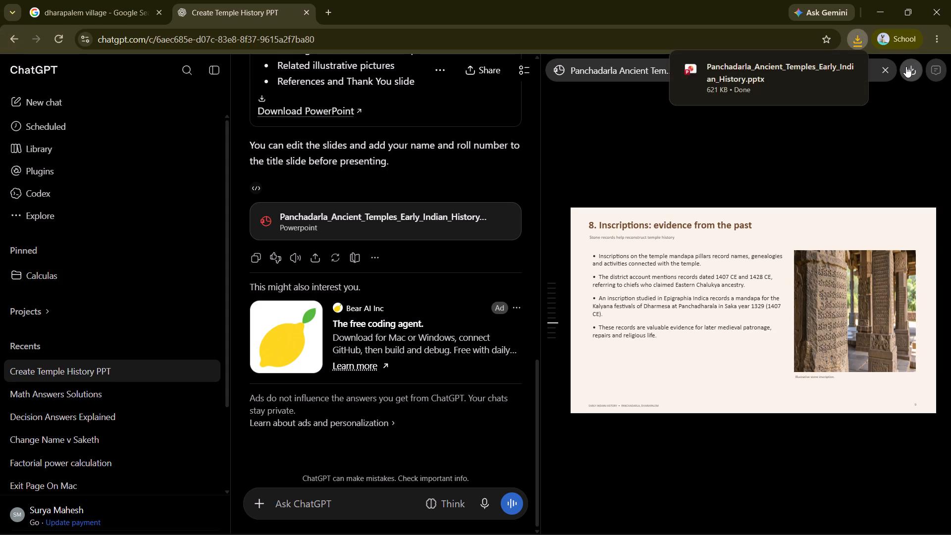
left_click(751, 91)
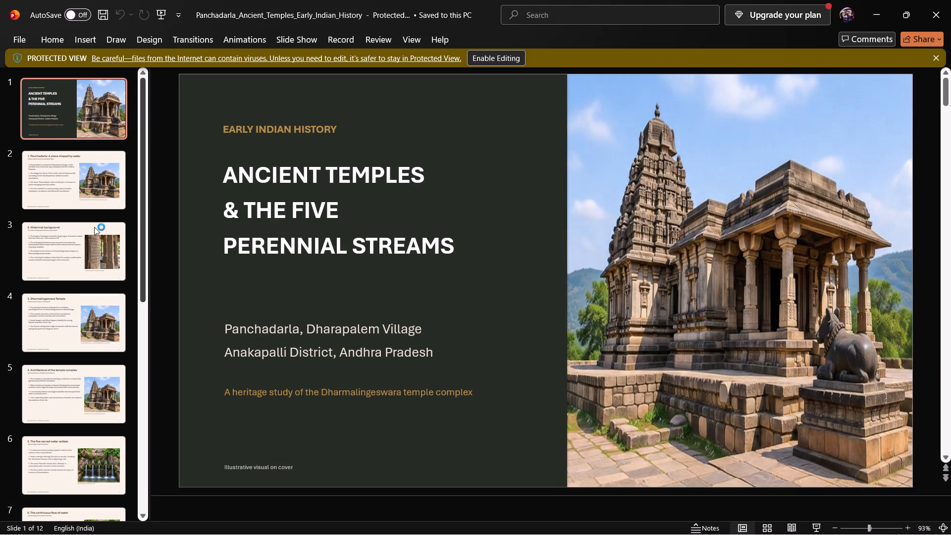
Check the opened presentation's slides, from the cover through the temple and conservation content to the closing Thank You slide.
left_click(69, 181)
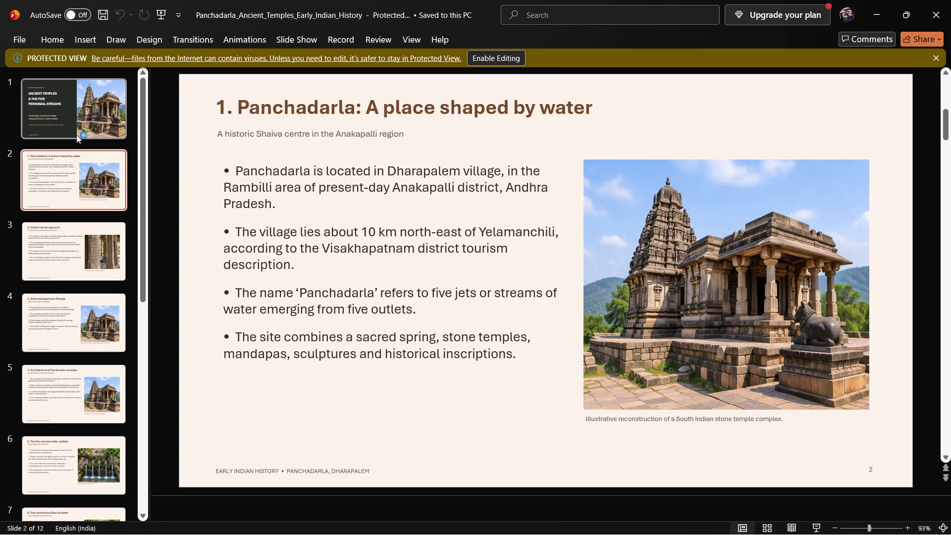
left_click(76, 135)
left_click(85, 247)
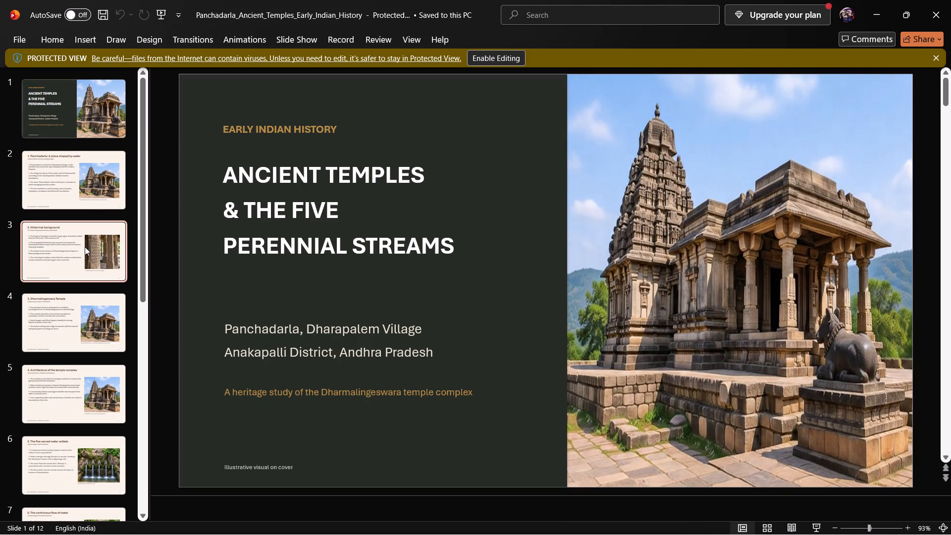
scroll(85, 247, "down", 1)
left_click(85, 247)
scroll(92, 296, "down", 1)
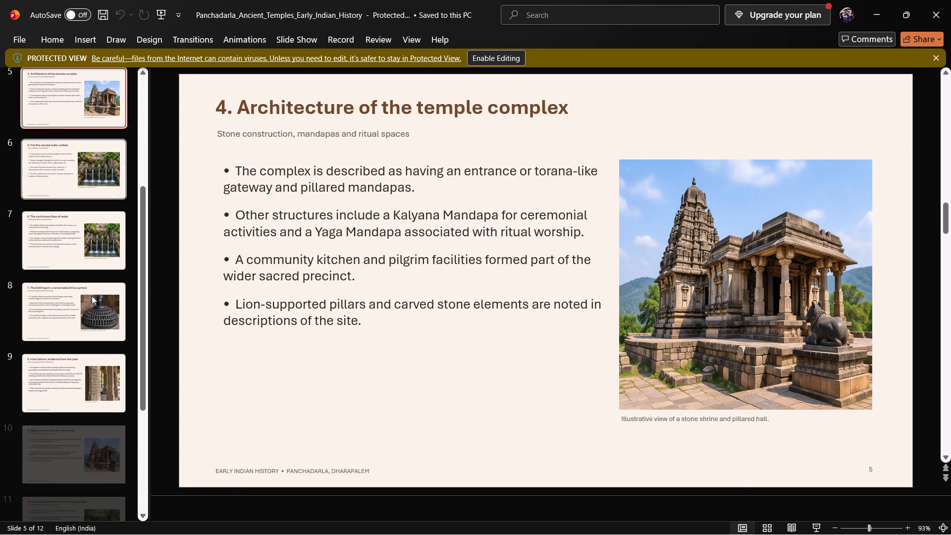
scroll(92, 296, "down", 3)
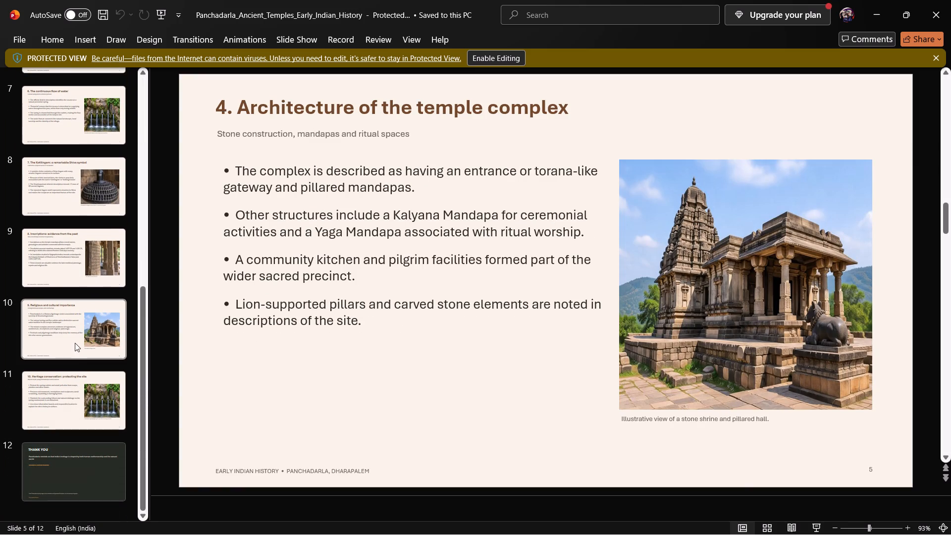
left_click(74, 345)
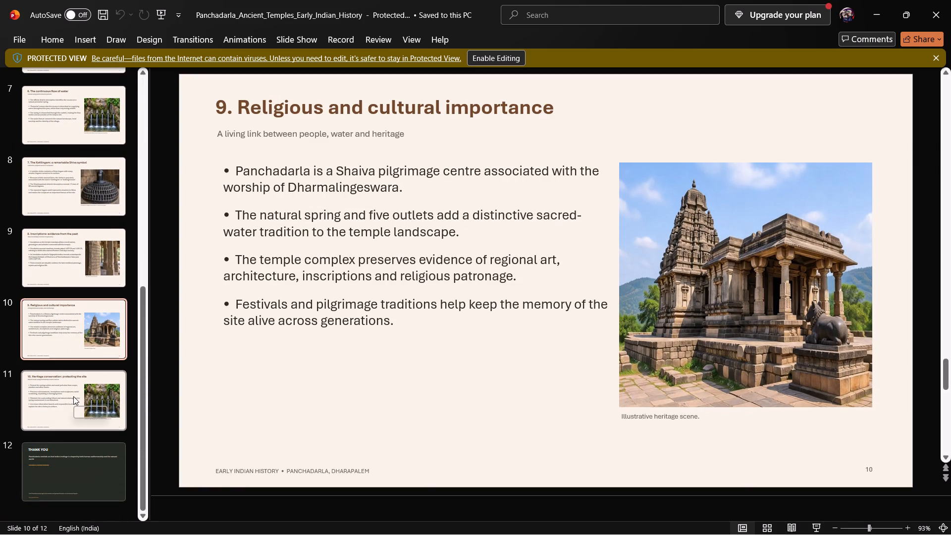
left_click(73, 396)
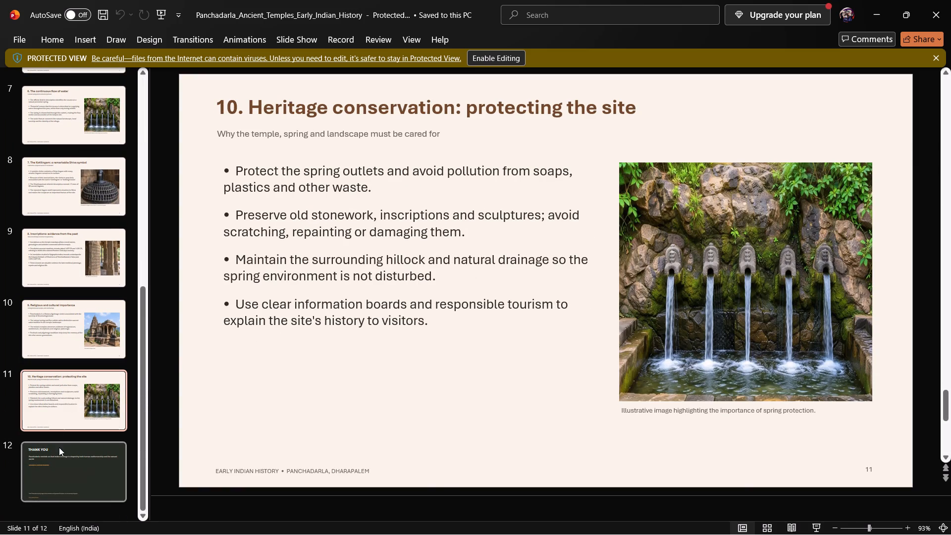
left_click(59, 447)
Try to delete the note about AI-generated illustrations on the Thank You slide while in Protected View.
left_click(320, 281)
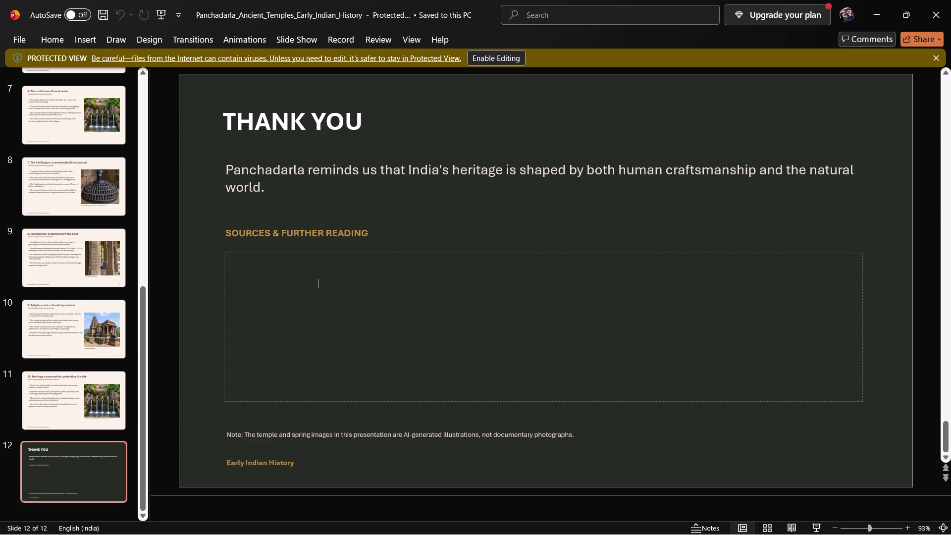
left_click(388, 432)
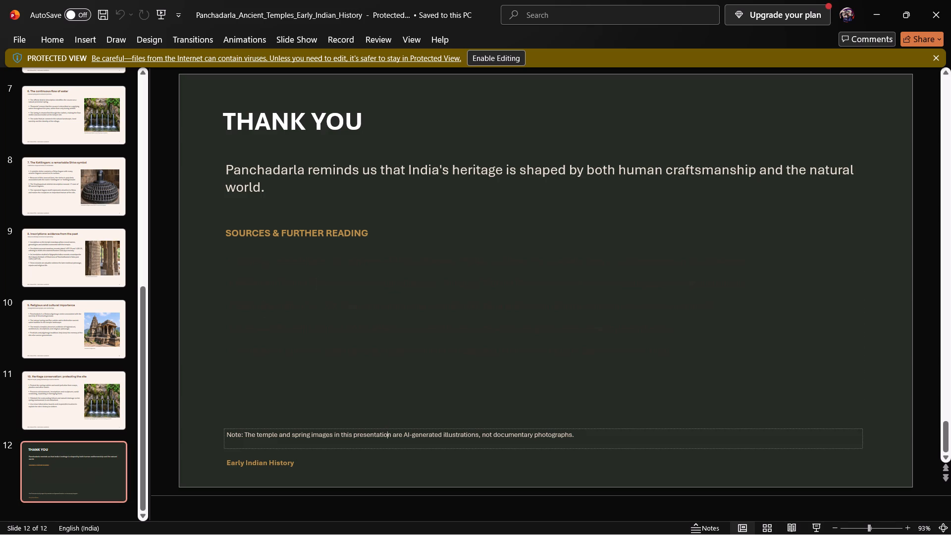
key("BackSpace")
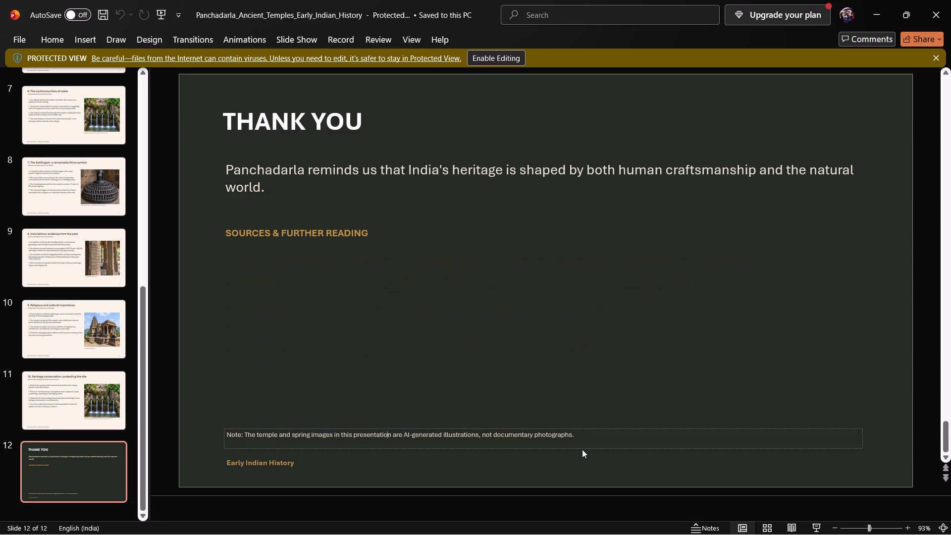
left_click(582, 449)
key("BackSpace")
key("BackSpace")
Enable editing of the presentation and delete the note about AI-generated illustrations from the Thank You slide.
left_click(494, 61)
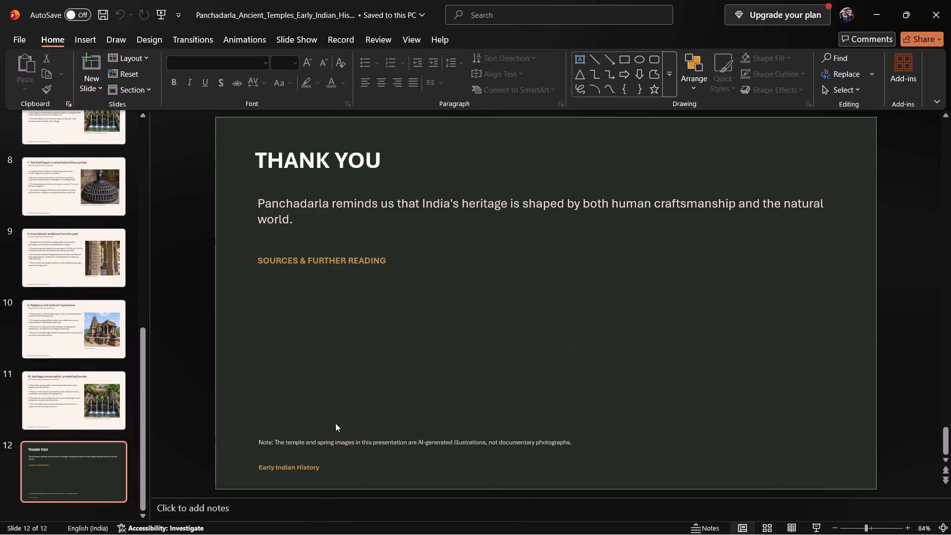
left_click_drag(337, 429, 339, 446)
left_click(339, 446)
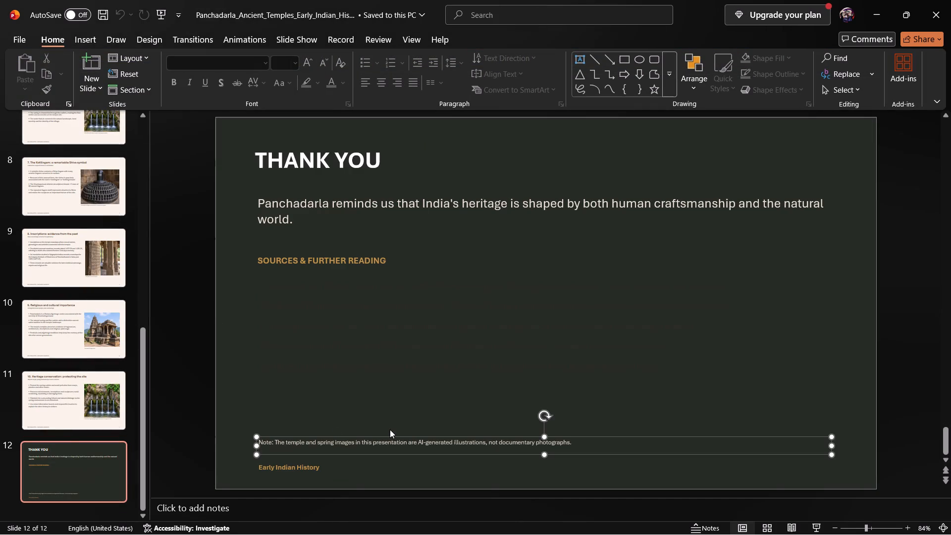
key("BackSpace")
Delete the "Early Indian History" footer text box from the Thank You slide.
left_click(310, 465)
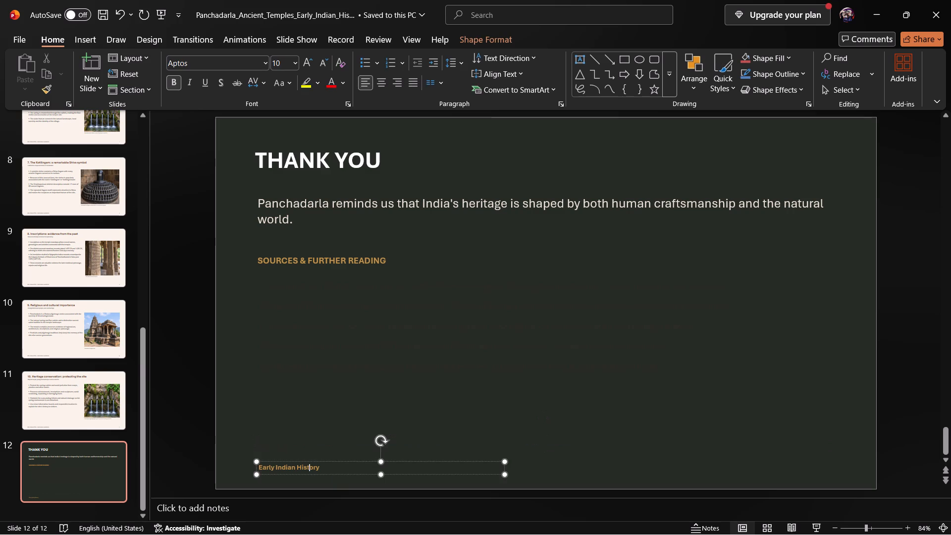
key("BackSpace")
key("BackSpace")
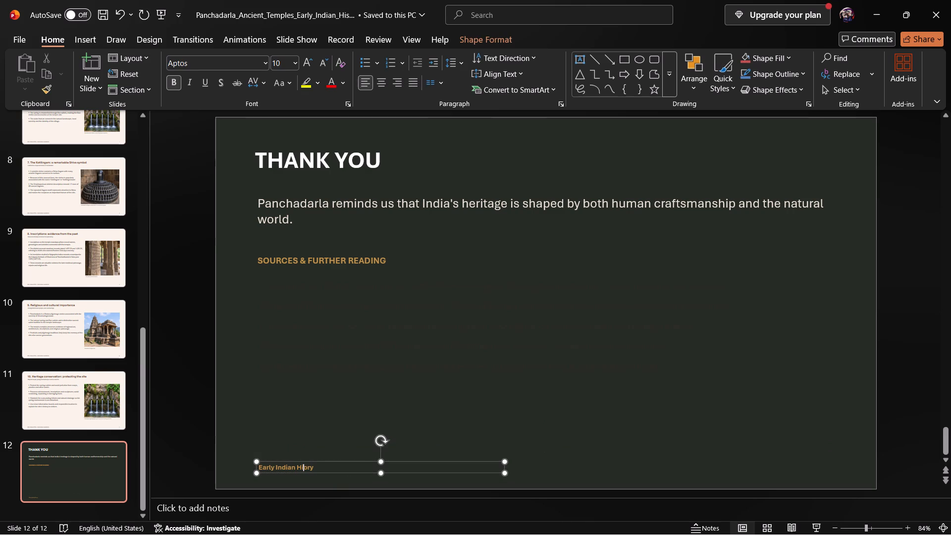
left_click(342, 461)
key("BackSpace")
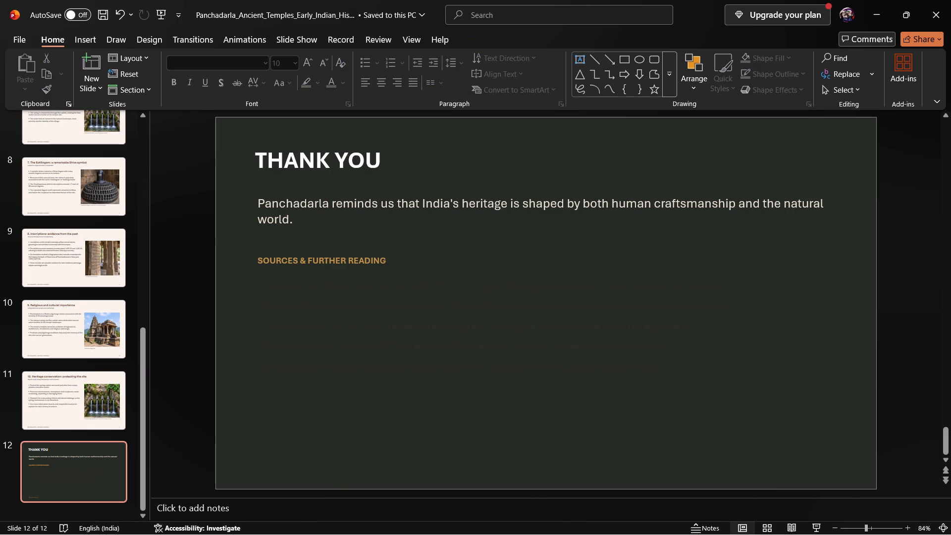
Delete the "SOURCES & FURTHER READING" heading from the Thank You slide.
left_click(357, 268)
key("BackSpace")
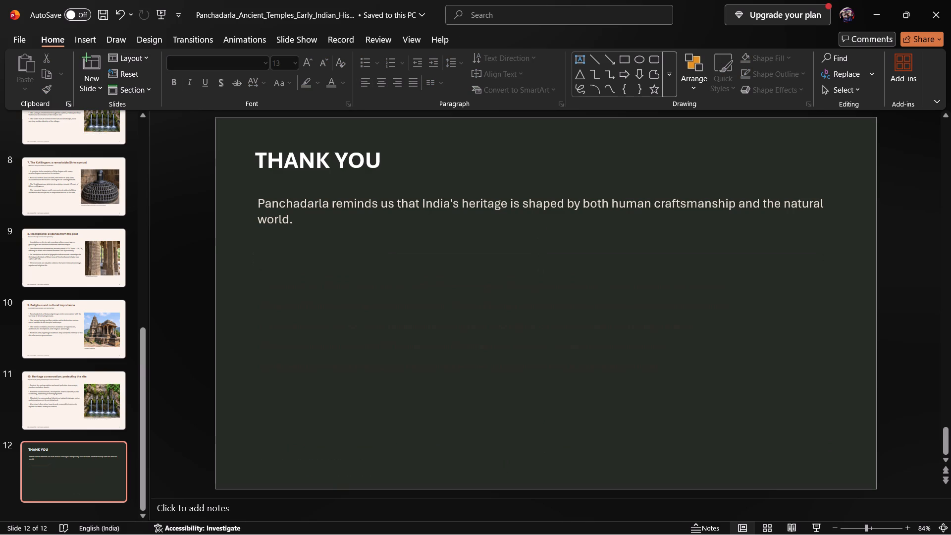
Delete the text box with the sentence about Panchadarla and India's heritage beneath the THANK YOU title.
left_click(345, 208)
key("BackSpace")
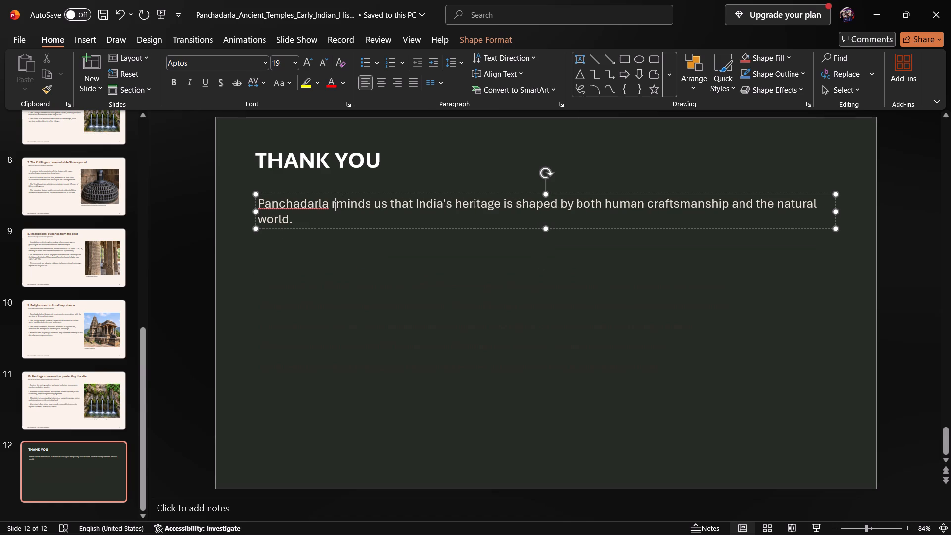
left_click(345, 223)
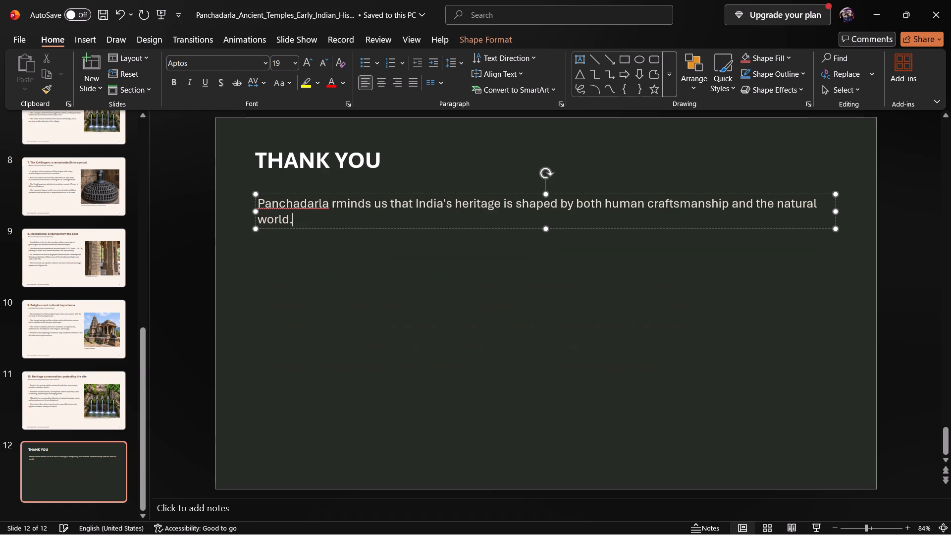
left_click(344, 229)
key("BackSpace")
Resize the text box of the THANK YOU title and set its text to font size 80.
left_click(318, 154)
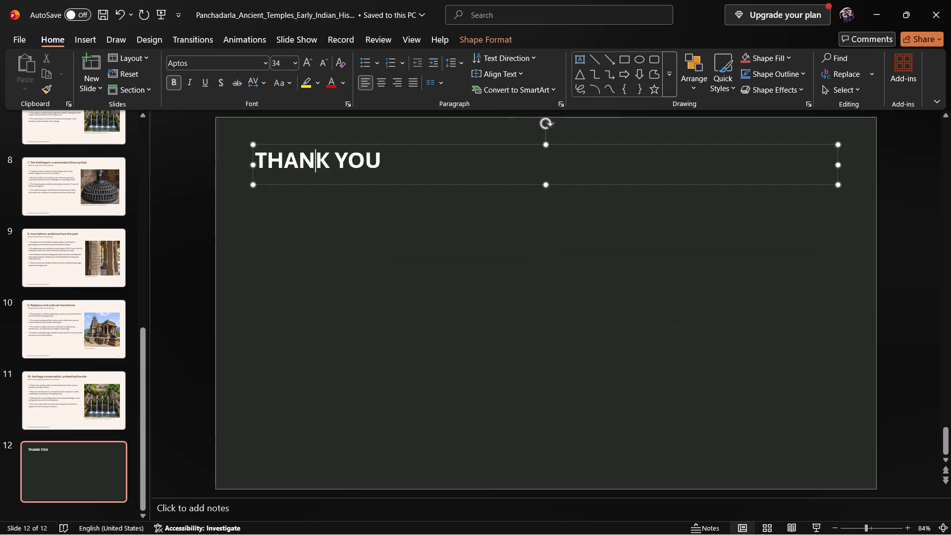
left_click_drag(840, 185, 818, 427)
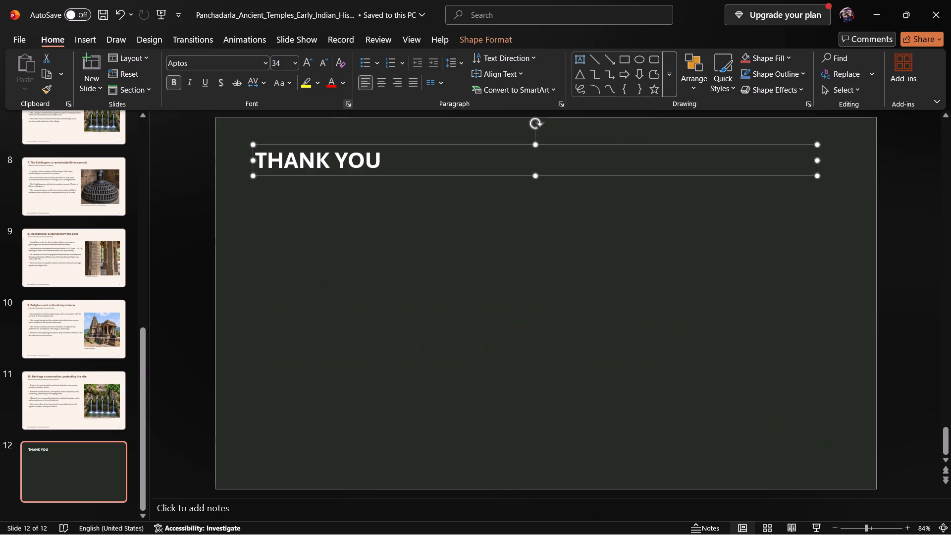
left_click_drag(258, 160, 376, 178)
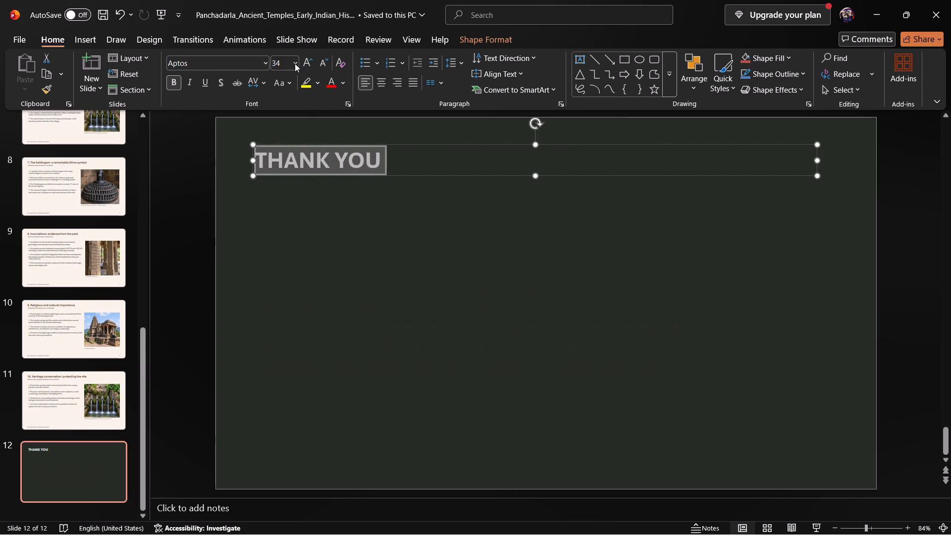
left_click(295, 63)
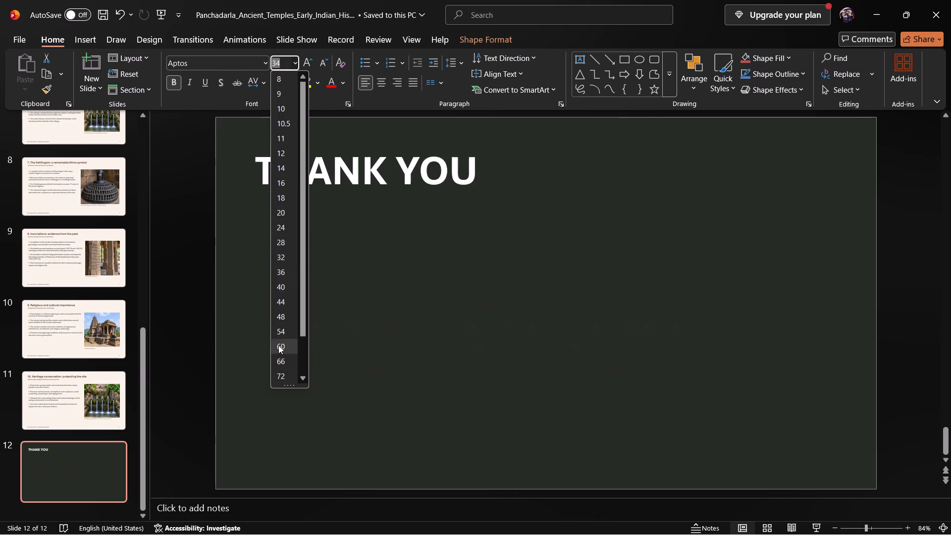
scroll(278, 345, "down", 1)
left_click(278, 345)
left_click(476, 249)
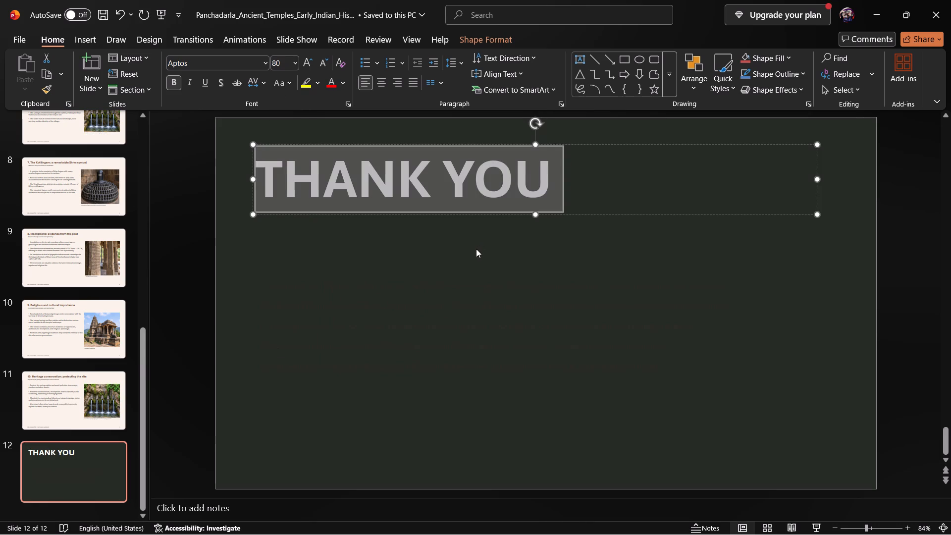
Move the THANK YOU title toward the slide's horizontal centre, placing it above the dark, barely visible source text.
left_click(489, 180)
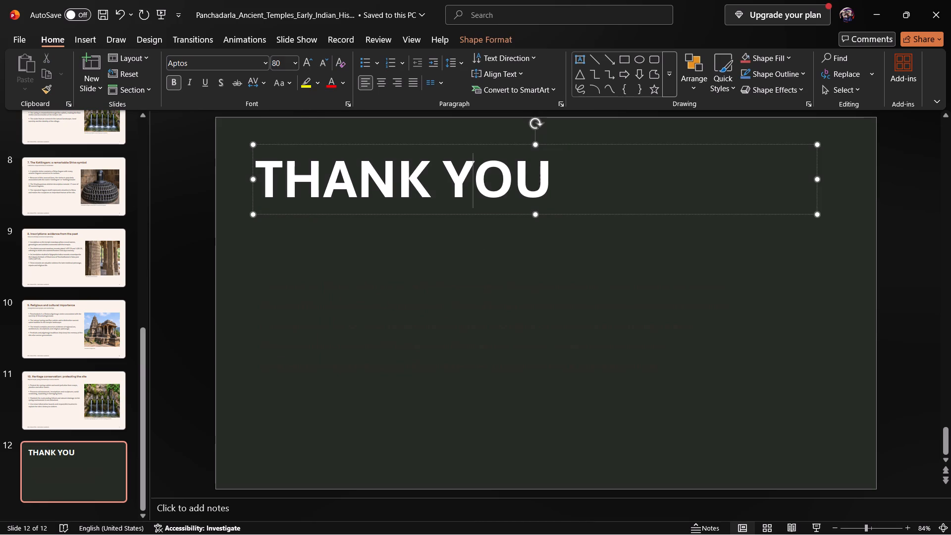
left_click_drag(470, 215, 604, 321)
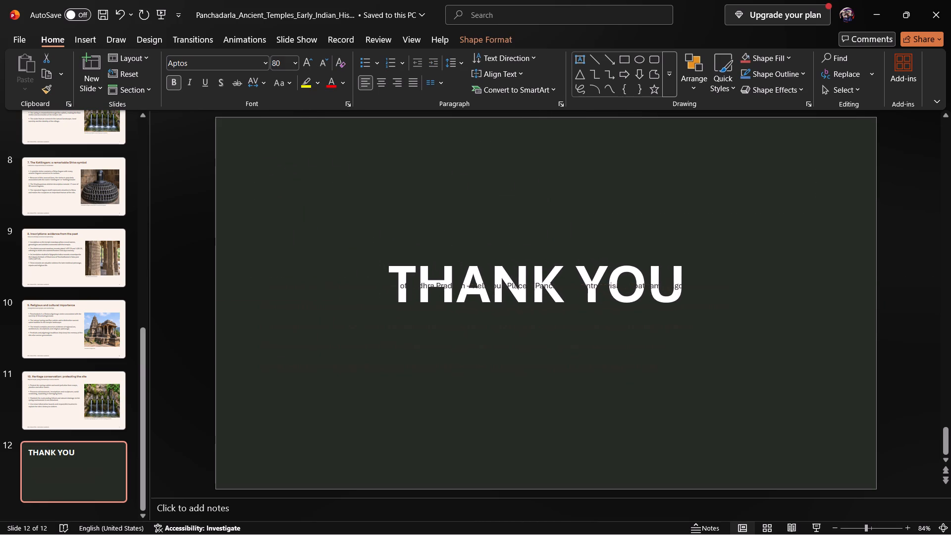
left_click_drag(604, 321, 608, 257)
Delete the text box of dark source references beneath the THANK YOU title.
left_click(575, 307)
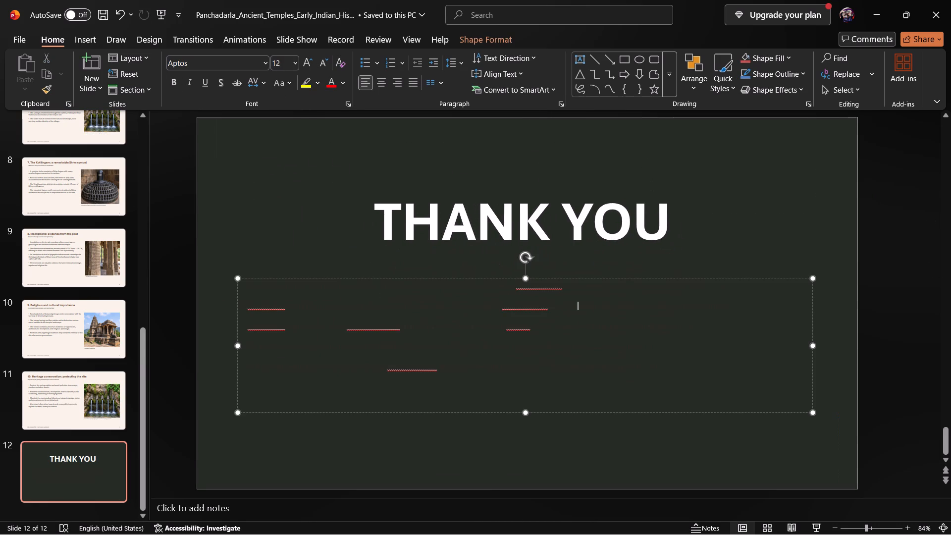
left_click(658, 278)
key("BackSpace")
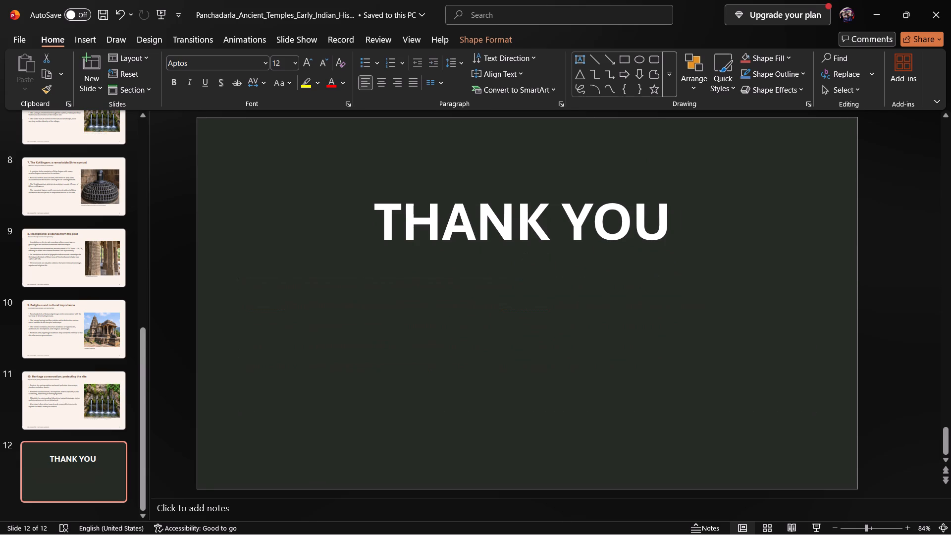
Move the THANK YOU title down to the centre of the closing slide and deselect it.
left_click(633, 232)
left_click_drag(608, 257, 596, 335)
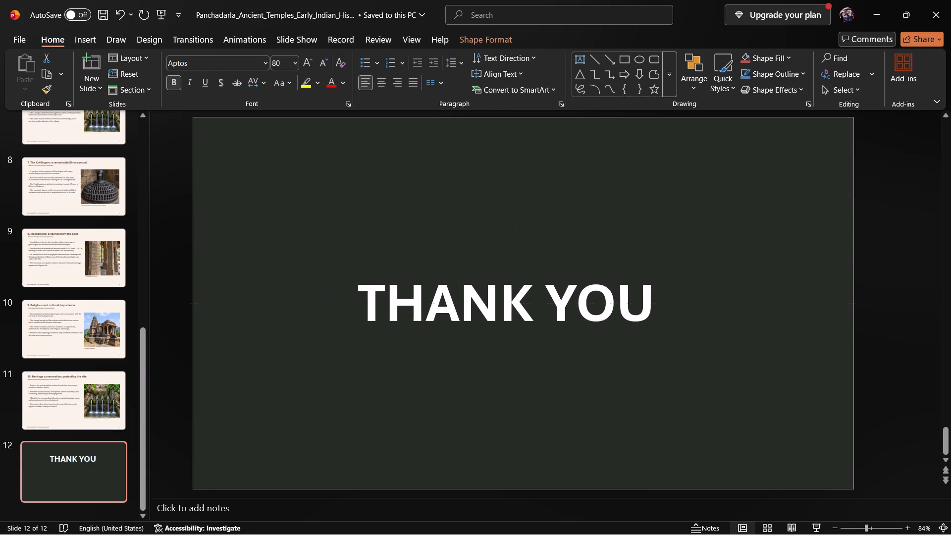
left_click_drag(596, 335, 593, 337)
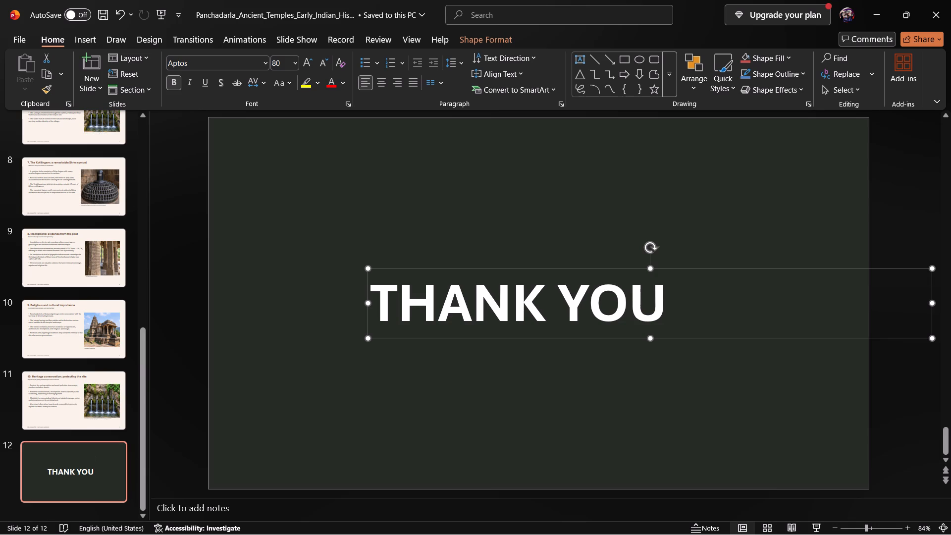
left_click(551, 401)
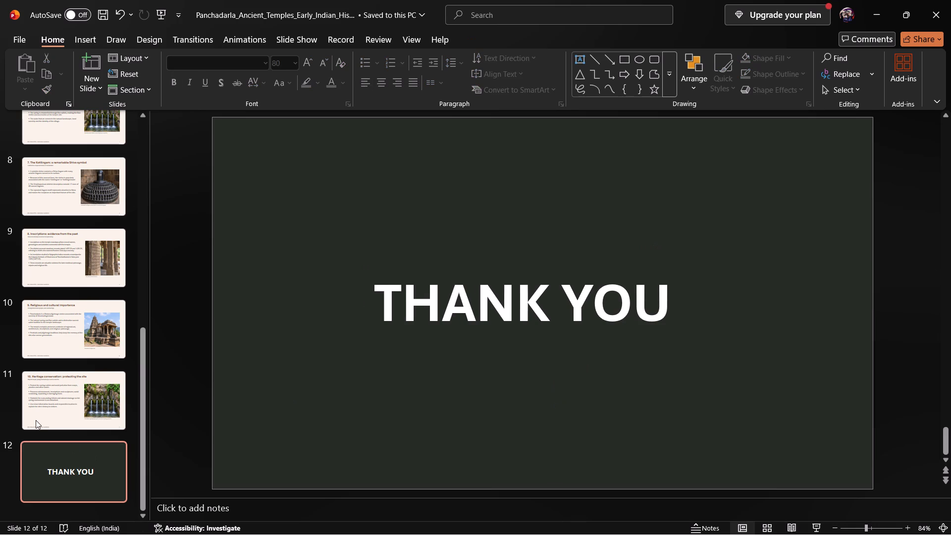
Open slide 11, "Heritage conservation: protecting the site", and select its water-spring picture.
left_click(59, 411)
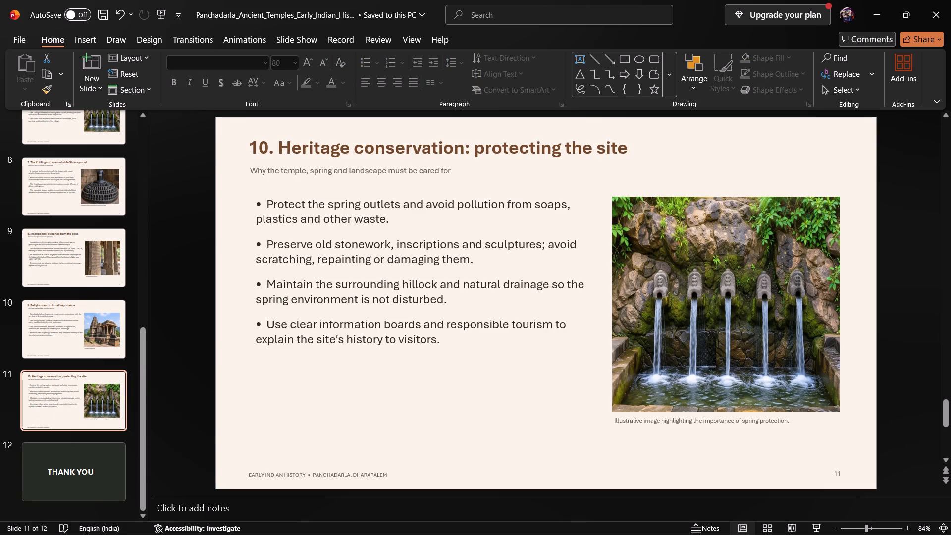
left_click(703, 319)
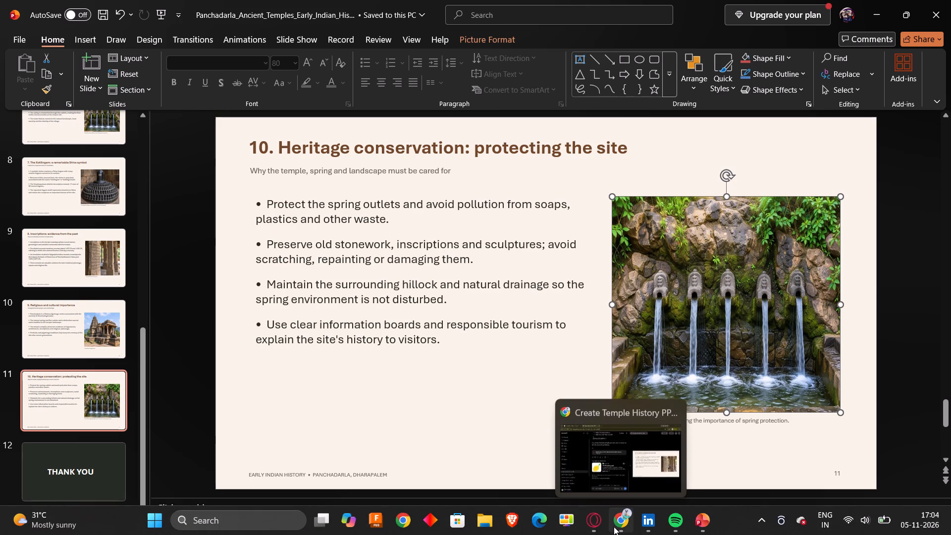
Switch to Chrome and search Google in a new tab for "dharapalem village", showing the image results.
left_click(628, 529)
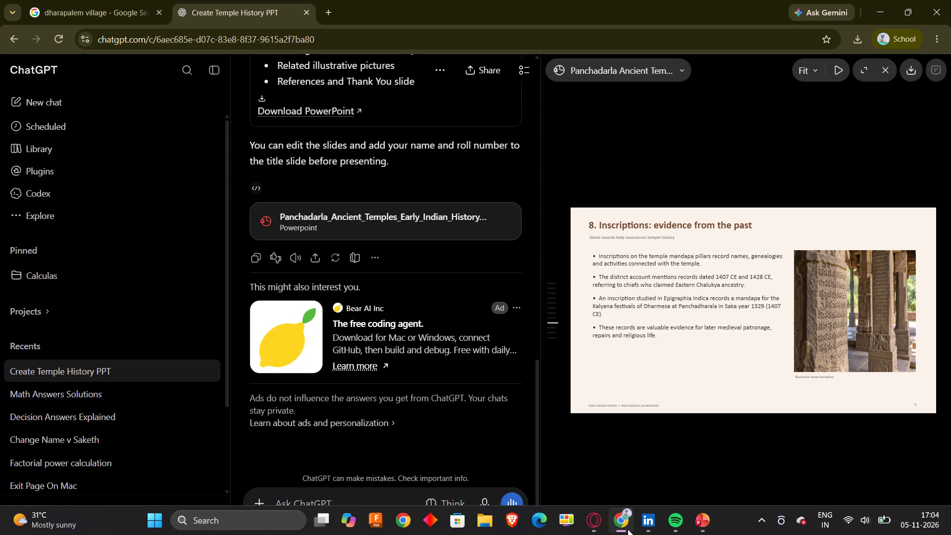
left_click(328, 18)
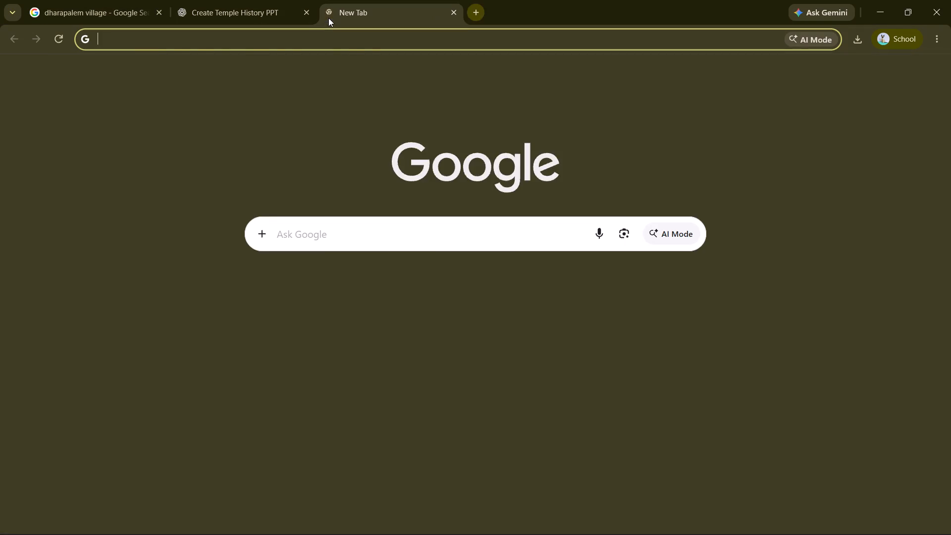
left_click(319, 243)
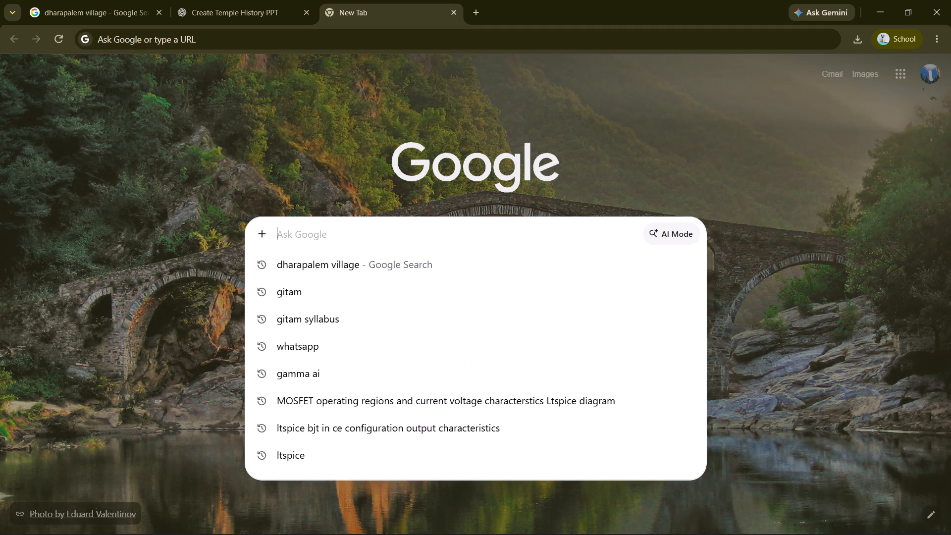
type("dhara")
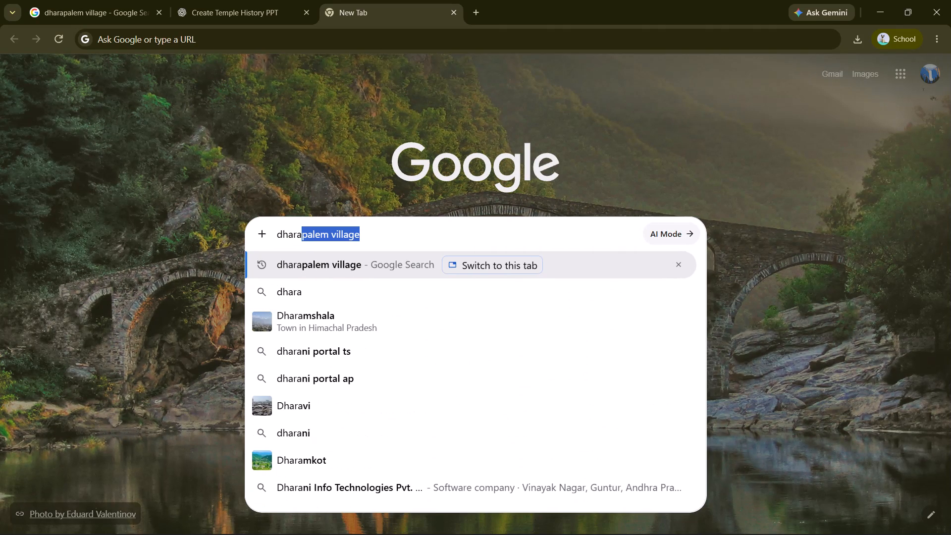
left_click(321, 264)
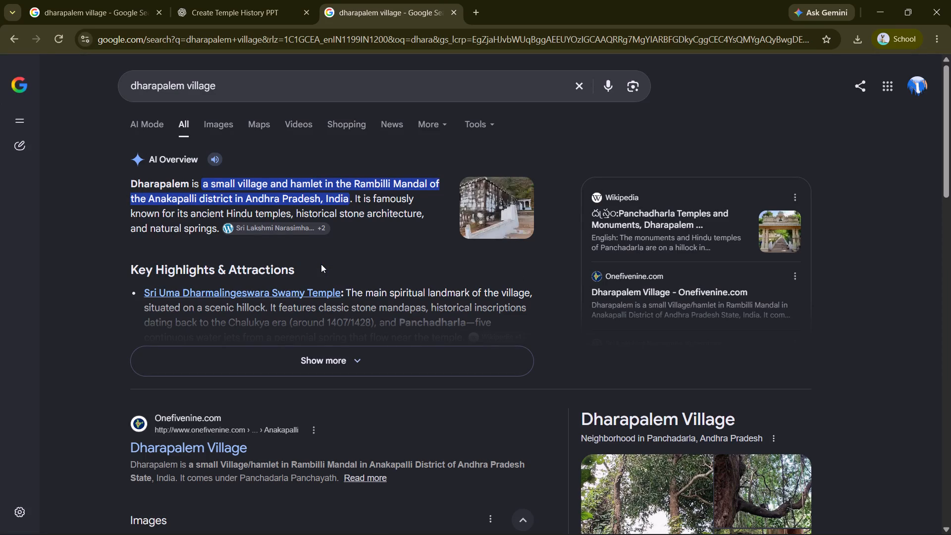
left_click(496, 209)
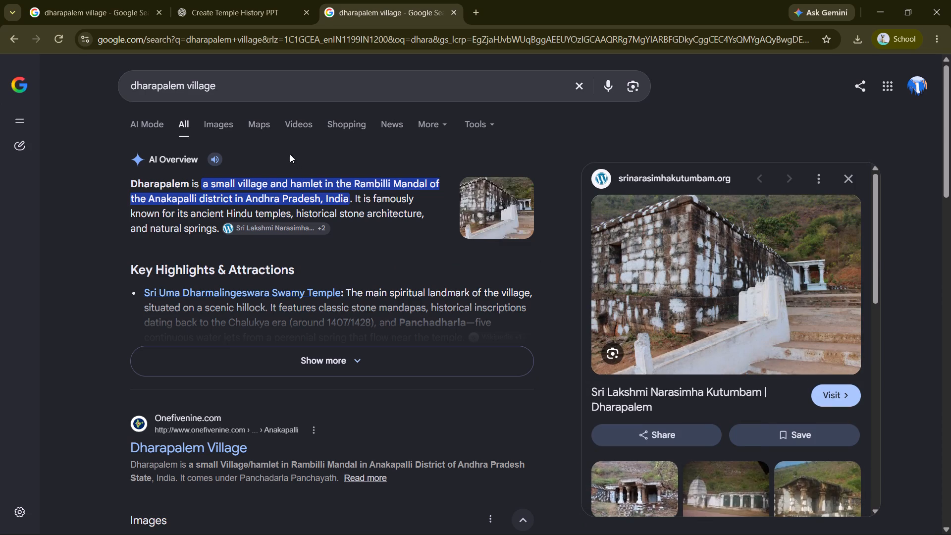
left_click(209, 120)
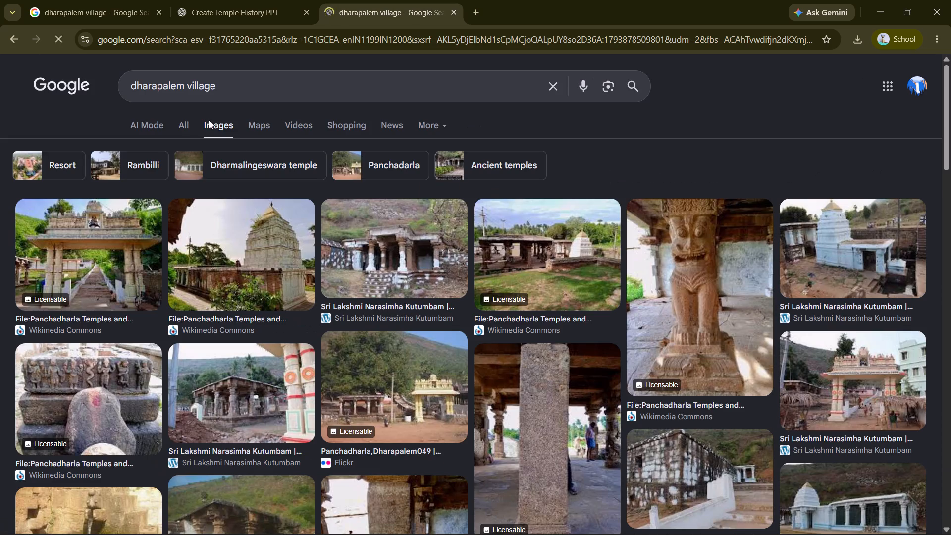
scroll(292, 241, "down", 1)
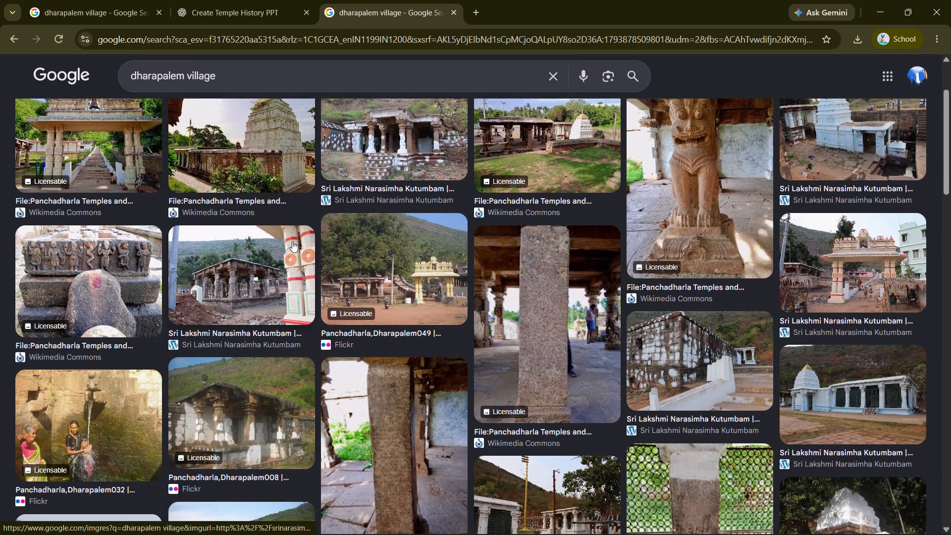
scroll(292, 241, "down", 1)
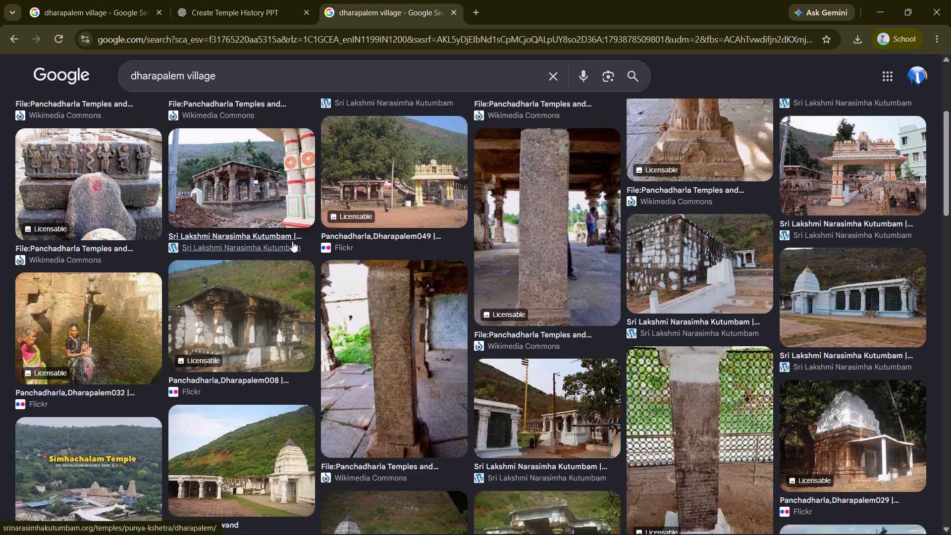
scroll(292, 241, "down", 2)
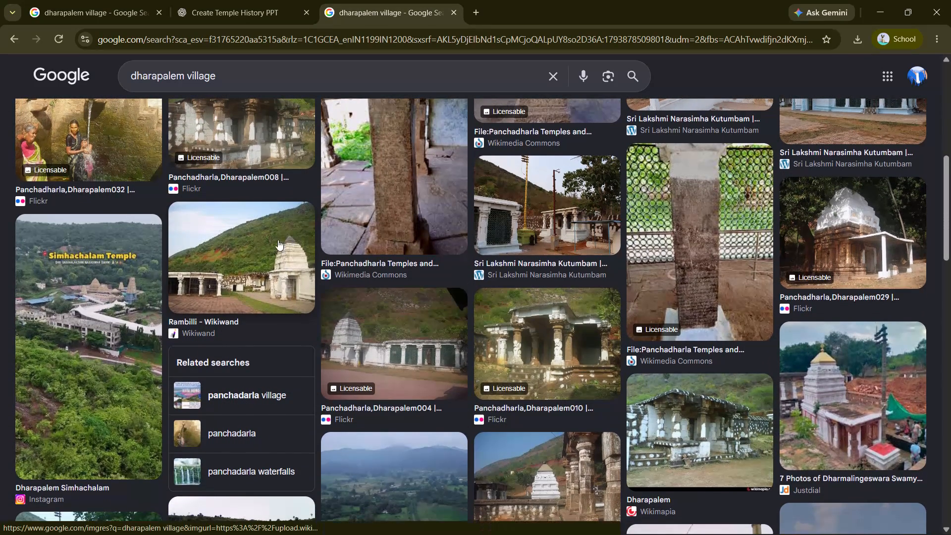
scroll(250, 227, "up", 2)
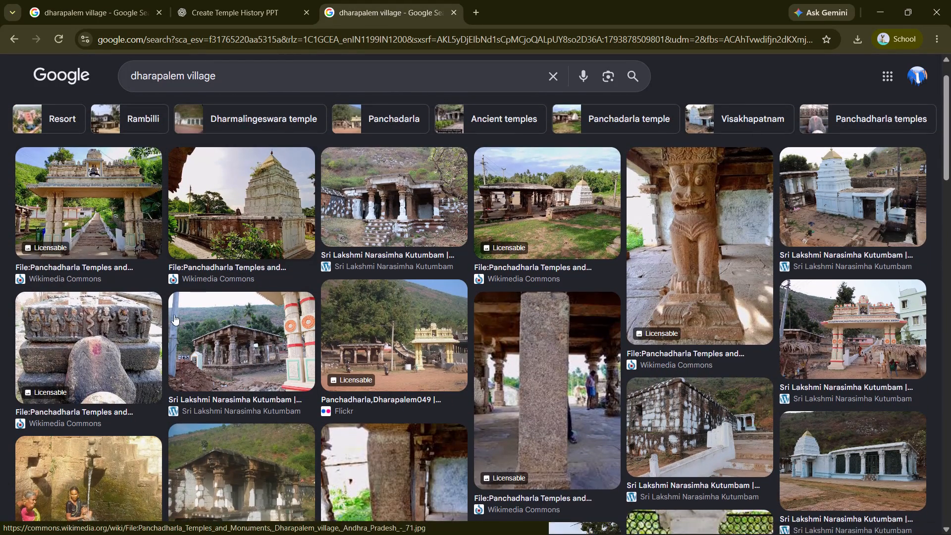
left_click(103, 324)
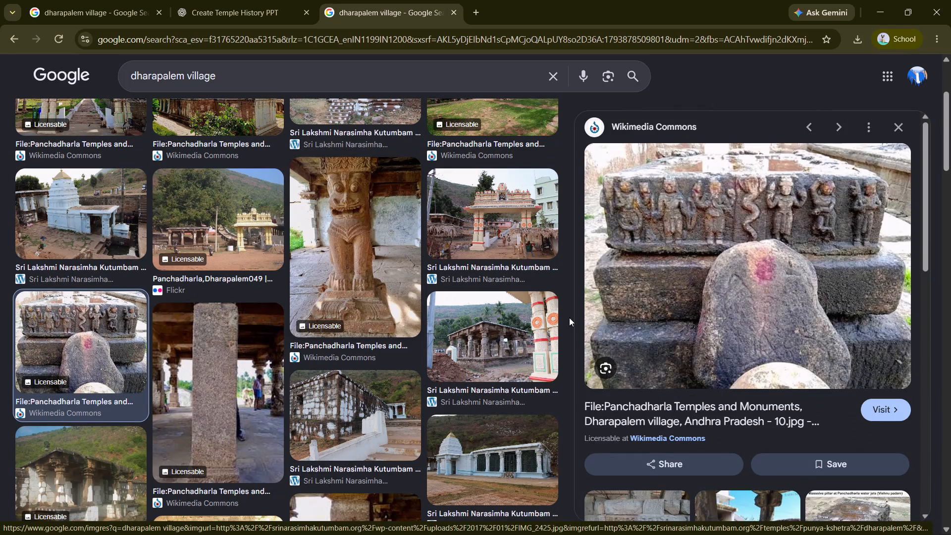
left_click(863, 133)
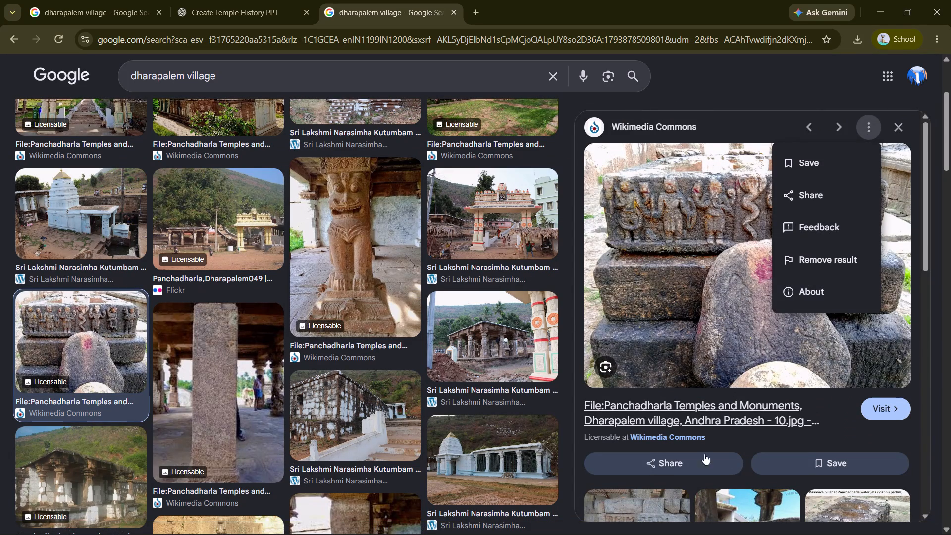
left_click(781, 353)
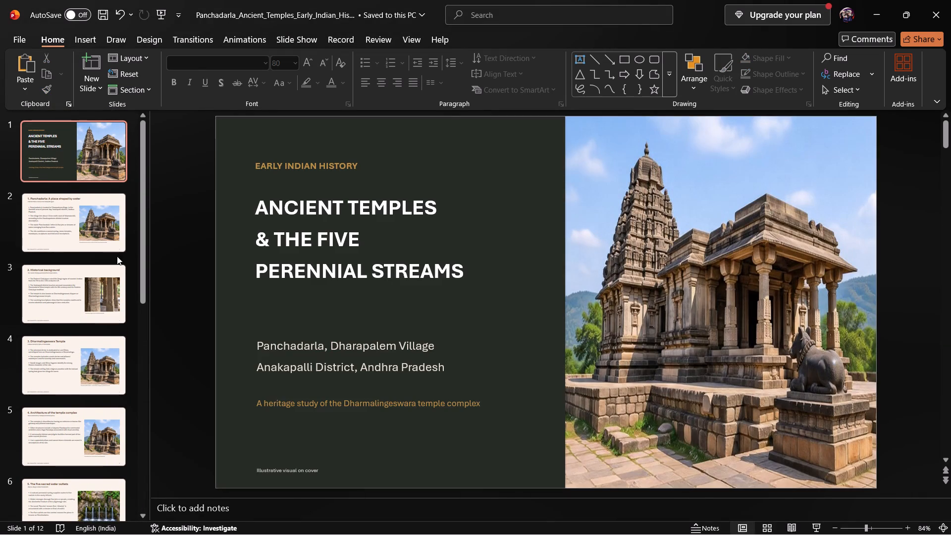
left_click(103, 234)
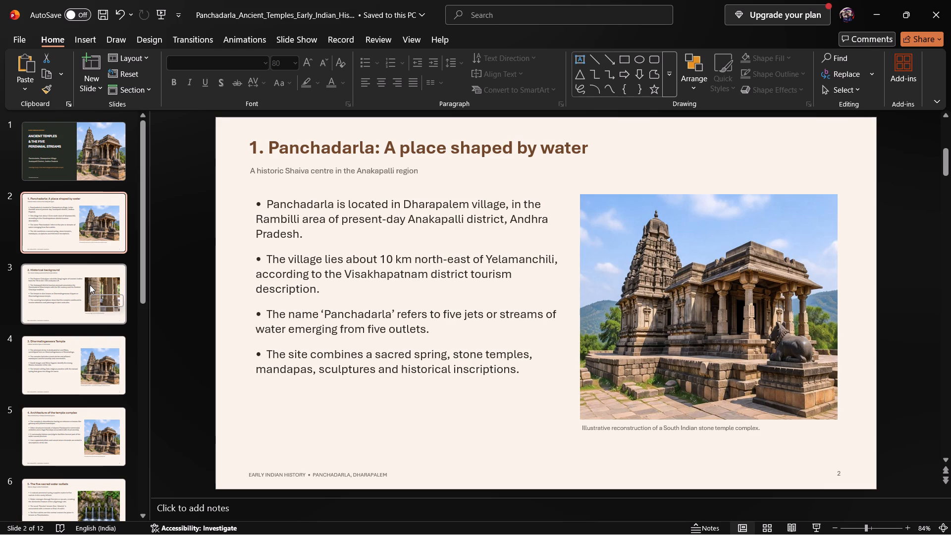
left_click(90, 285)
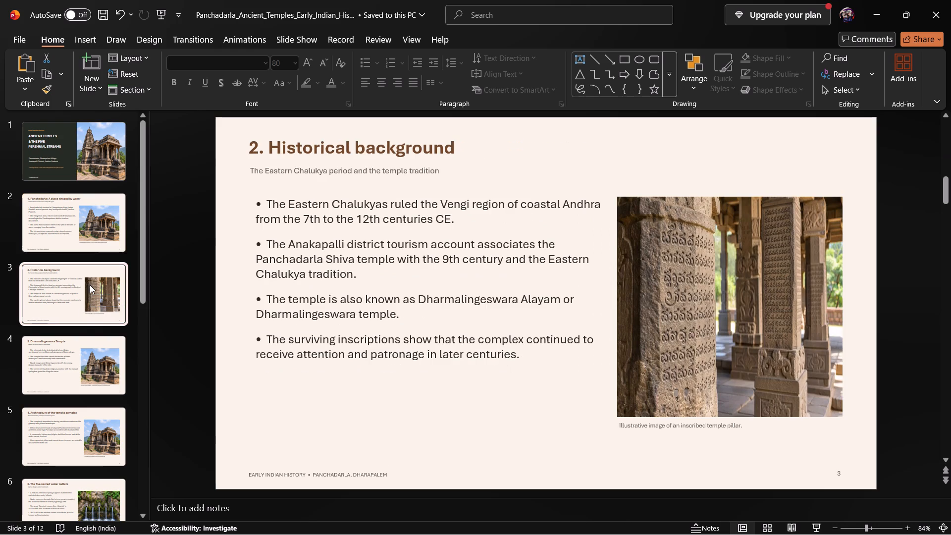
left_click(77, 356)
left_click(84, 414)
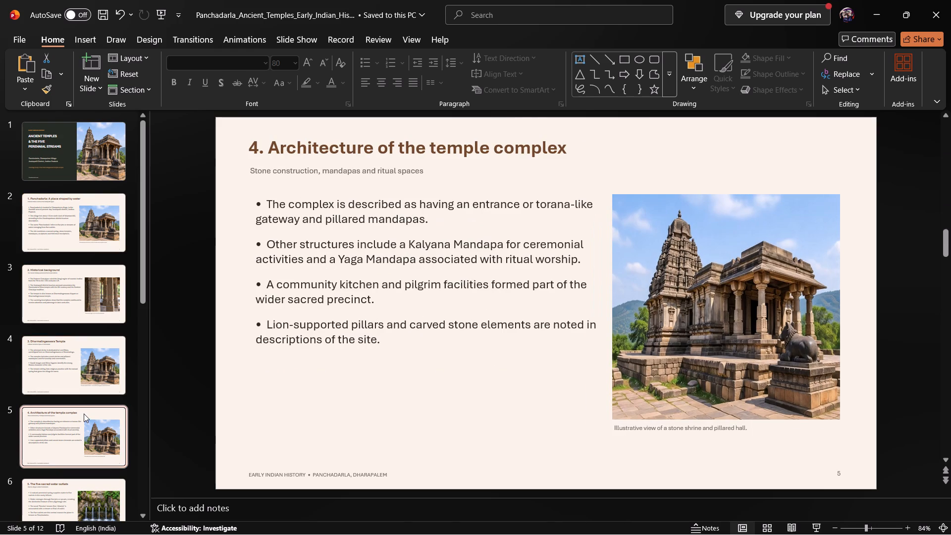
left_click(726, 340)
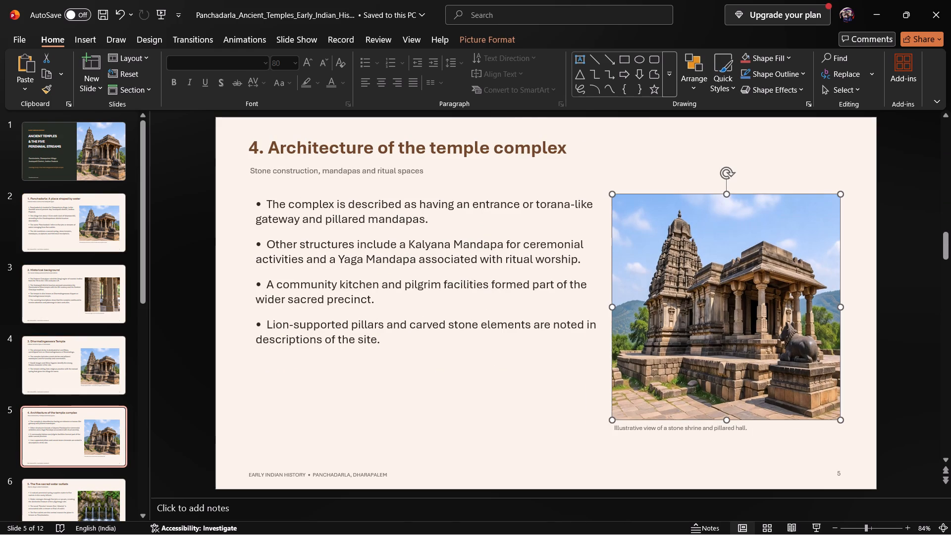
left_click(44, 368)
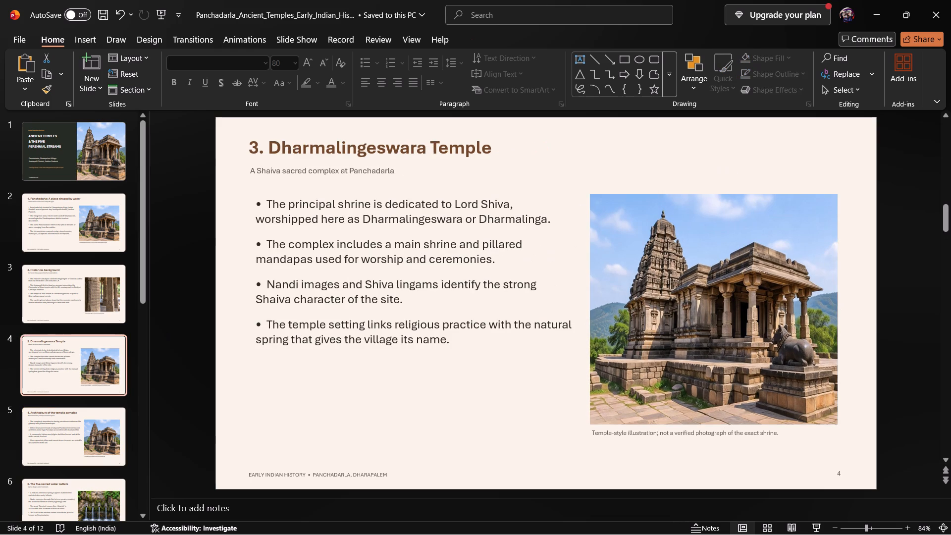
left_click(706, 316)
key("BackSpace")
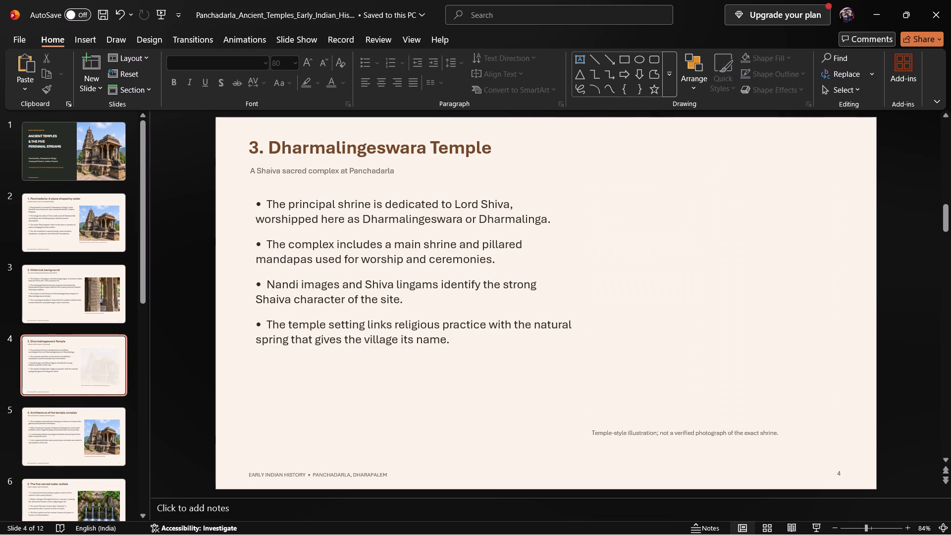
key("ctrl+v")
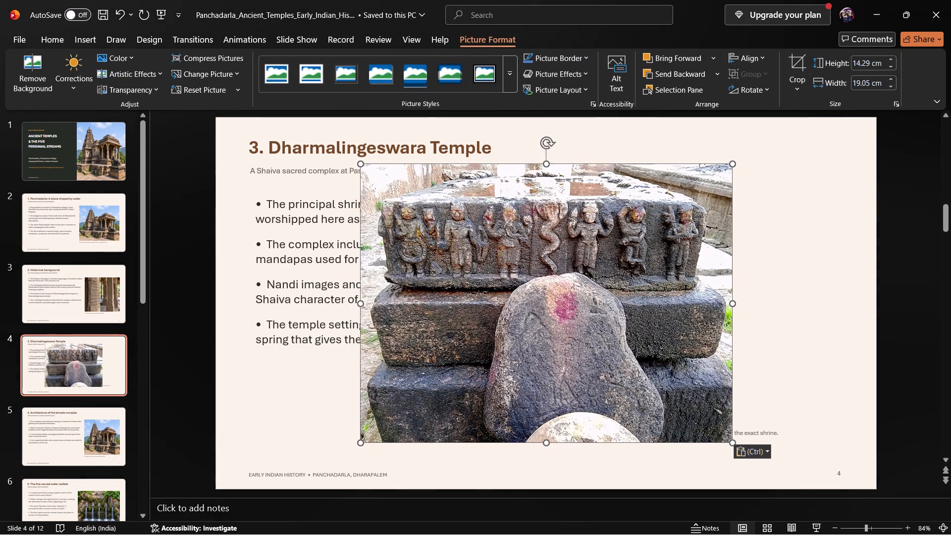
Shrink the pasted photo to about 9.86 cm high by 13.15 cm wide and place it beside the bullet text.
left_click_drag(359, 442, 512, 382)
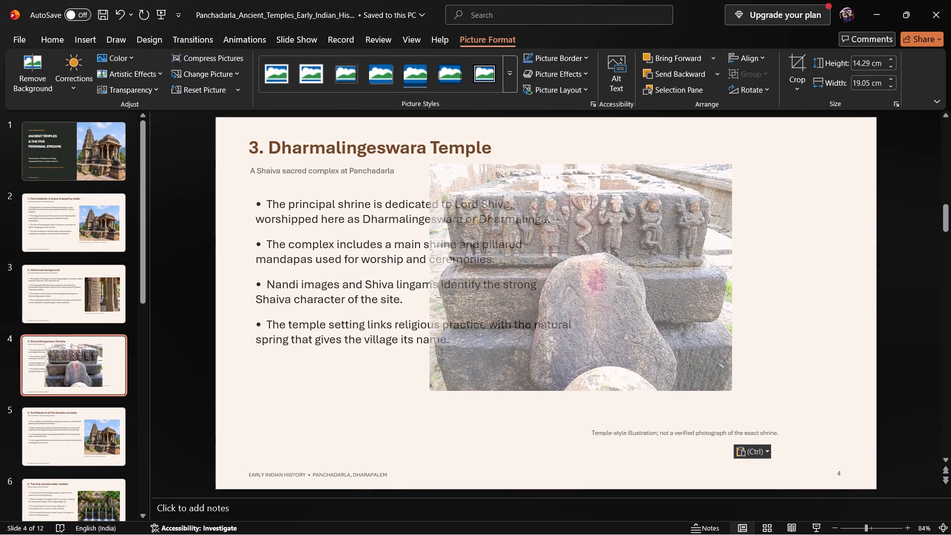
left_click_drag(512, 382, 549, 356)
left_click_drag(672, 275, 811, 276)
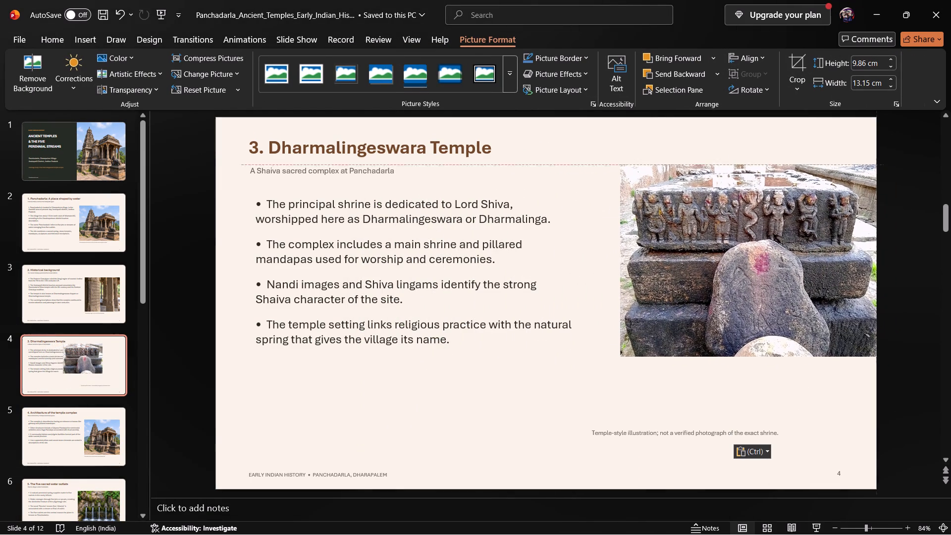
left_click_drag(811, 276, 792, 289)
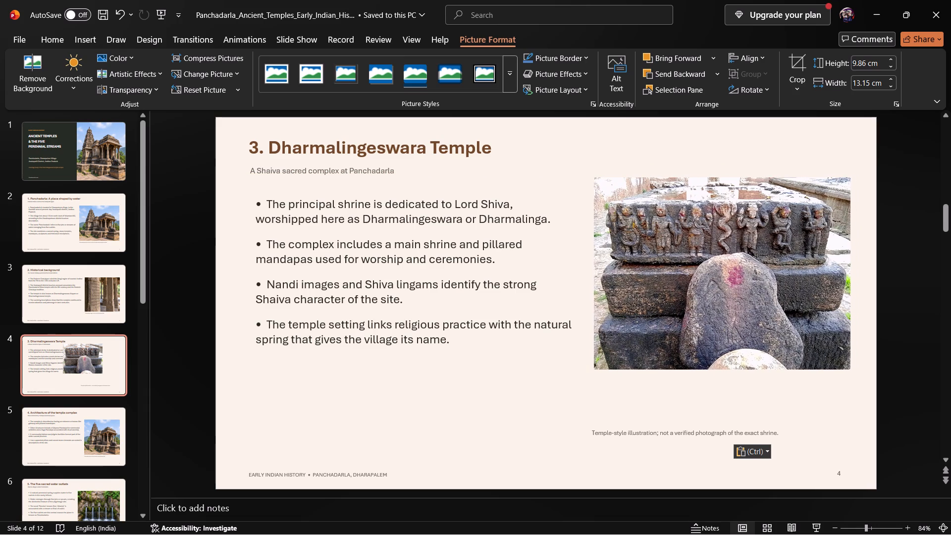
left_click_drag(792, 289, 801, 287)
left_click(699, 396)
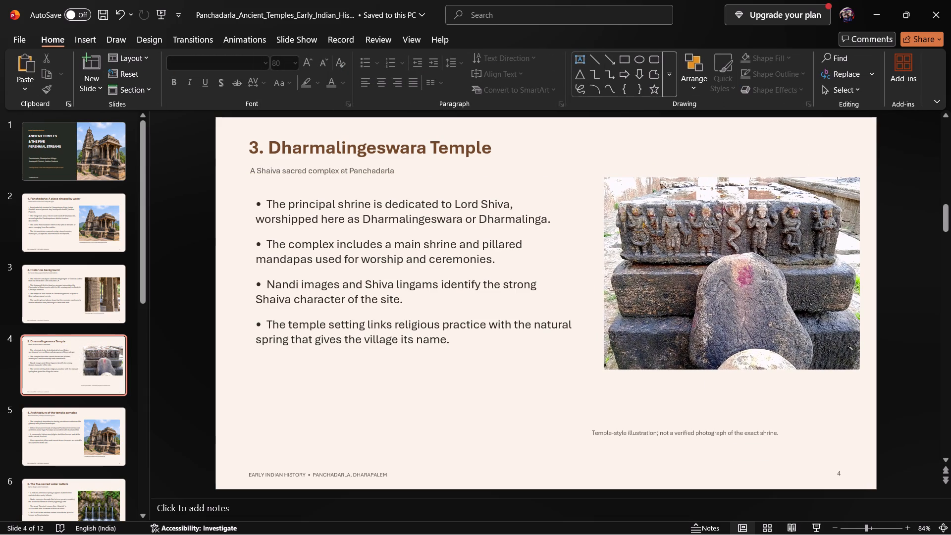
Delete the caption below the photo on slide 4 and stretch the photo's bottom edge down over the freed space.
left_click(678, 439)
key("BackSpace")
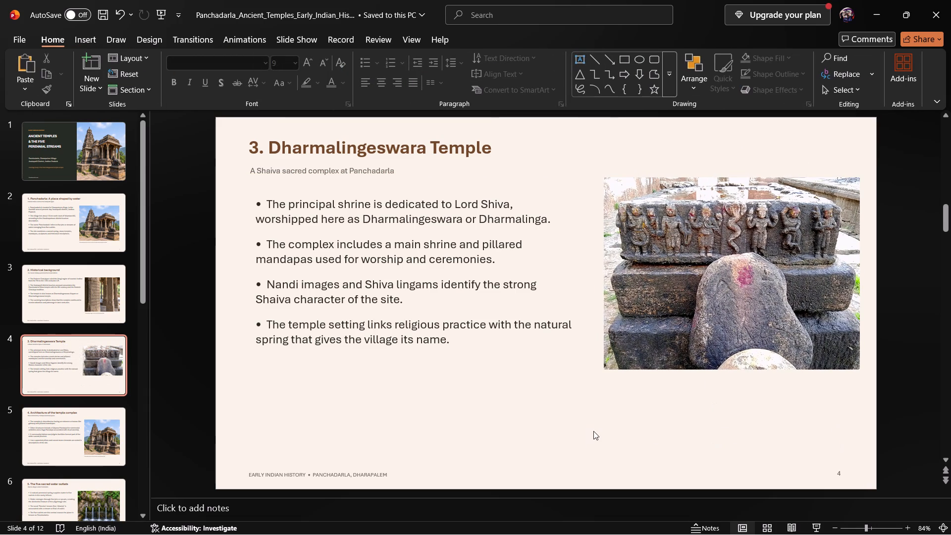
left_click(770, 291)
left_click_drag(733, 368, 731, 435)
left_click(573, 243)
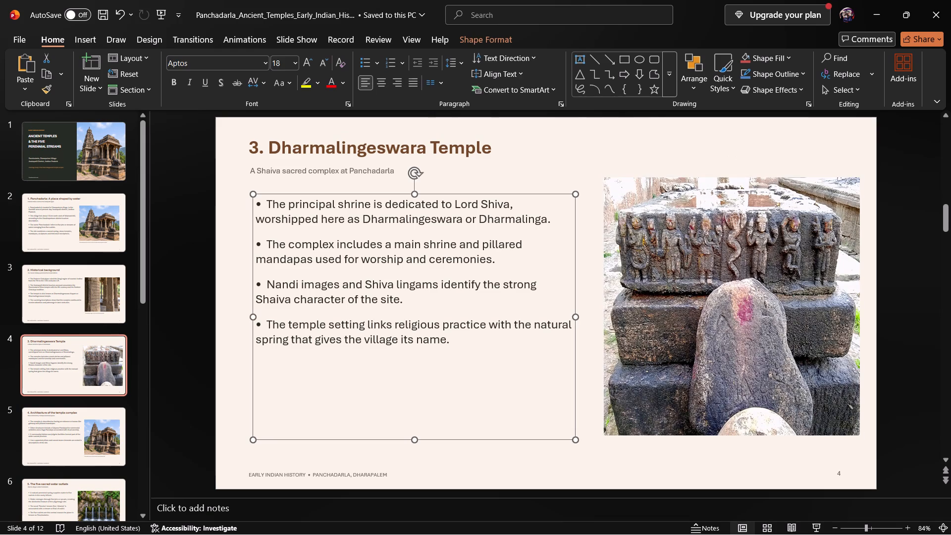
Delete the caption below the inscribed pillar picture on slide 3, "Historical background".
left_click(62, 301)
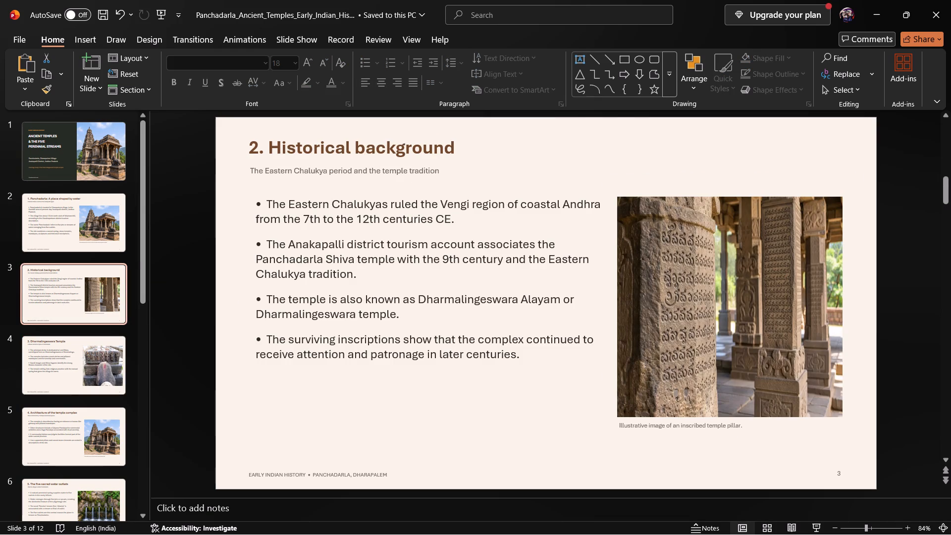
left_click(729, 425)
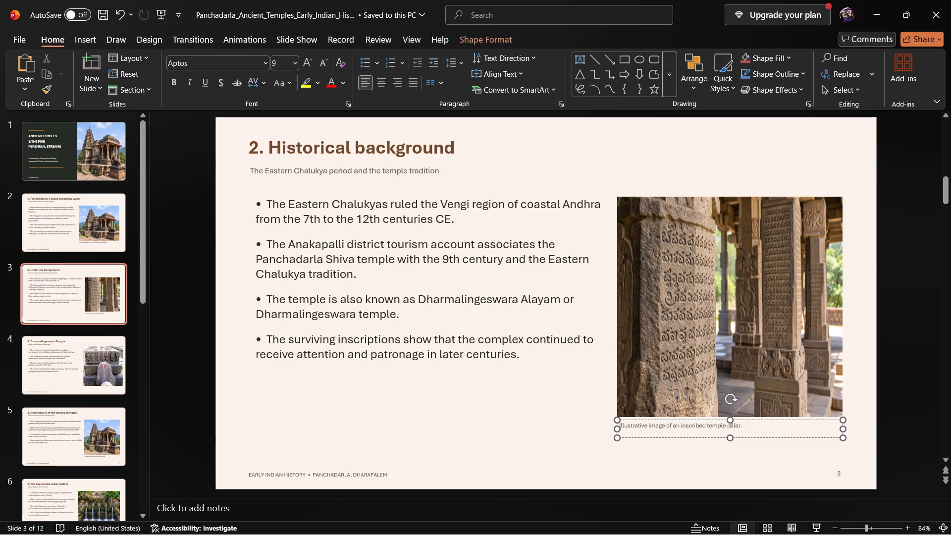
left_click(743, 438)
key("BackSpace")
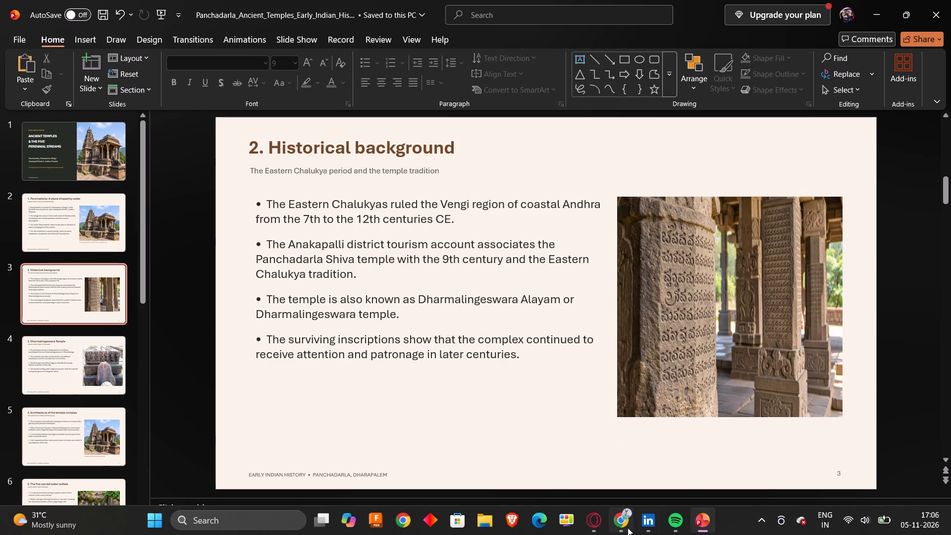
Switch to Chrome and look through the Google image results for "dharapalem village" for another suitable temple photo.
left_click(630, 525)
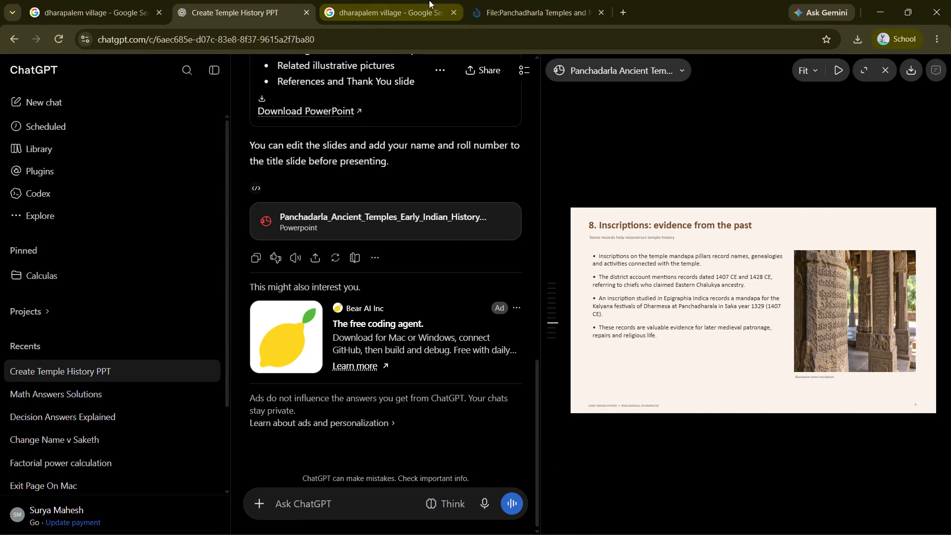
left_click(536, 0)
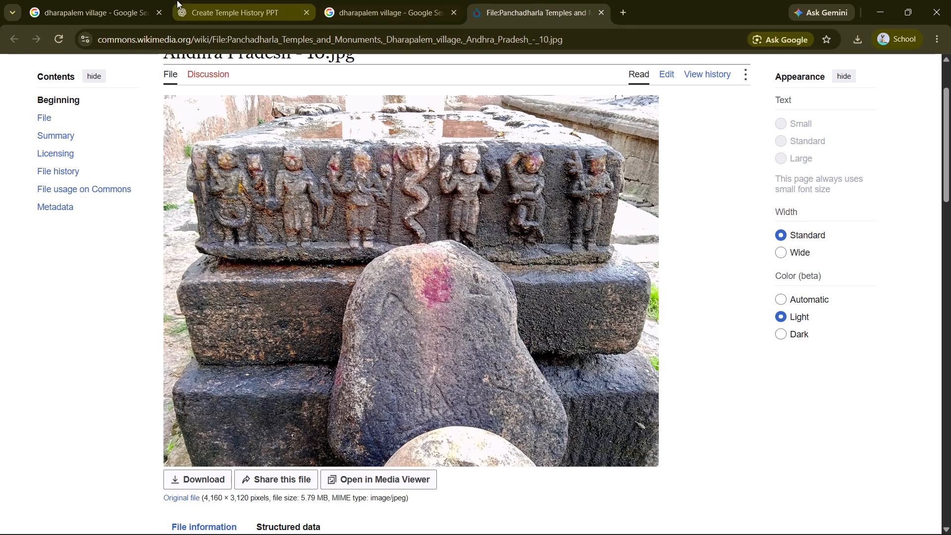
left_click(120, 0)
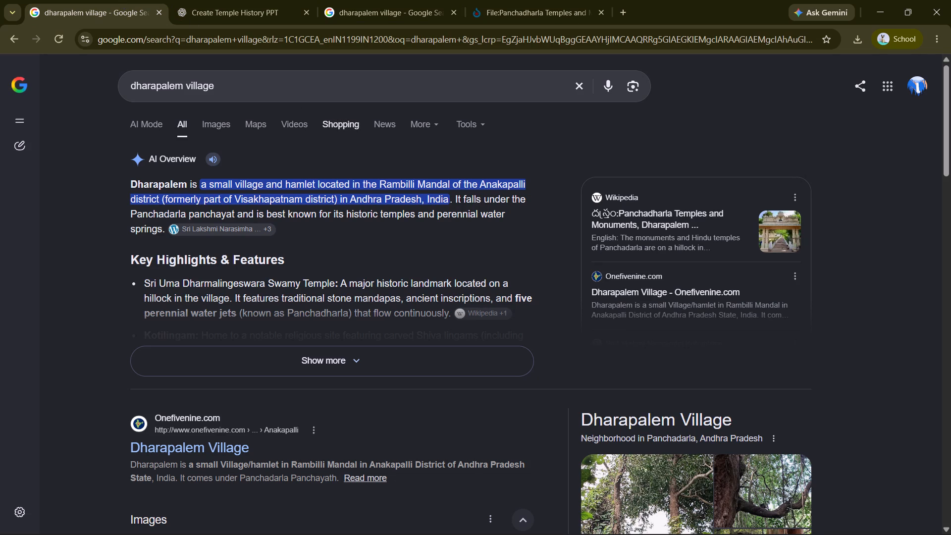
left_click(213, 129)
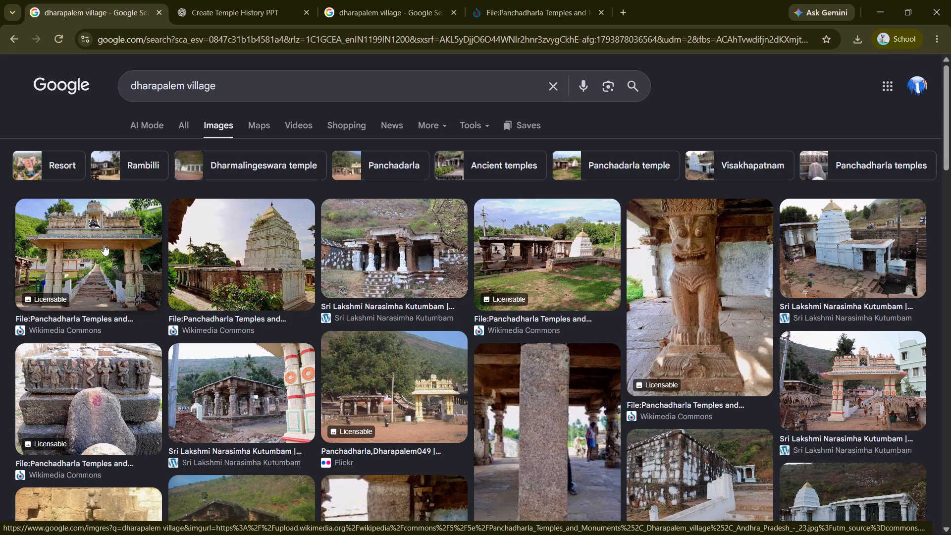
left_click(565, 263)
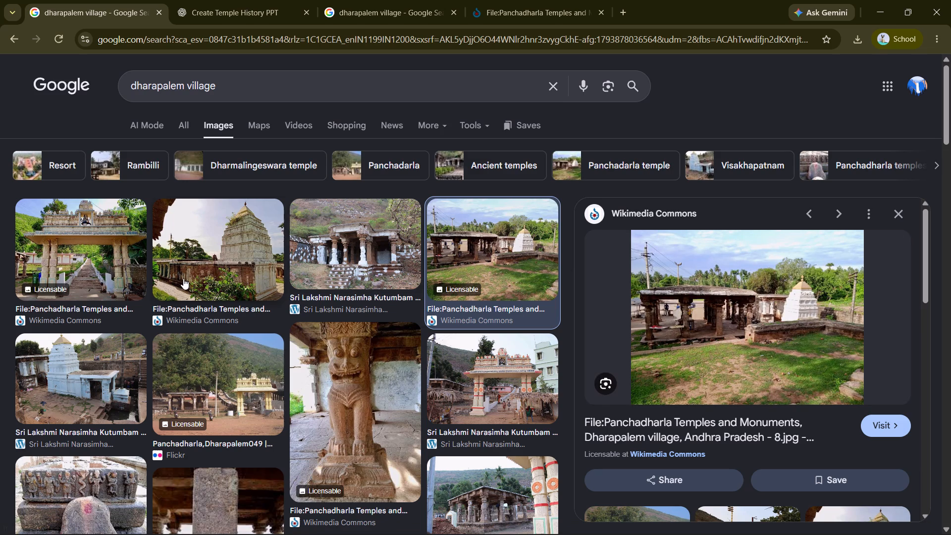
left_click(183, 278)
scroll(197, 368, "down", 3)
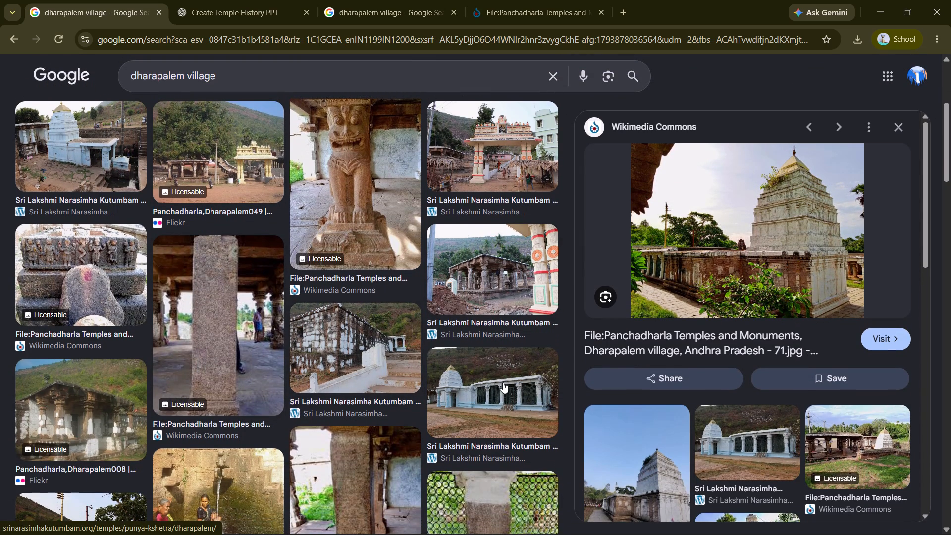
left_click(506, 279)
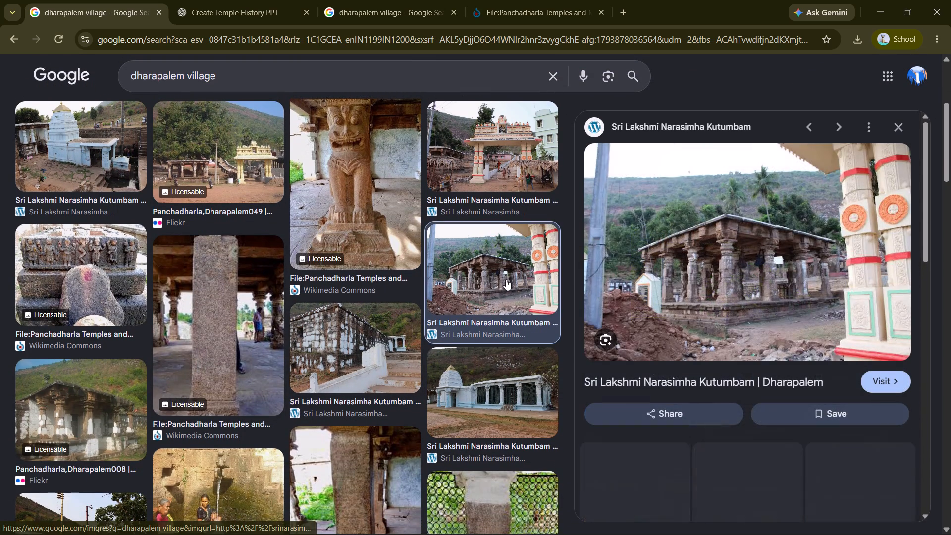
scroll(361, 376, "down", 3)
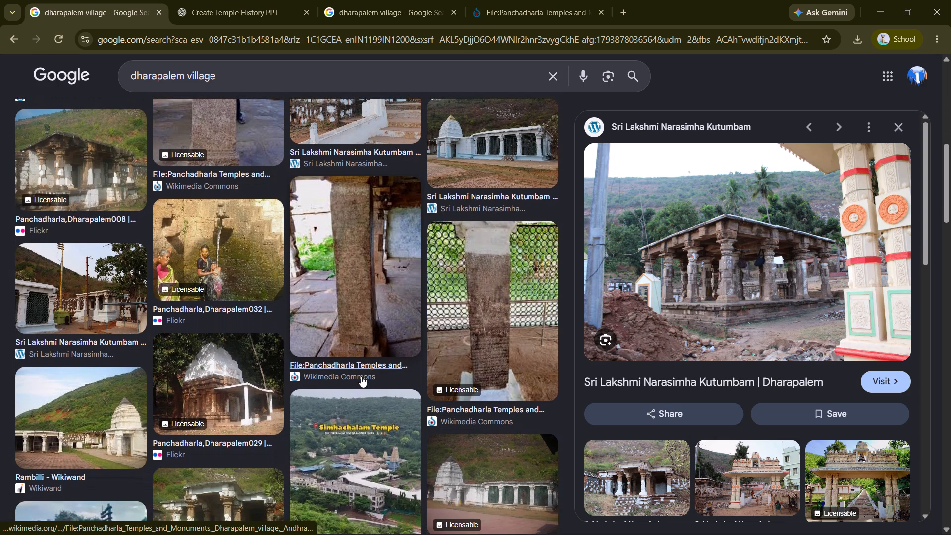
scroll(361, 376, "down", 2)
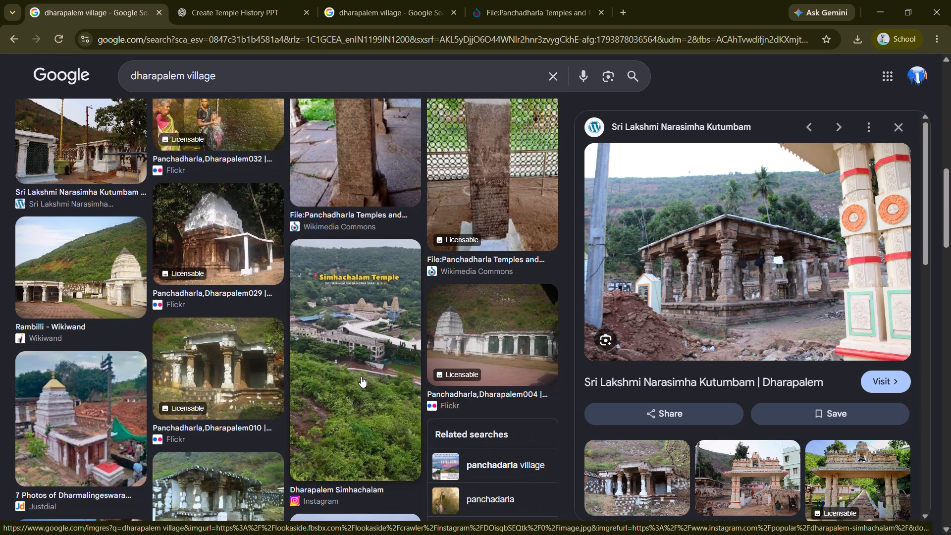
scroll(361, 376, "down", 3)
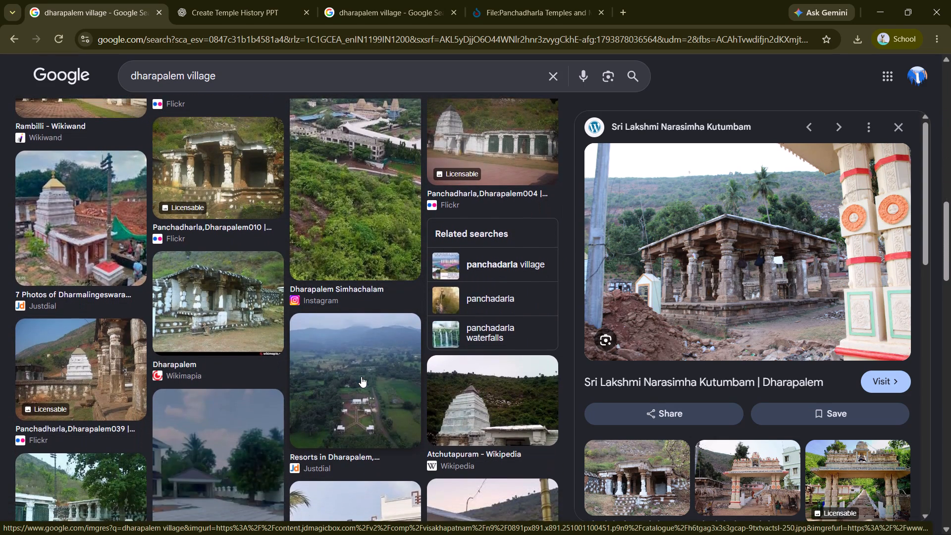
scroll(361, 376, "up", 4)
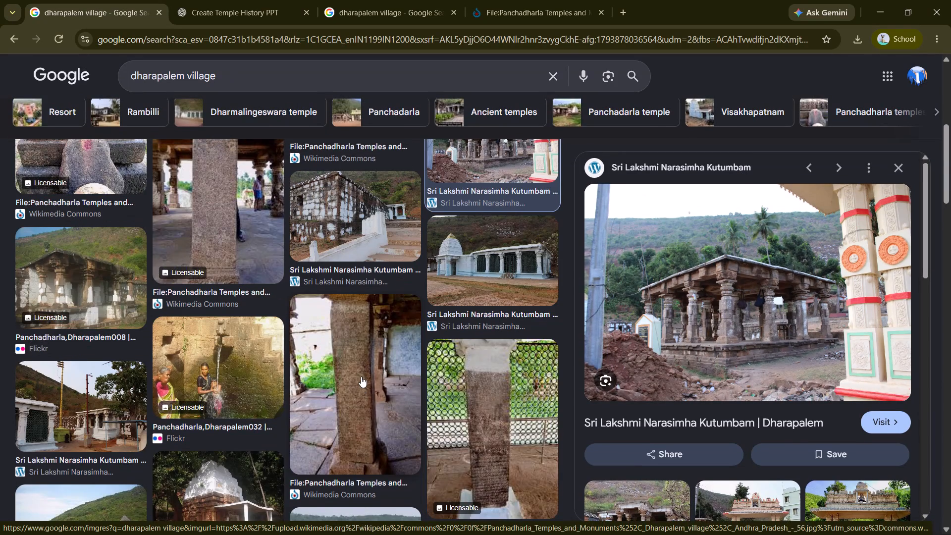
scroll(361, 376, "up", 2)
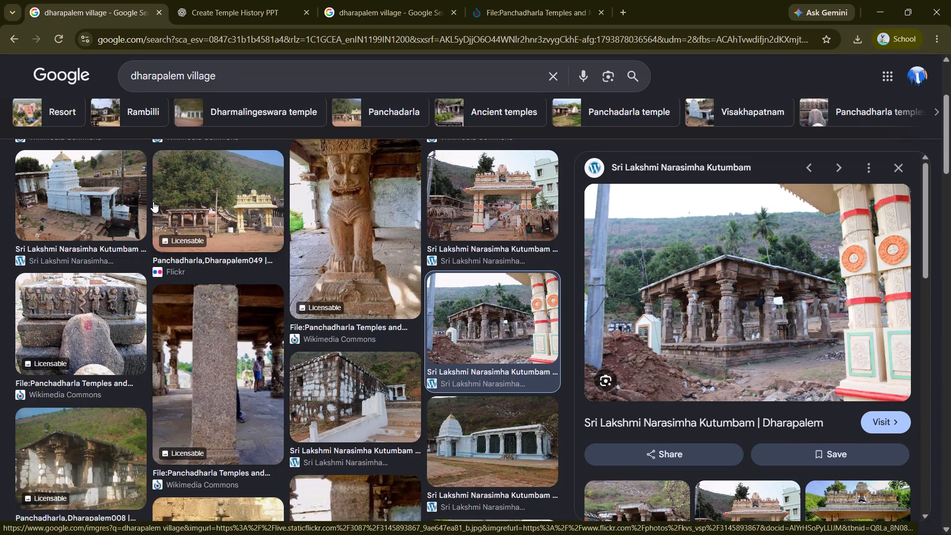
scroll(233, 243, "up", 2)
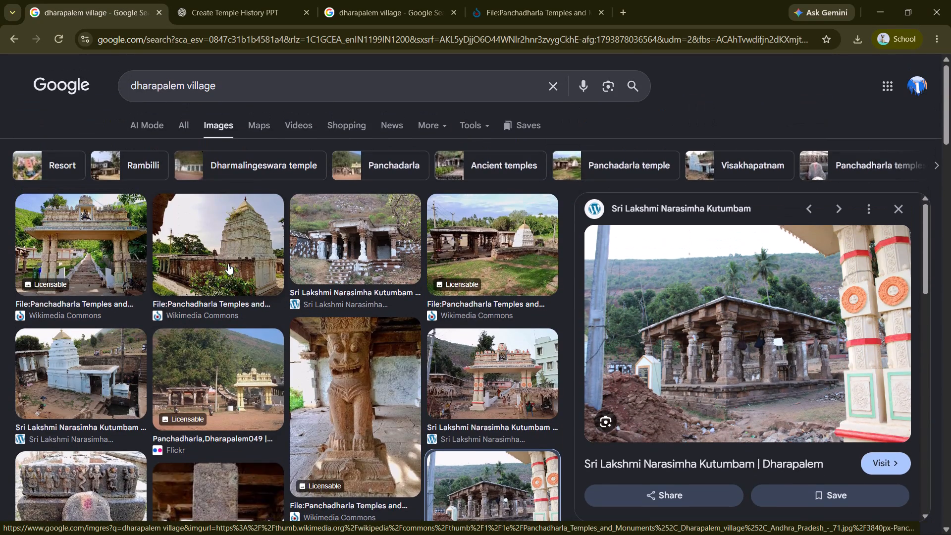
Open the Wikimedia Commons page for Panchadharla temple photo 71.jpg from the image results and copy the photo of the stepped tower.
left_click(241, 260)
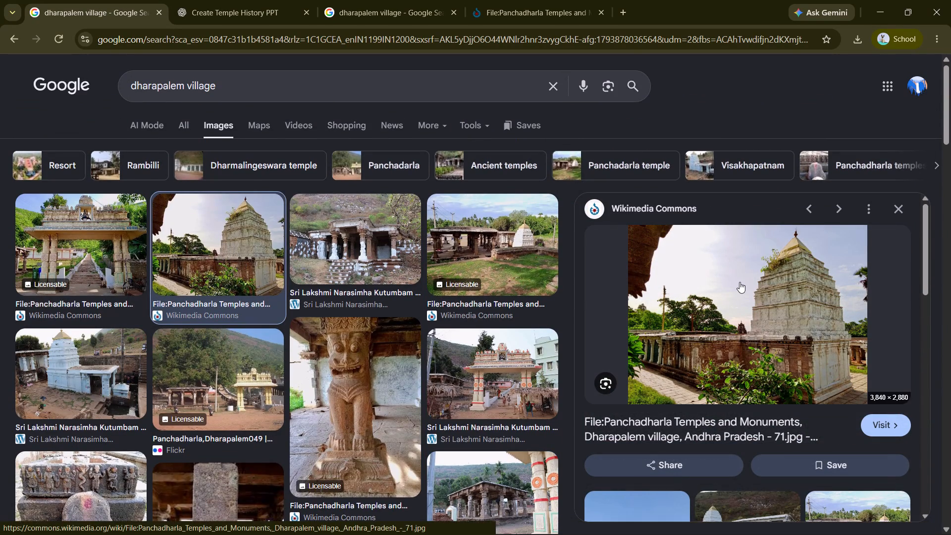
left_click(740, 282)
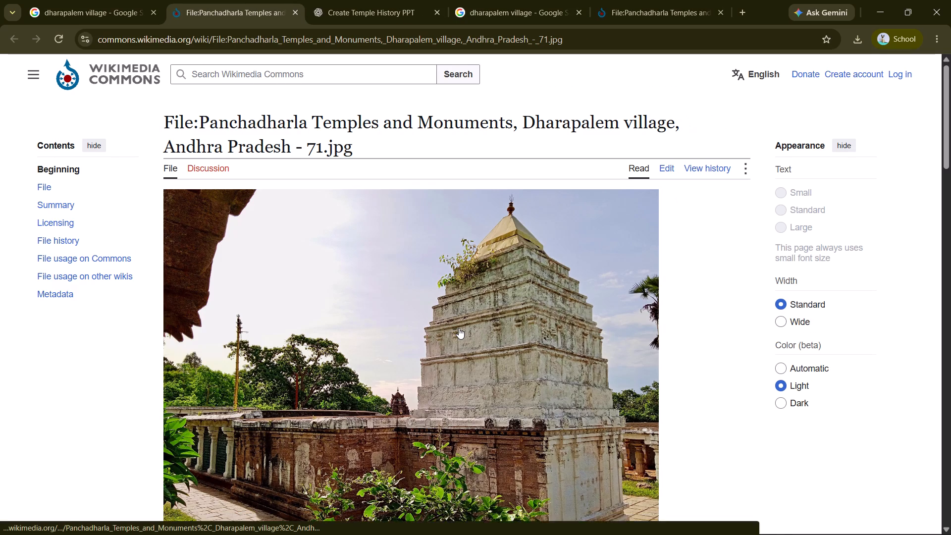
scroll(459, 328, "down", 1)
left_click(462, 330)
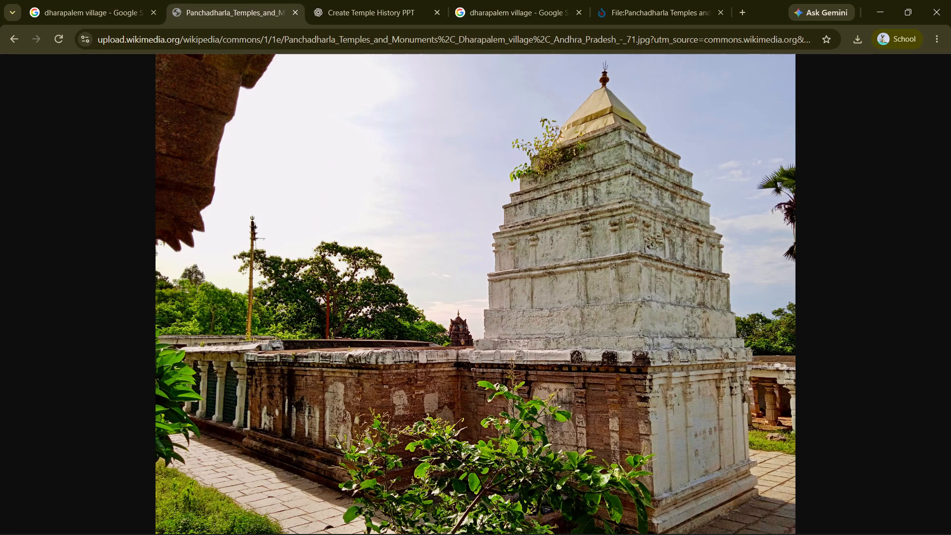
left_click(528, 279)
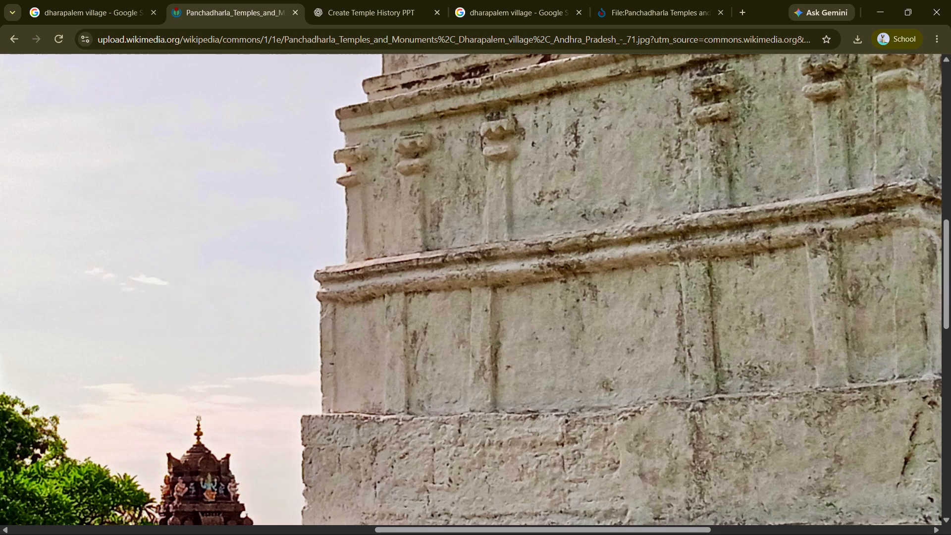
left_click(13, 46)
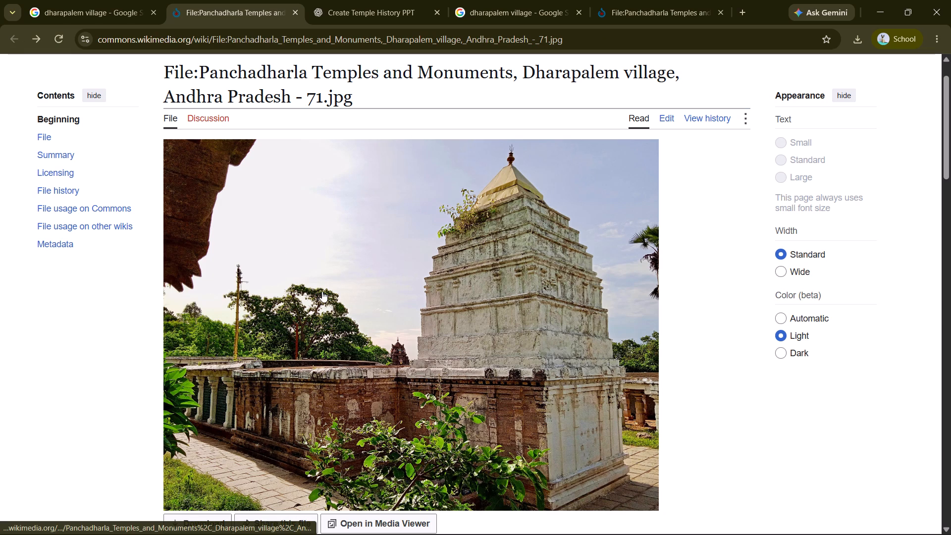
right_click(322, 291)
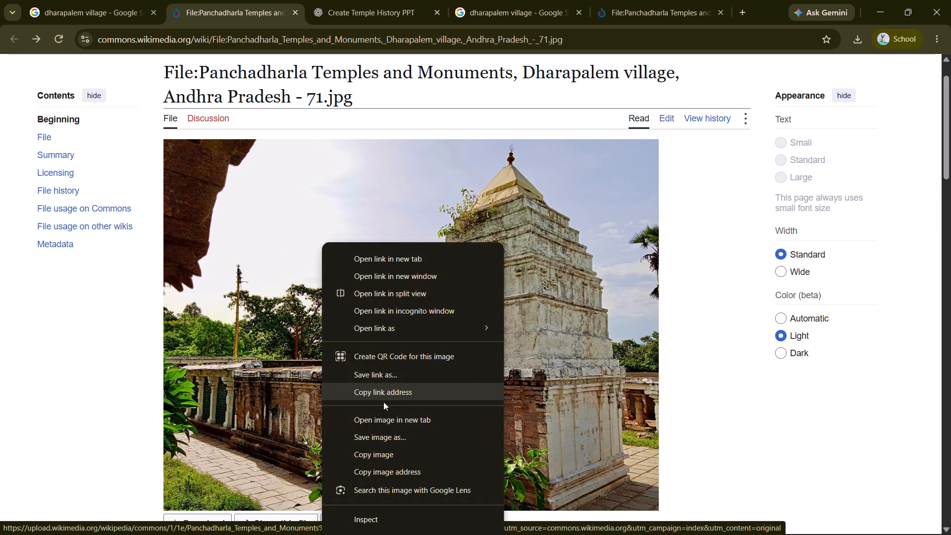
left_click(379, 459)
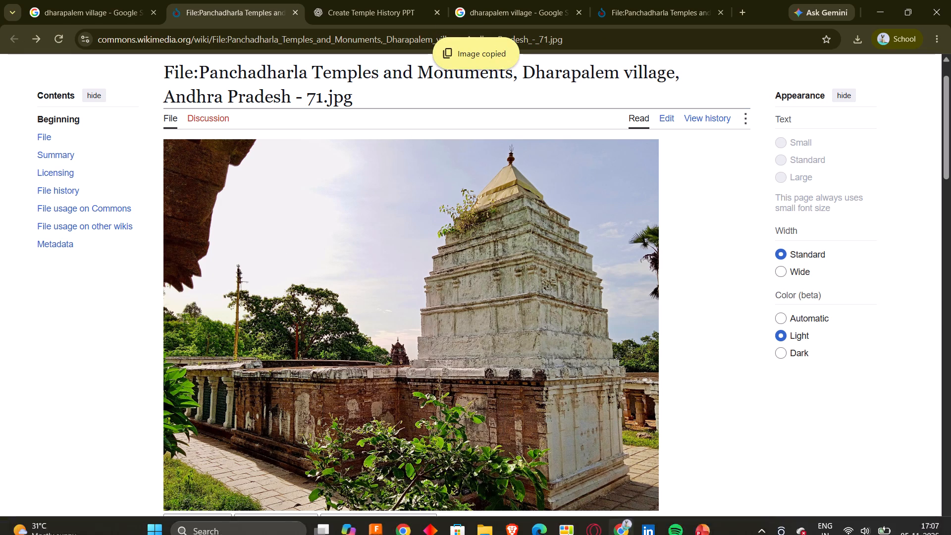
Switch to PowerPoint and replace the illustrative temple picture on slide 2, "Panchadarla: A place shaped by water", with the copied photo.
left_click(705, 531)
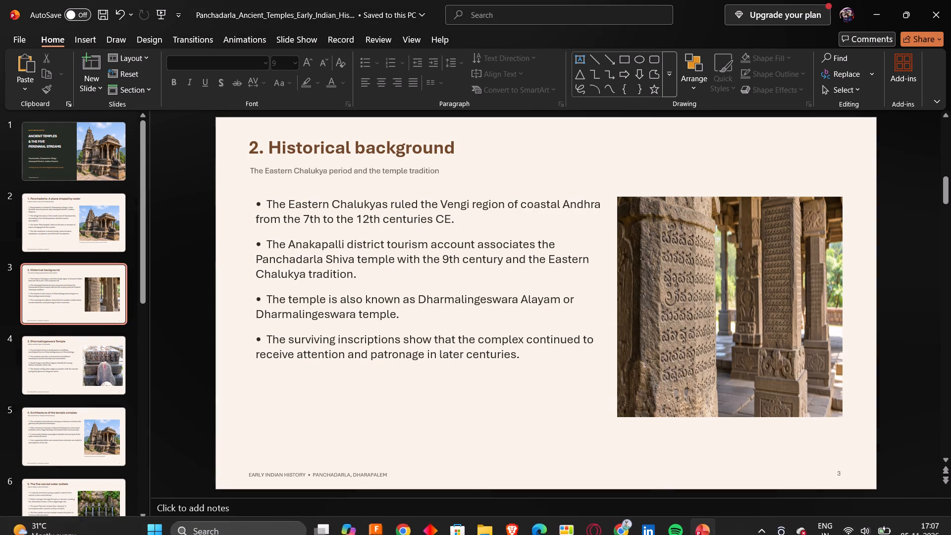
left_click(83, 218)
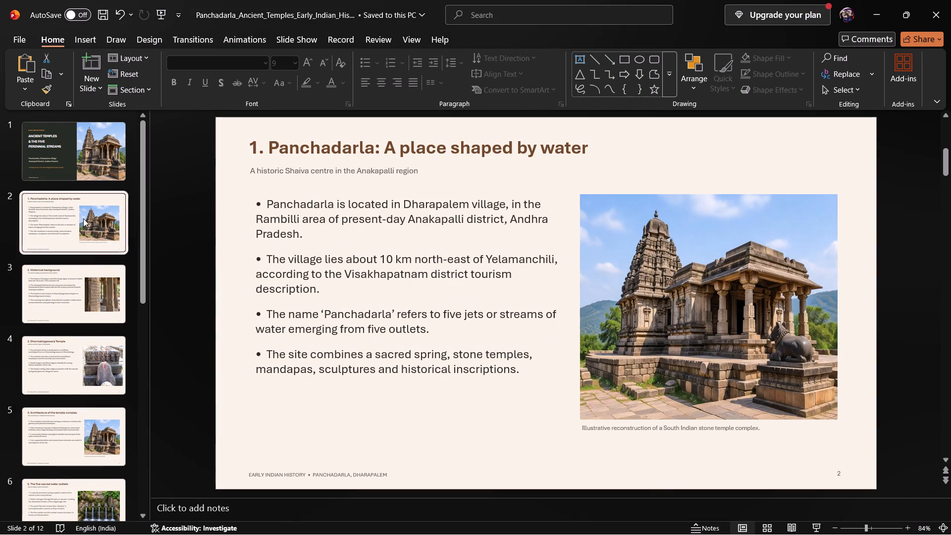
left_click(648, 255)
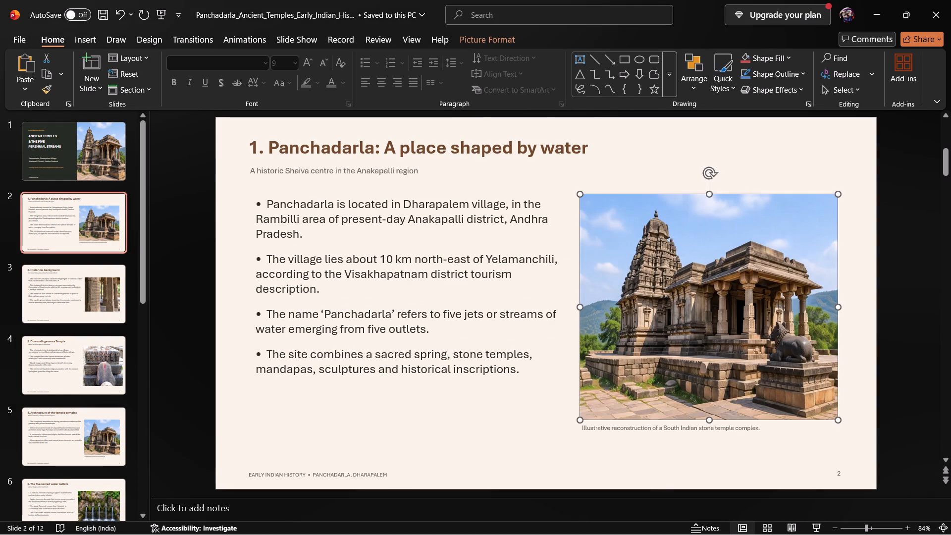
key("BackSpace")
key("ctrl+v")
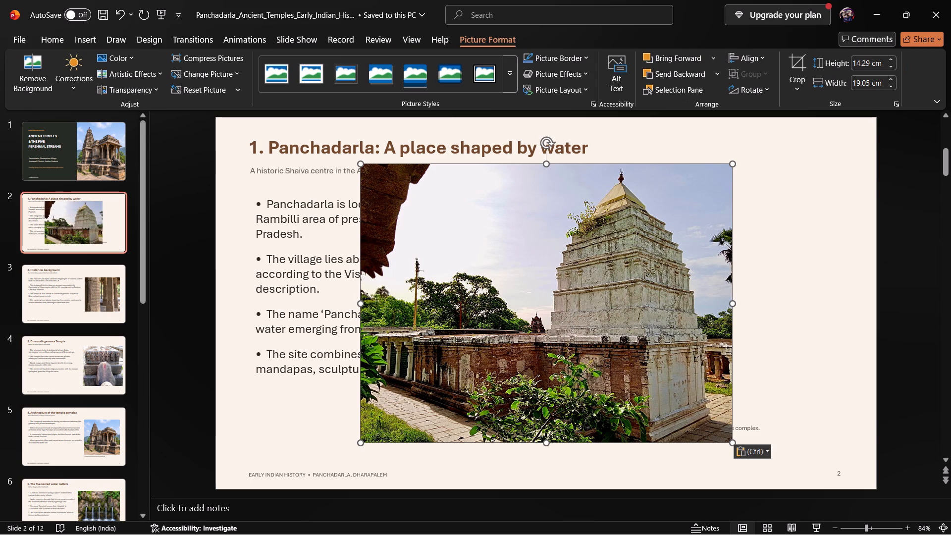
Shrink the pasted tower photo to about 10.36 cm high by 13.82 cm wide and place it beside the bullet text.
left_click_drag(360, 442, 488, 445)
left_click_drag(587, 387, 737, 387)
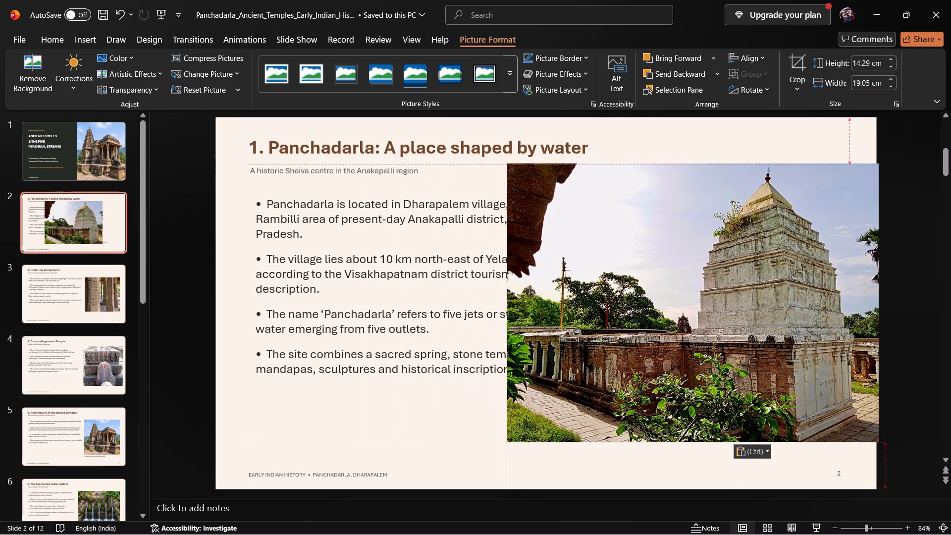
left_click_drag(737, 387, 588, 381)
left_click_drag(732, 440, 732, 440)
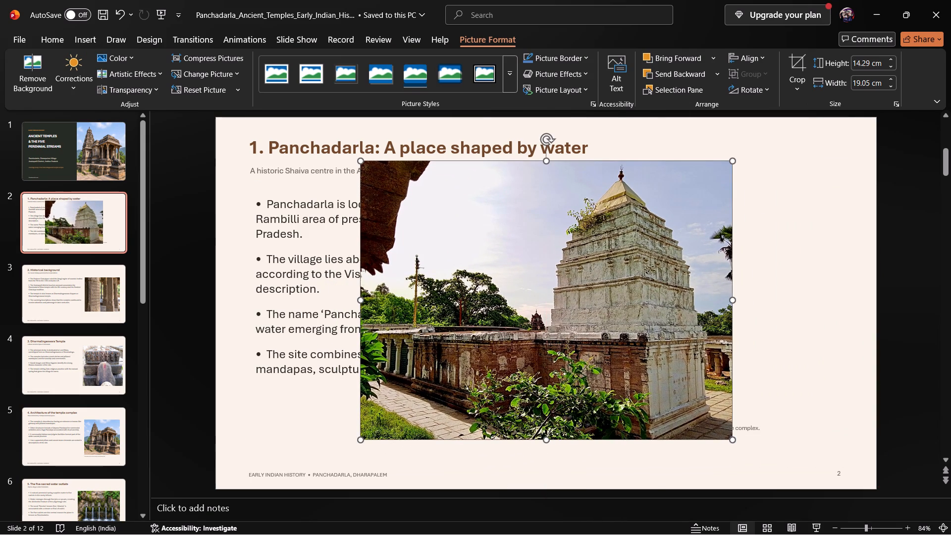
left_click_drag(732, 440, 614, 390)
left_click_drag(610, 326, 673, 324)
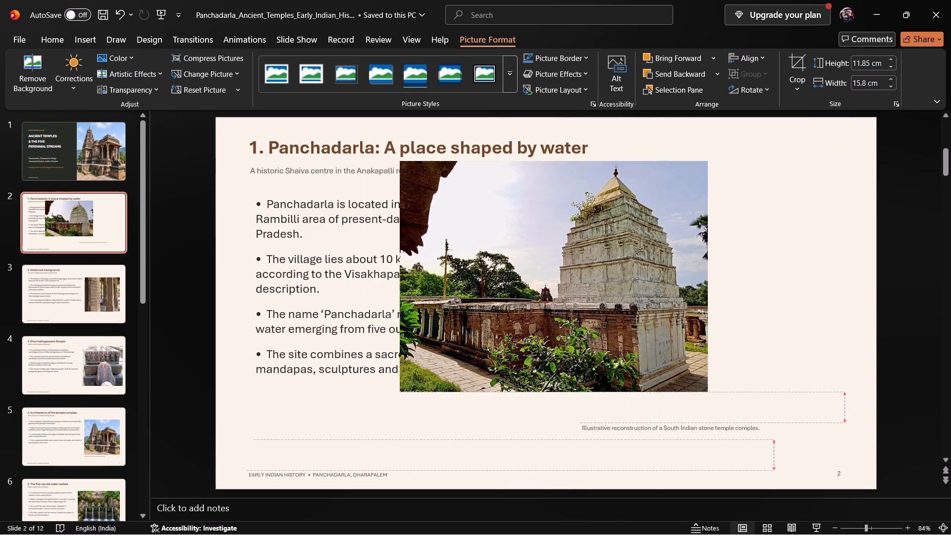
left_click_drag(673, 324, 717, 338)
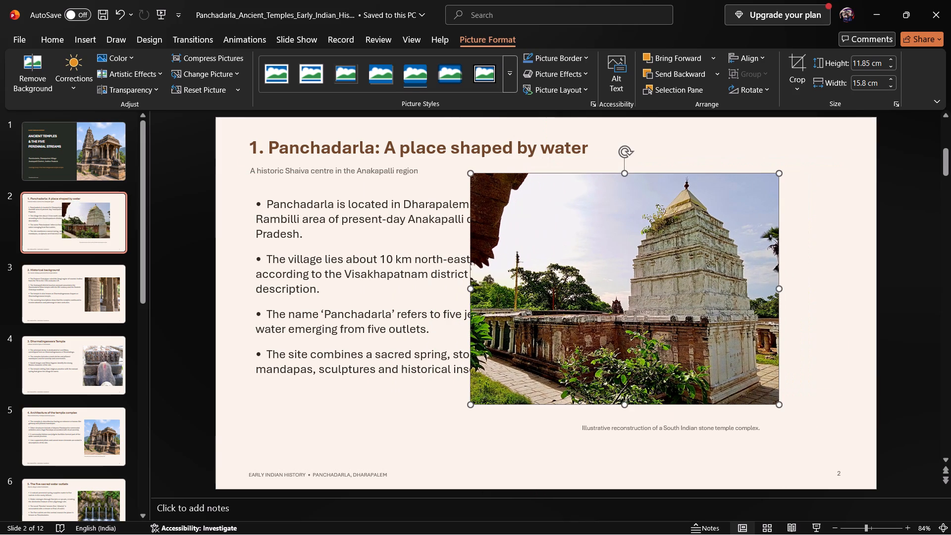
left_click_drag(471, 171, 591, 202)
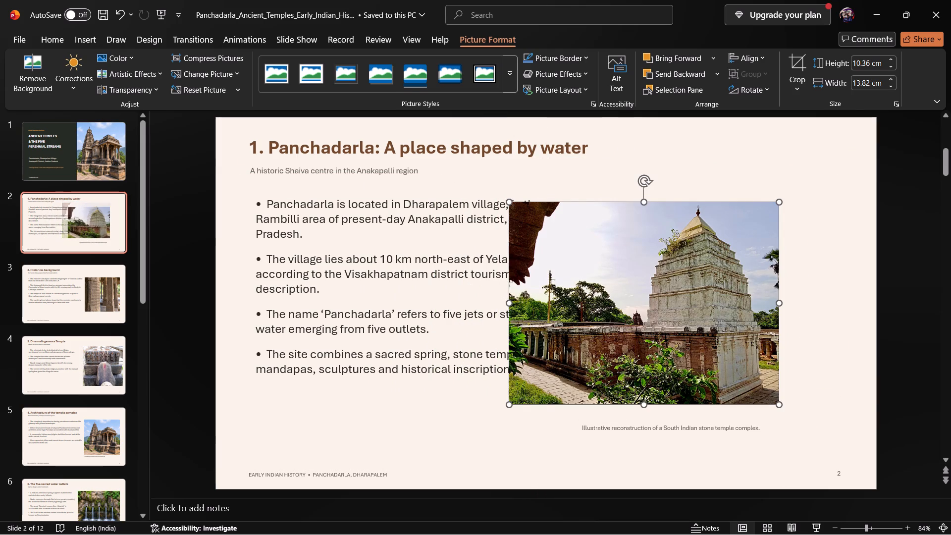
left_click_drag(631, 285, 710, 277)
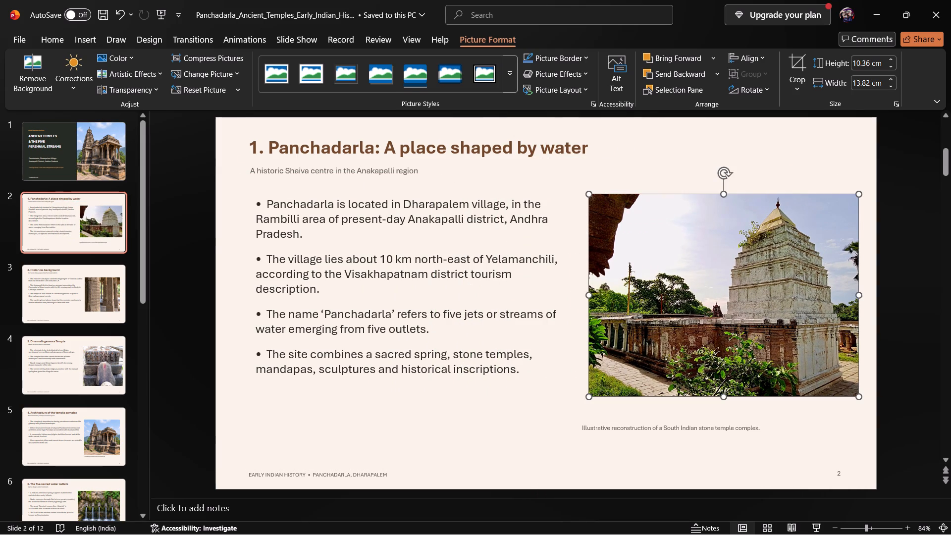
Show cover slide 1, switch to Chrome, close both Wikimedia Commons pages and open the Sri Lakshmi Narasimha Kutumbam page on Dharapalem from the image results.
left_click(101, 155)
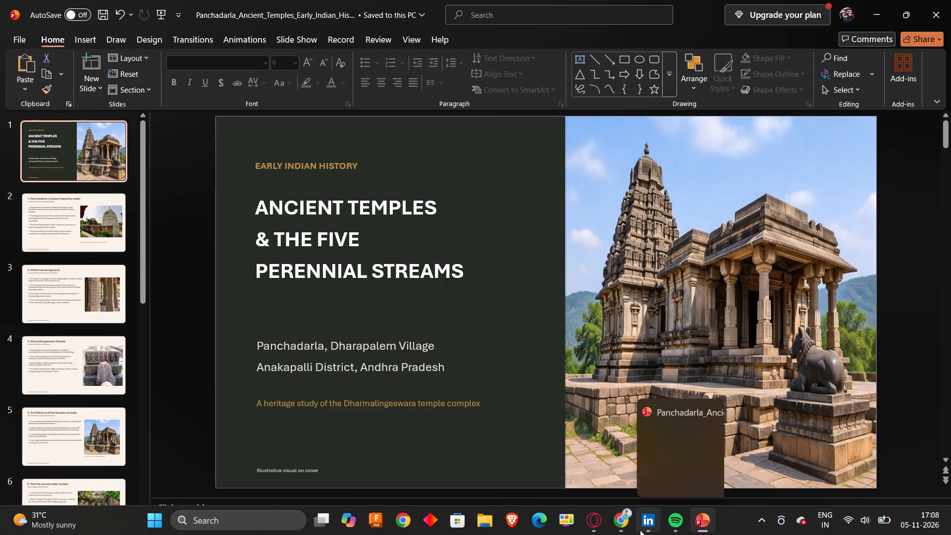
left_click(618, 520)
scroll(564, 329, "down", 7)
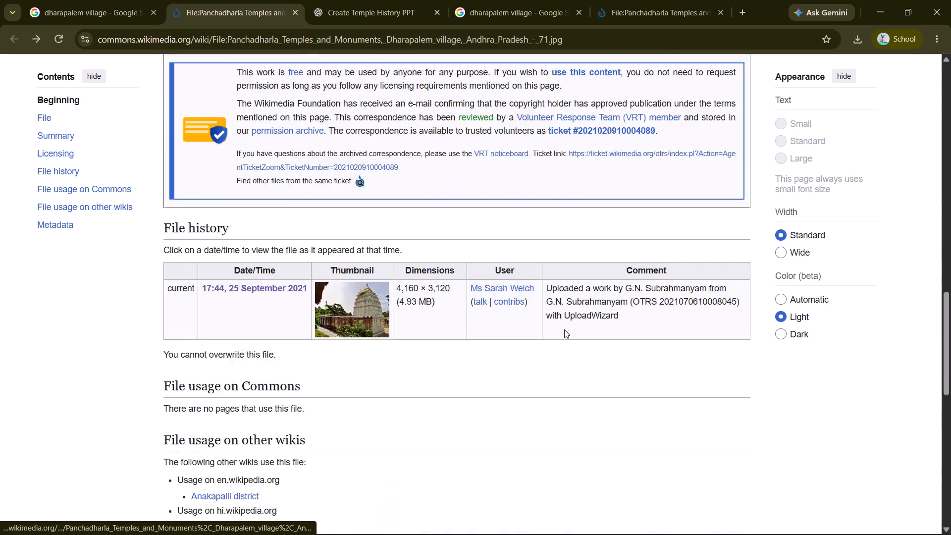
scroll(564, 329, "up", 13)
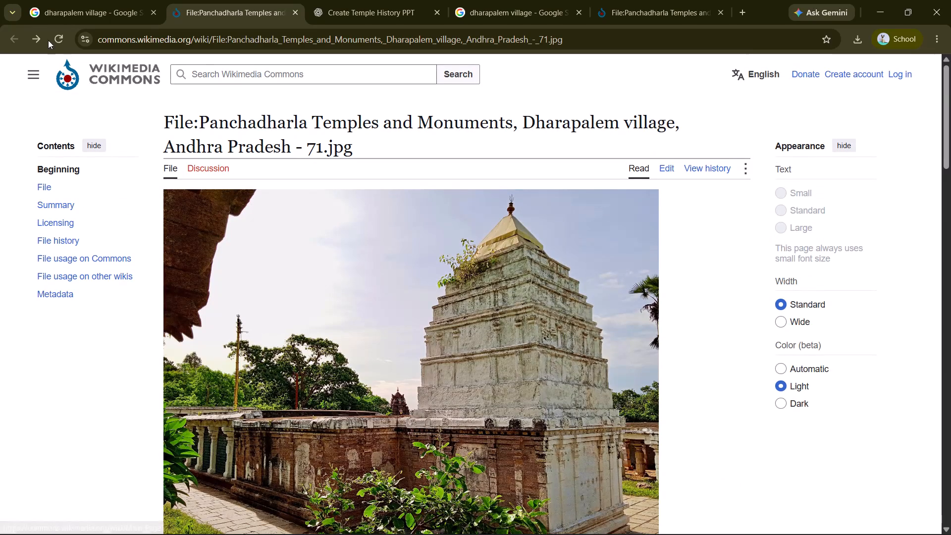
left_click(292, 13)
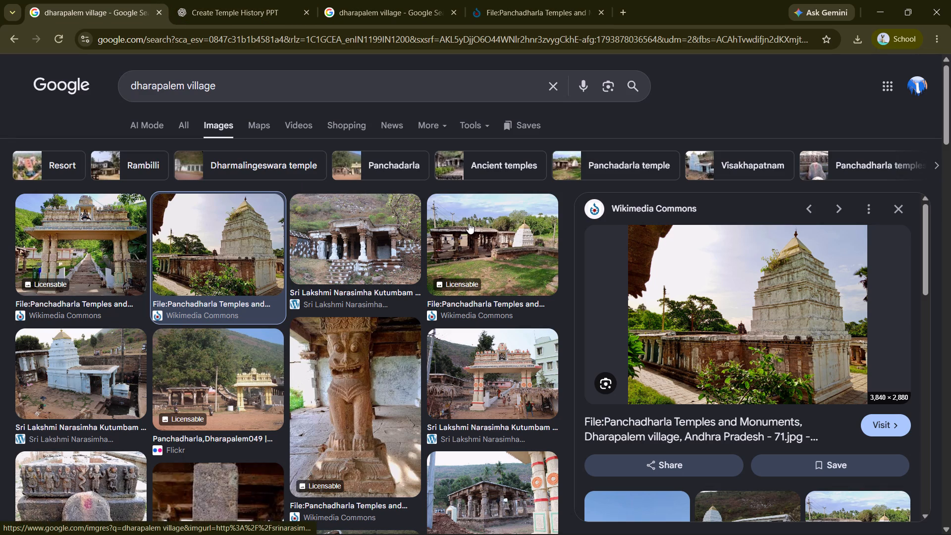
left_click(380, 227)
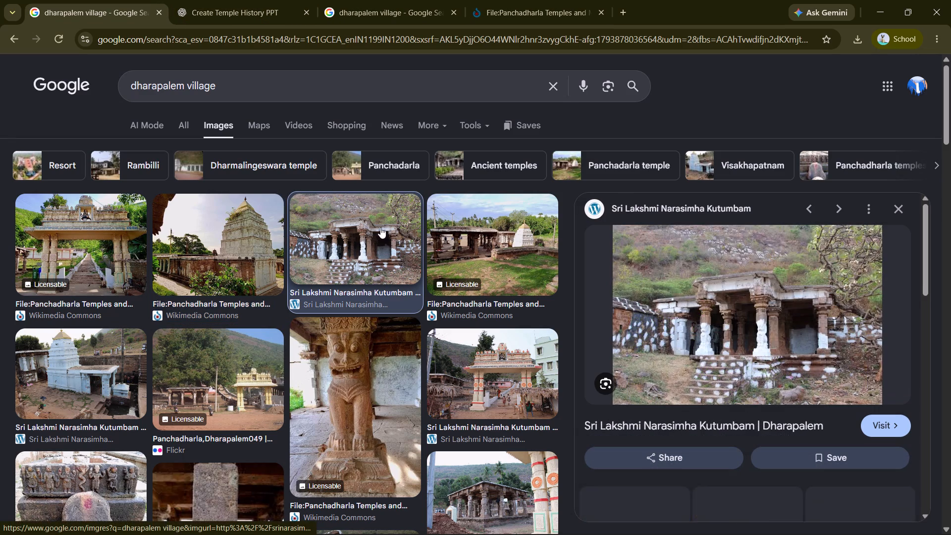
left_click(713, 307)
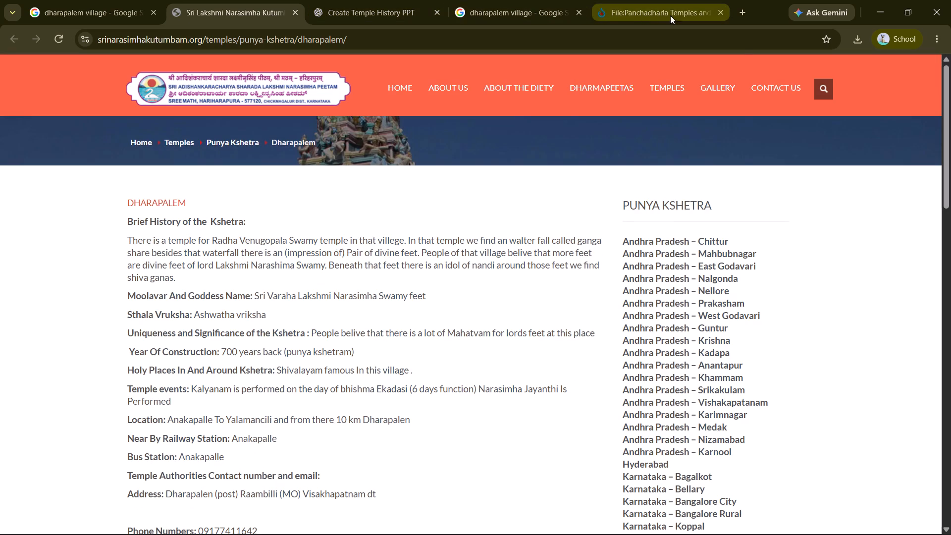
left_click(719, 13)
Look through the photo gallery on the Dharapalem page for a temple picture suited to the cover slide.
scroll(430, 372, "down", 5)
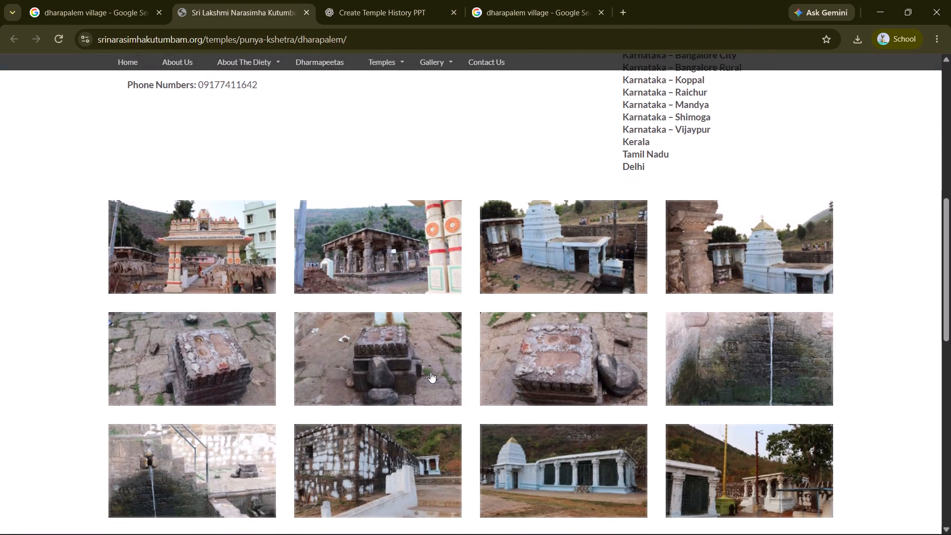
scroll(430, 372, "up", 1)
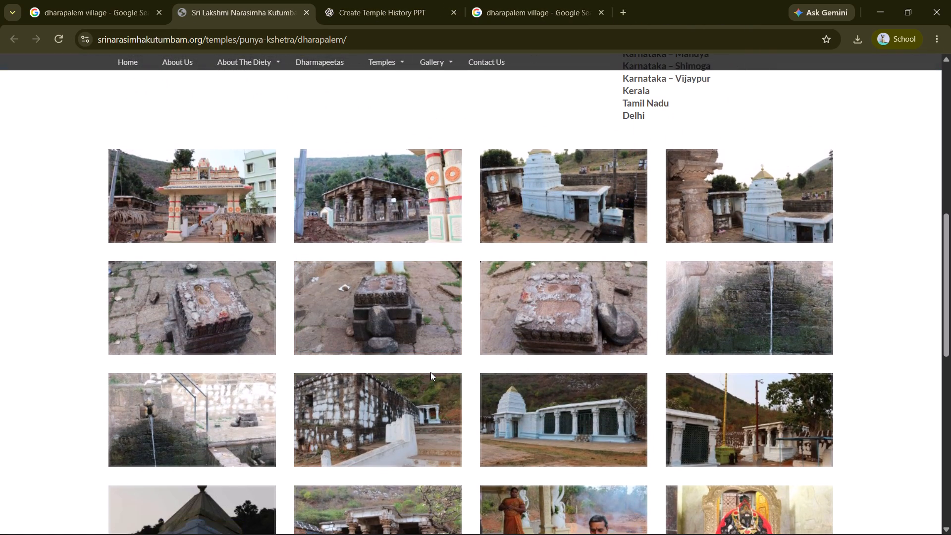
scroll(430, 372, "down", 1)
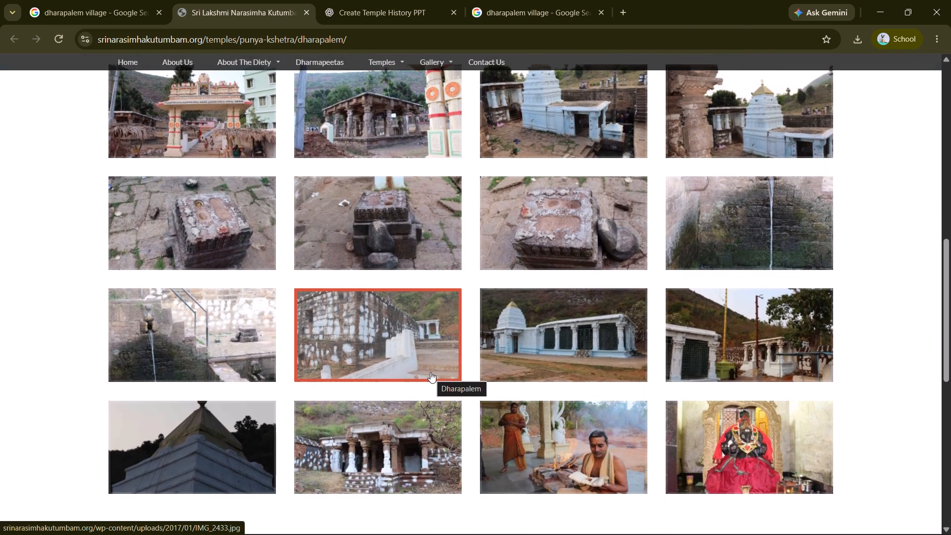
scroll(430, 372, "down", 1)
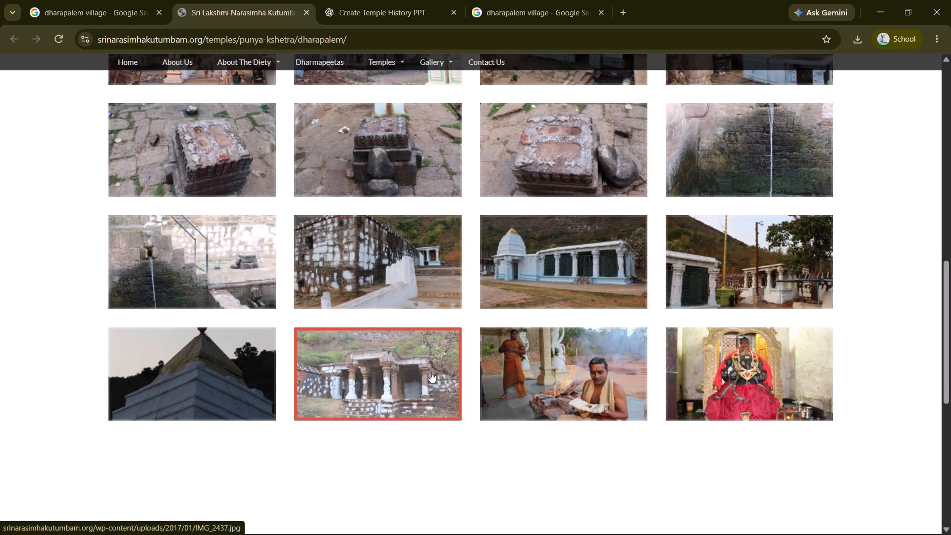
scroll(430, 372, "down", 3)
scroll(430, 372, "up", 2)
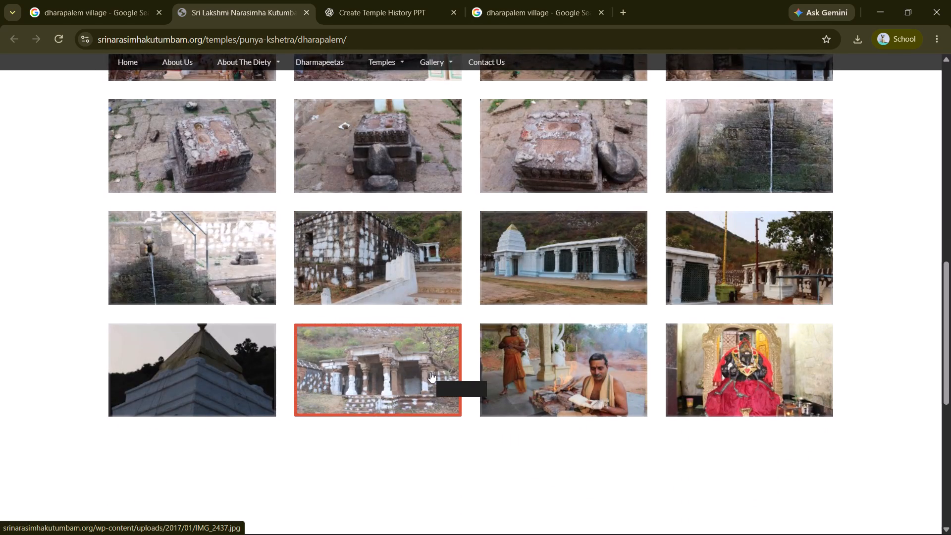
scroll(430, 372, "up", 1)
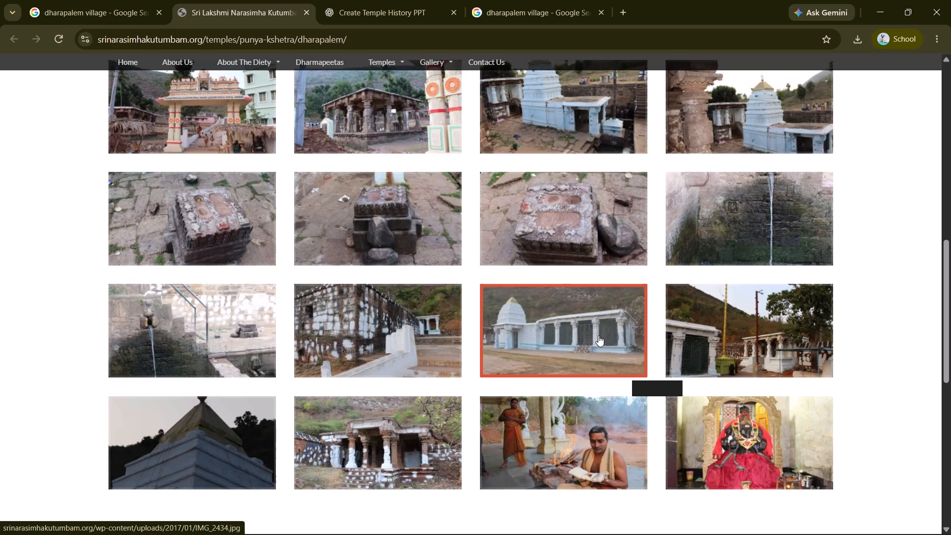
scroll(360, 332, "up", 2)
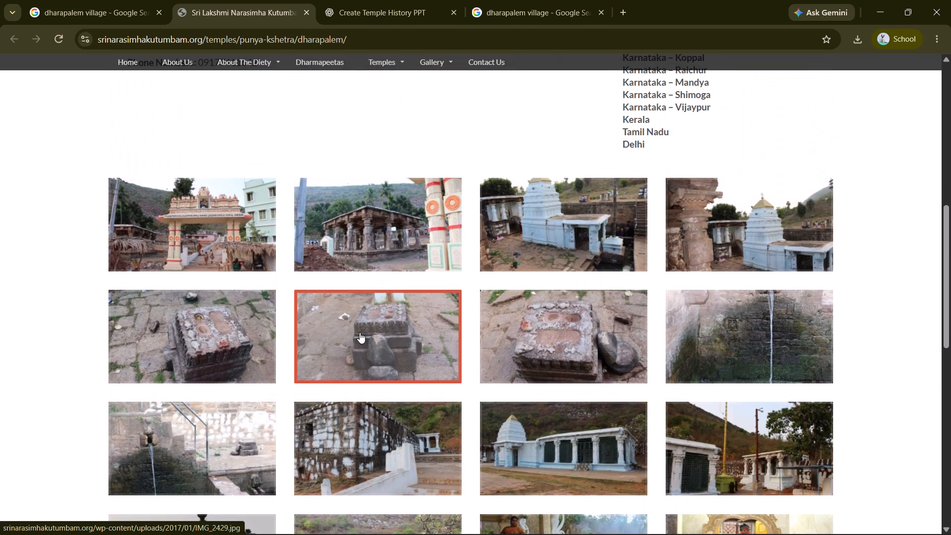
Enlarge the gallery photo of the white temple with the golden-topped tower beside a carved stone pillar, and copy it.
left_click(717, 201)
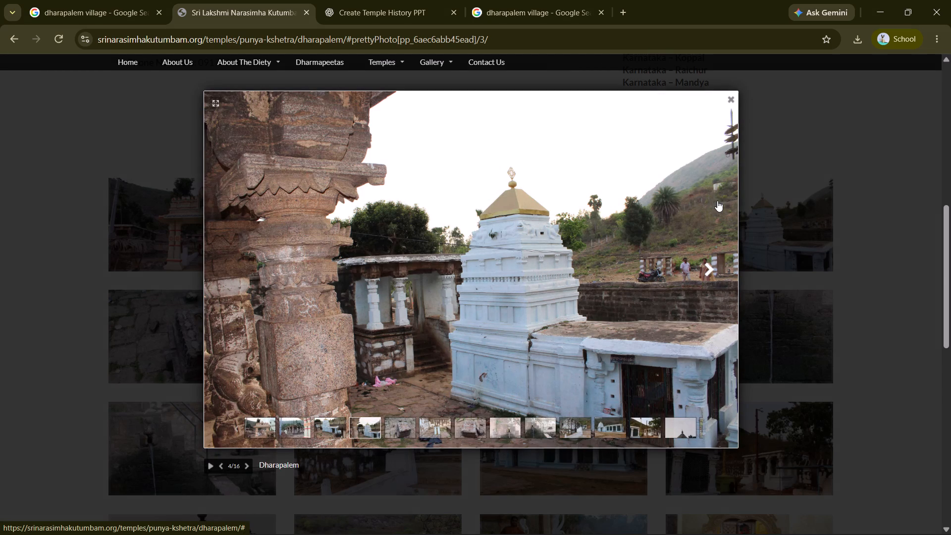
left_click(475, 236)
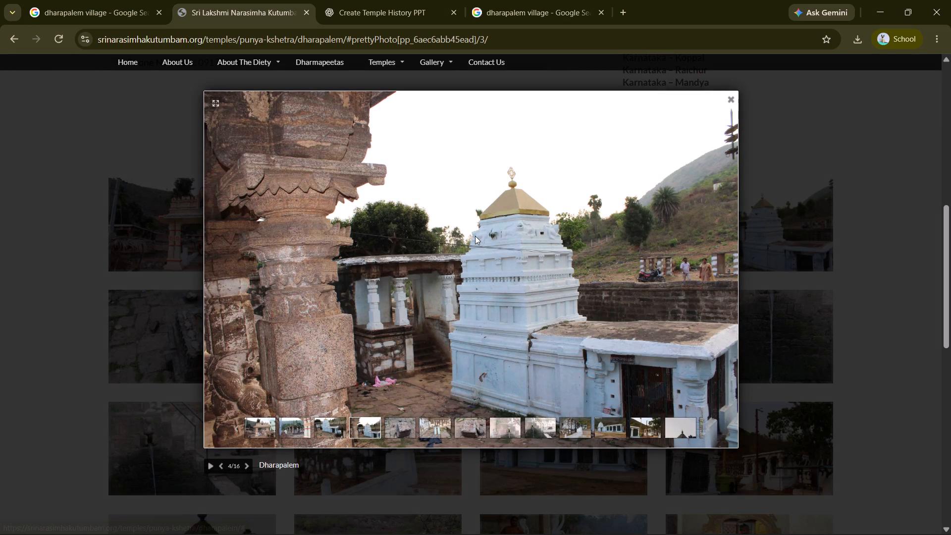
left_click(475, 241)
right_click(475, 241)
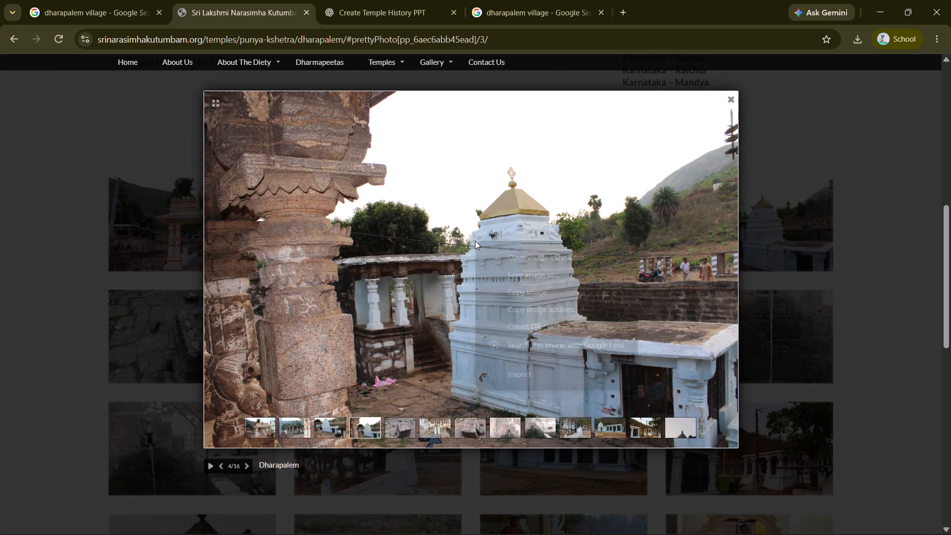
left_click(529, 291)
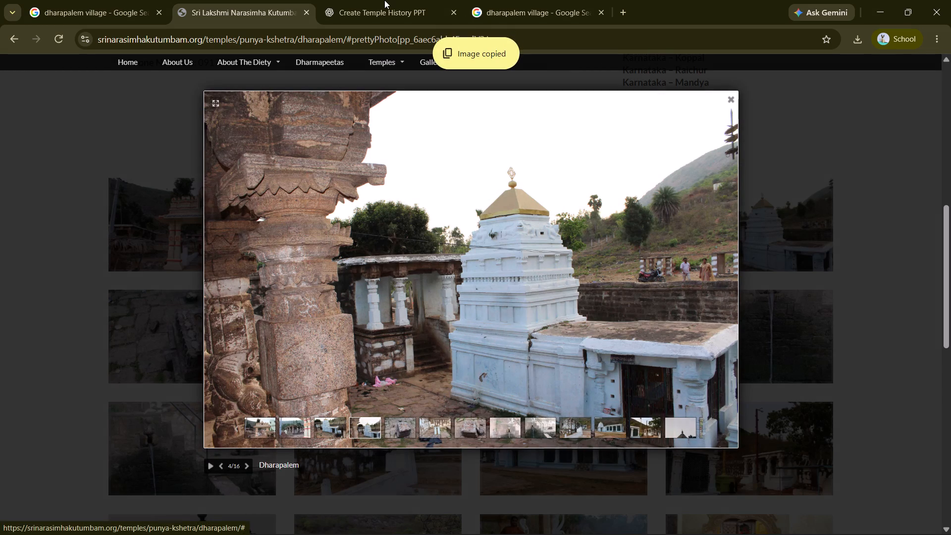
Switch to PowerPoint and delete the stone temple tower photo from slide 2.
left_click(703, 517)
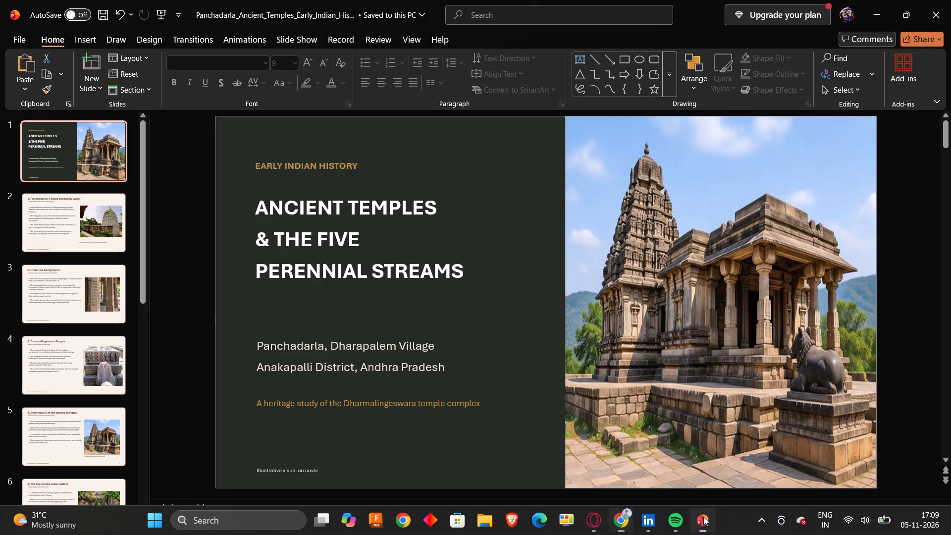
left_click(50, 220)
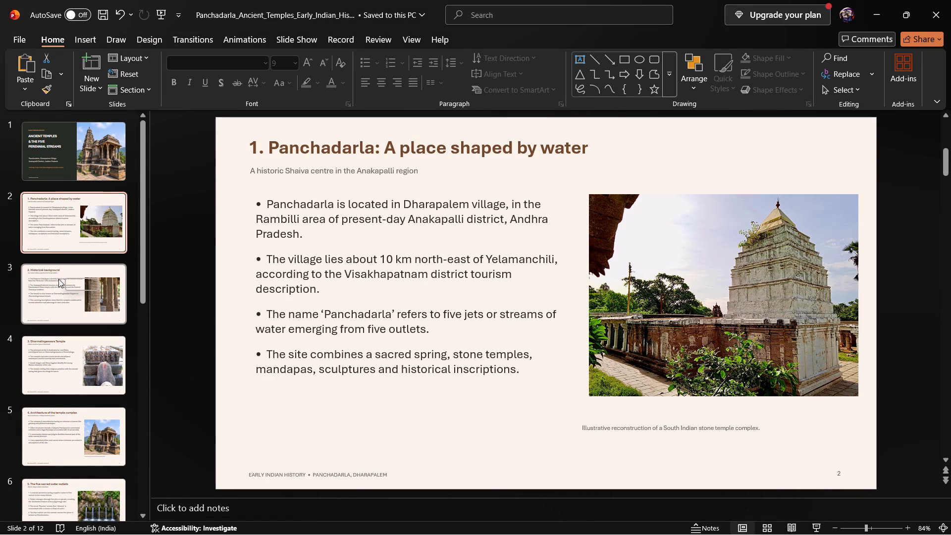
left_click(616, 222)
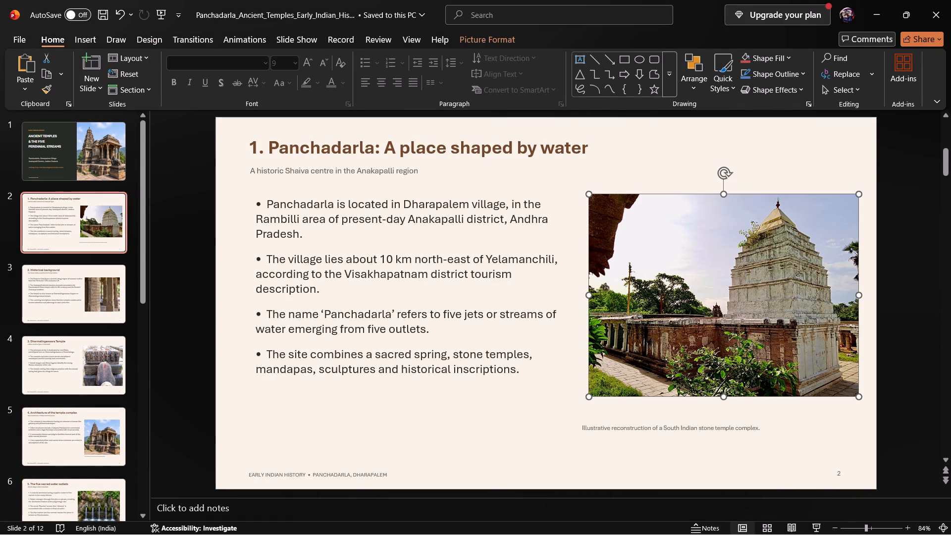
key("backslash")
key("BackSpace")
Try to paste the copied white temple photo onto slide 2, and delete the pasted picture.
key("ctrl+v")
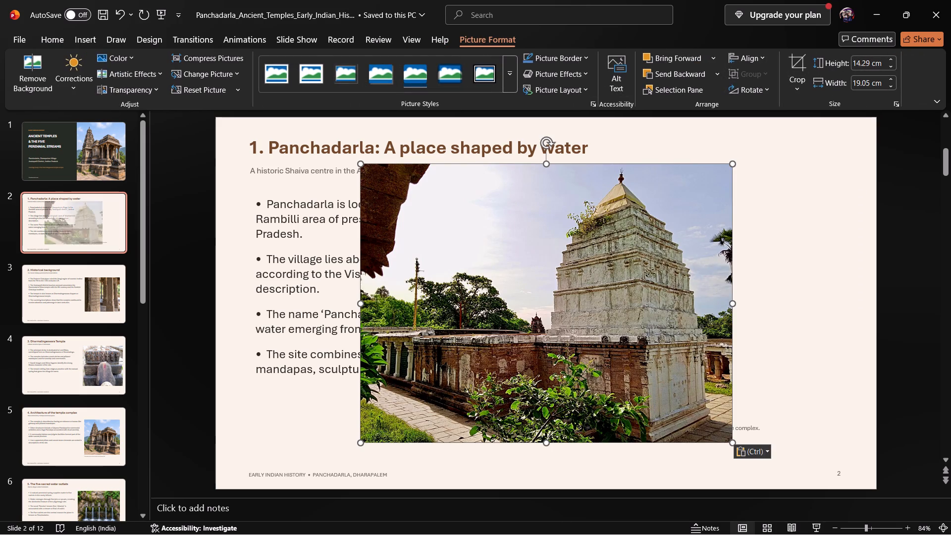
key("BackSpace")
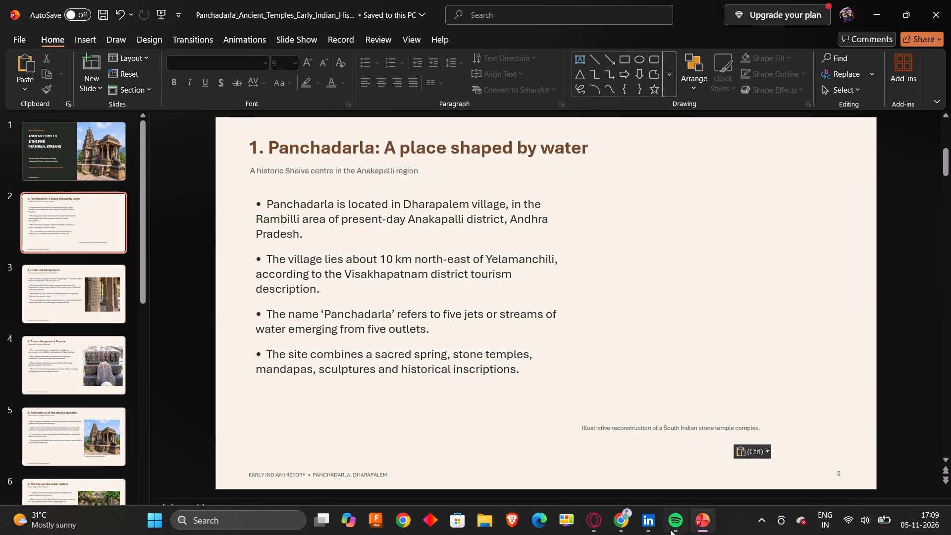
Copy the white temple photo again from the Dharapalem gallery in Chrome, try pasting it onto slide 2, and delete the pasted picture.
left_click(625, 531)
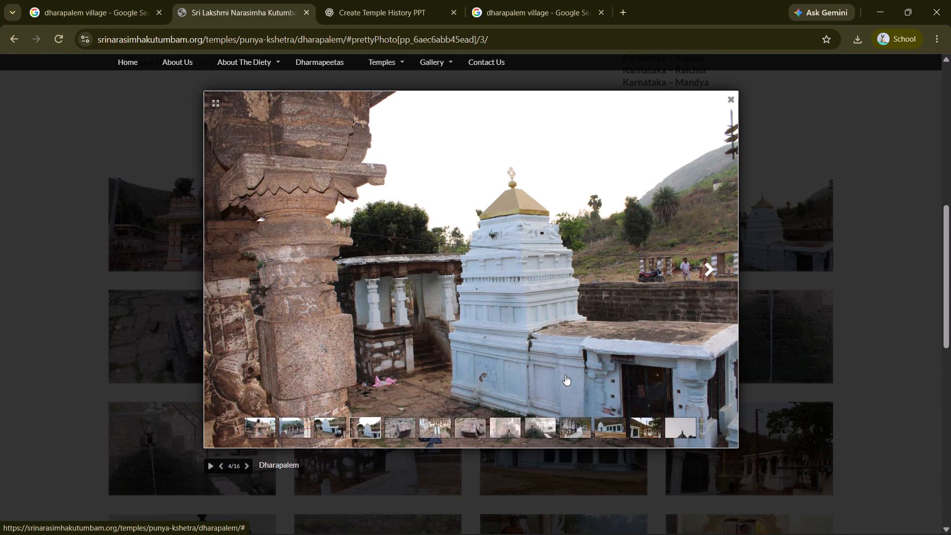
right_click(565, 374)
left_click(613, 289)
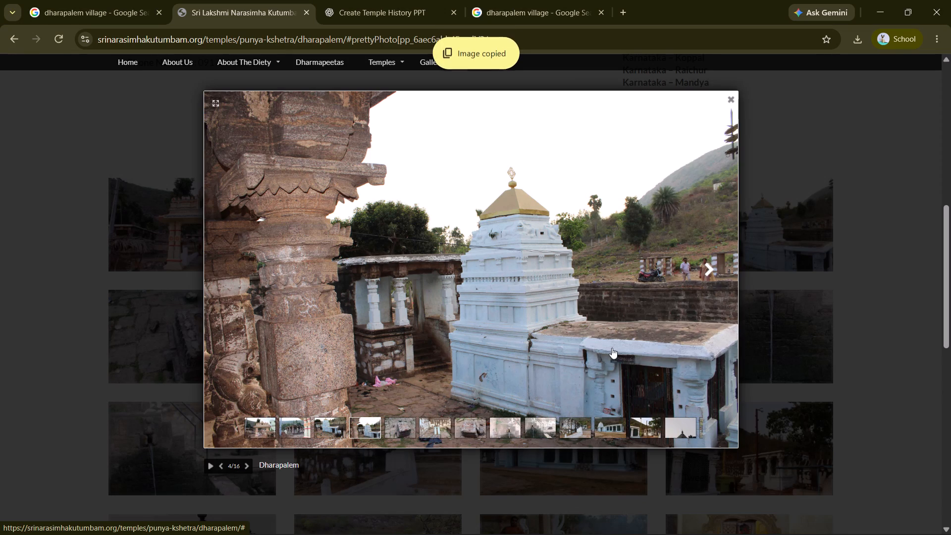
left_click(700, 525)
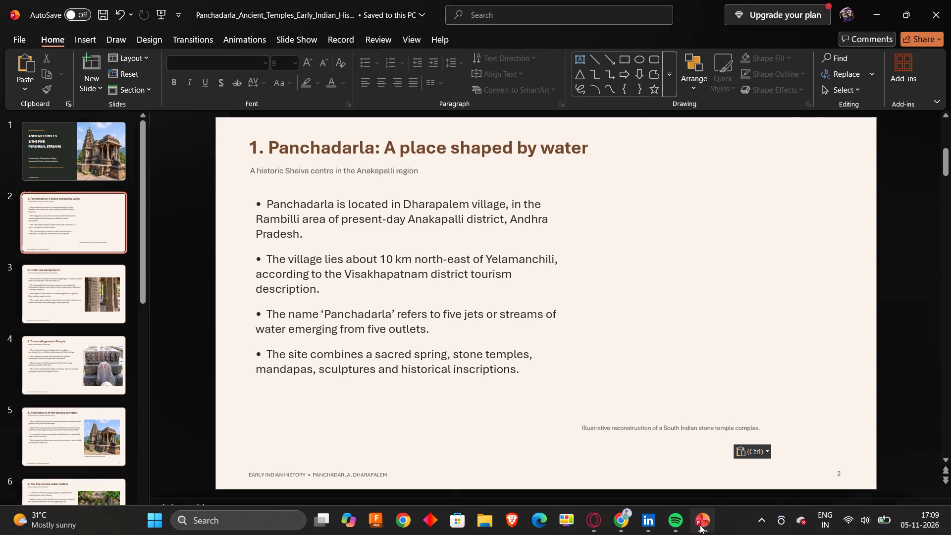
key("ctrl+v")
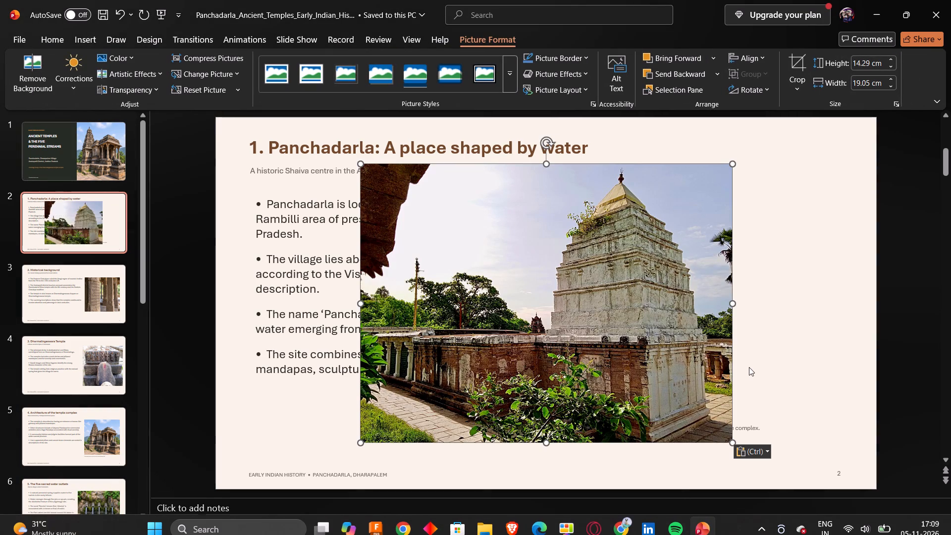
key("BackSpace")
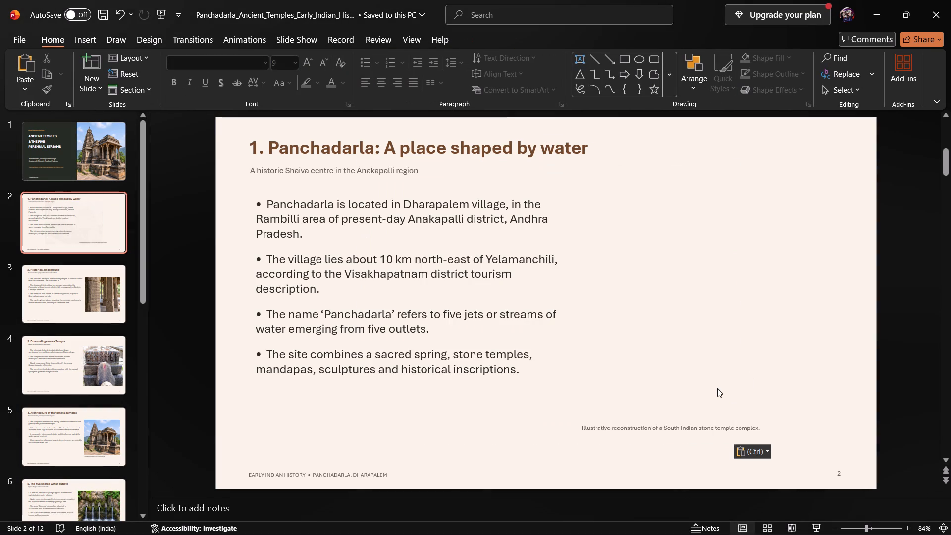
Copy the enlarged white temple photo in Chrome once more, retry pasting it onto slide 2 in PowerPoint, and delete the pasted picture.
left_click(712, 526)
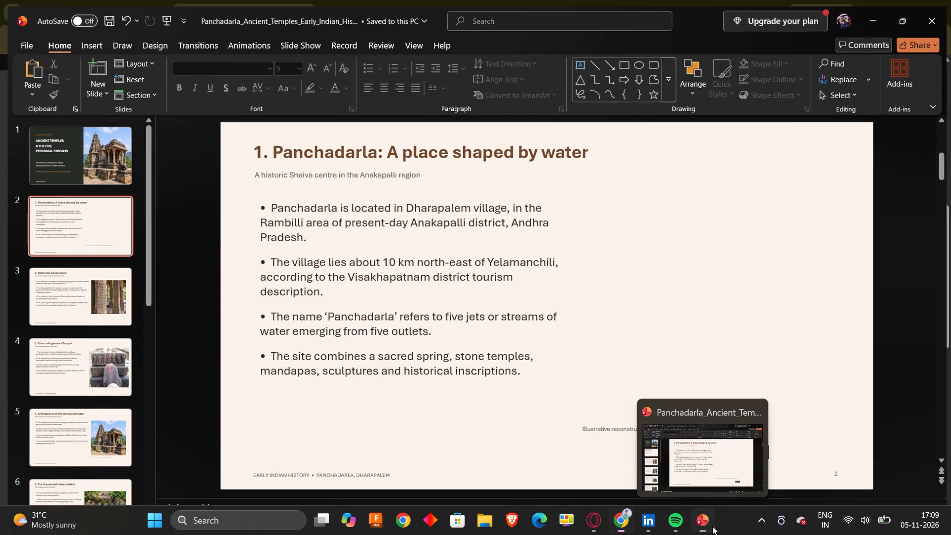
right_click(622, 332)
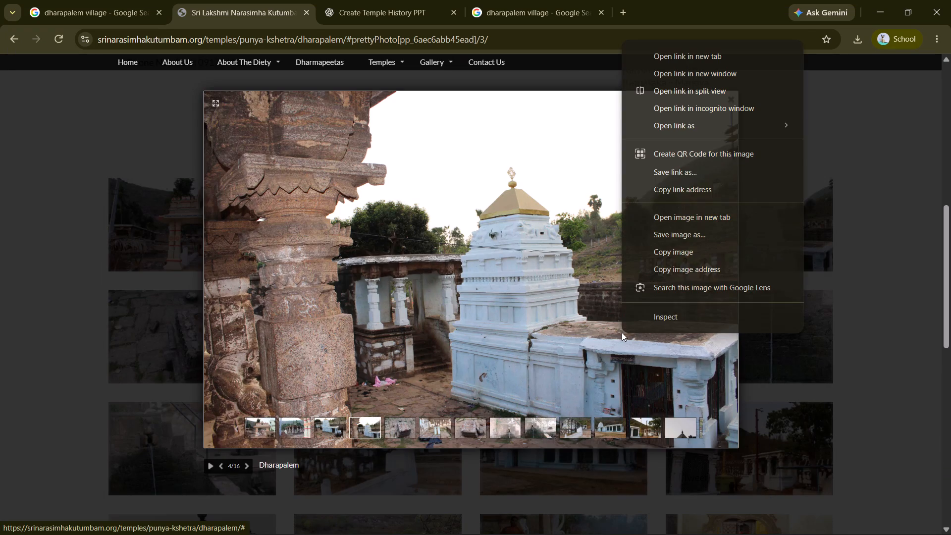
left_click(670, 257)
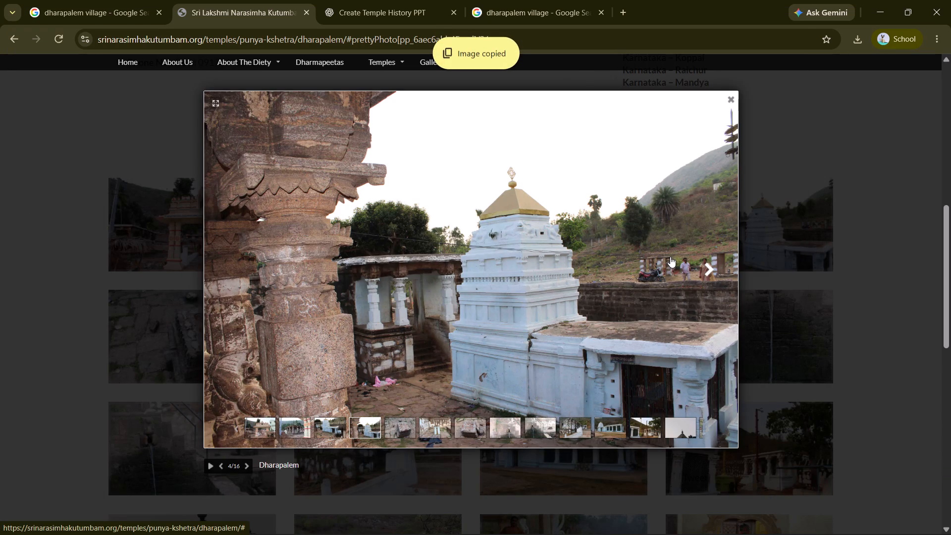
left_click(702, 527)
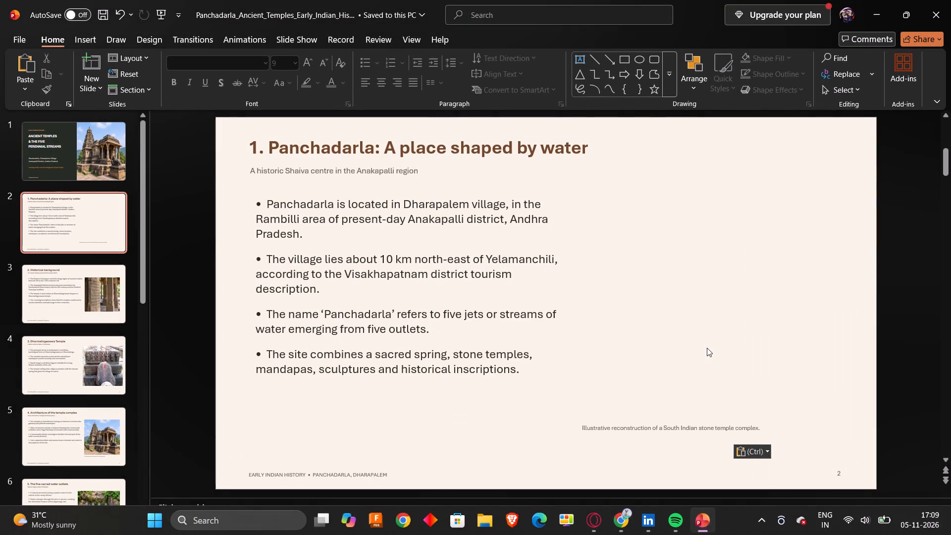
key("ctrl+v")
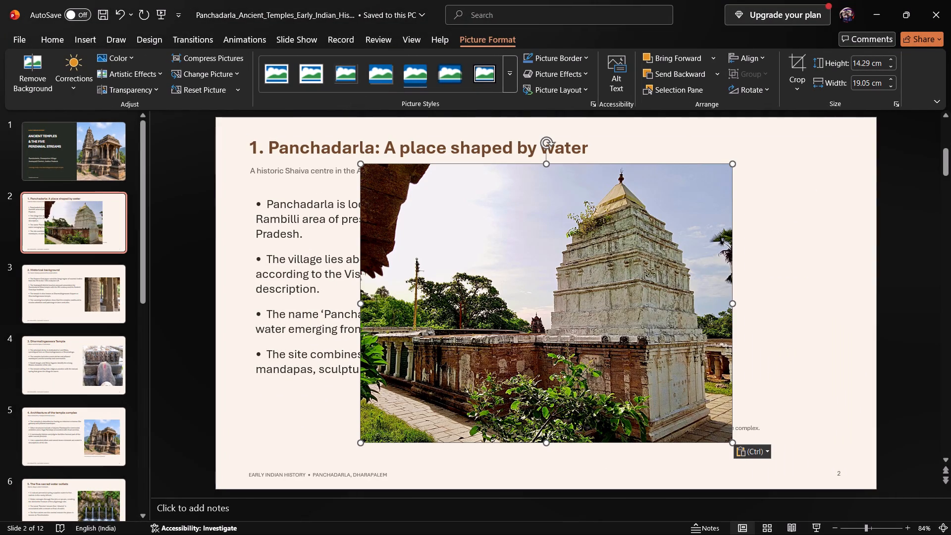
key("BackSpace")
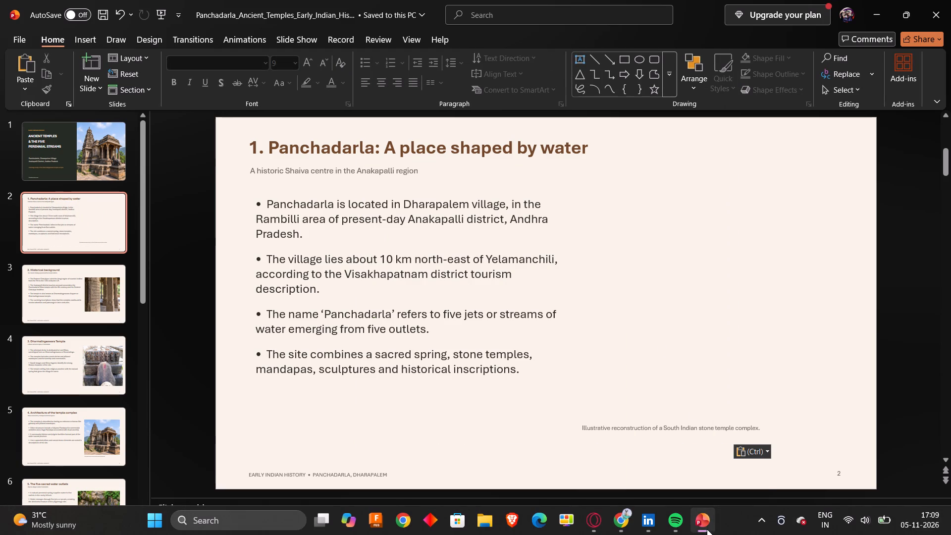
In Chrome, close the enlarged white temple photo and look through the Dharapalem gallery from the water spout picture onward for another suitable photo.
left_click(621, 508)
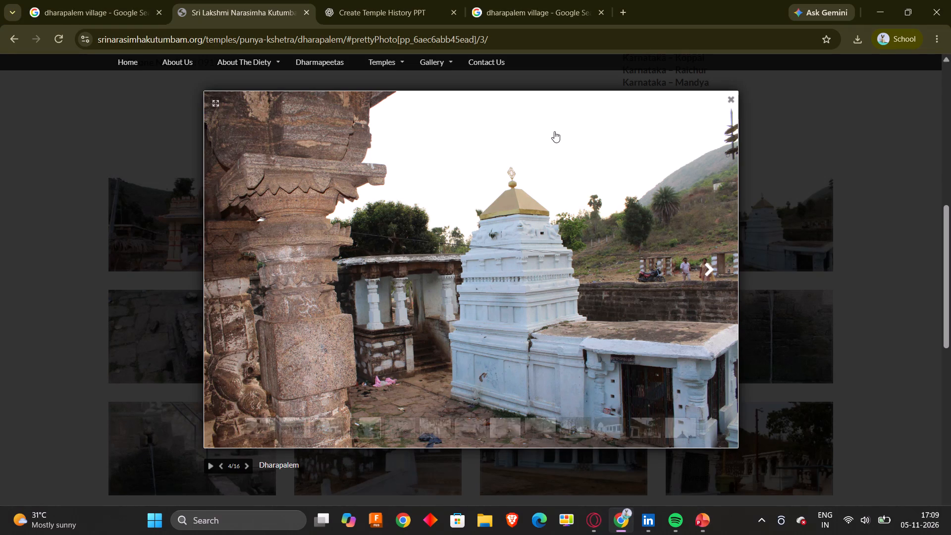
left_click(726, 100)
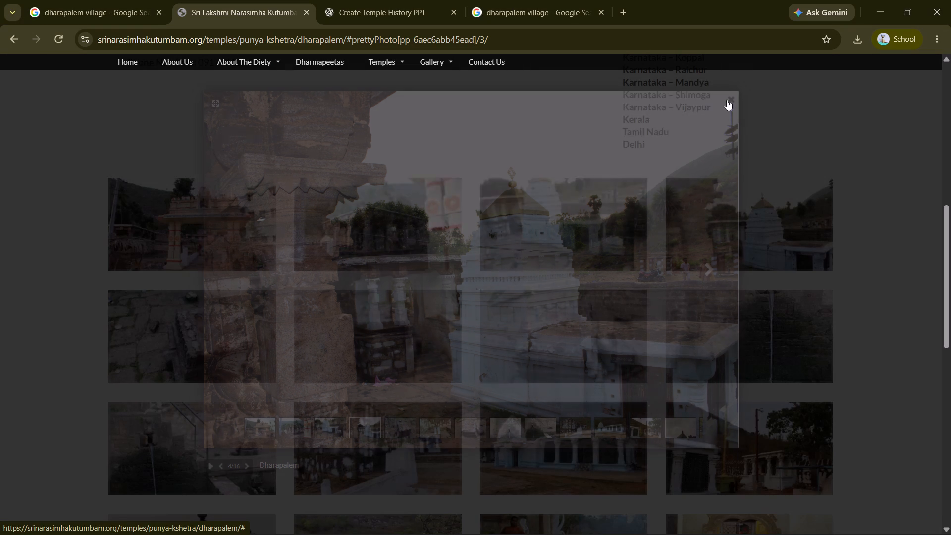
left_click(764, 137)
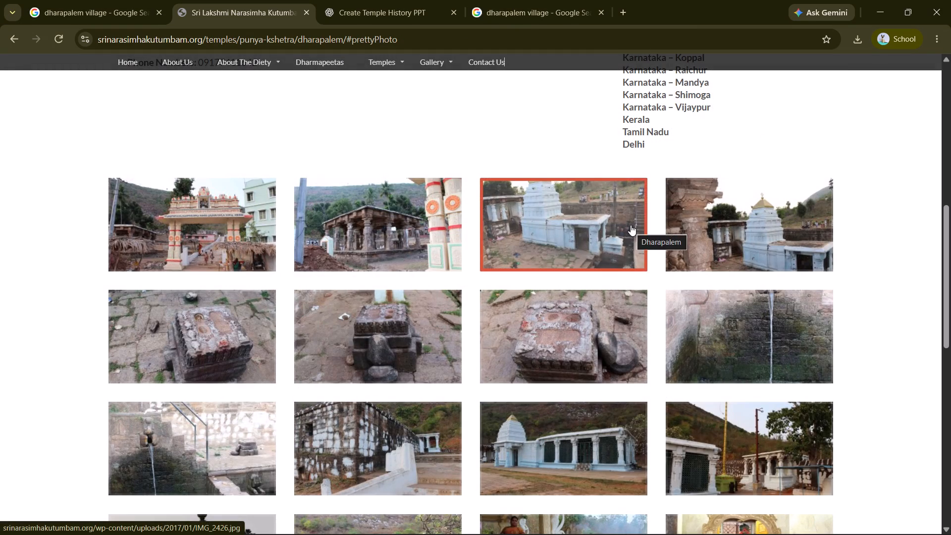
left_click(193, 413)
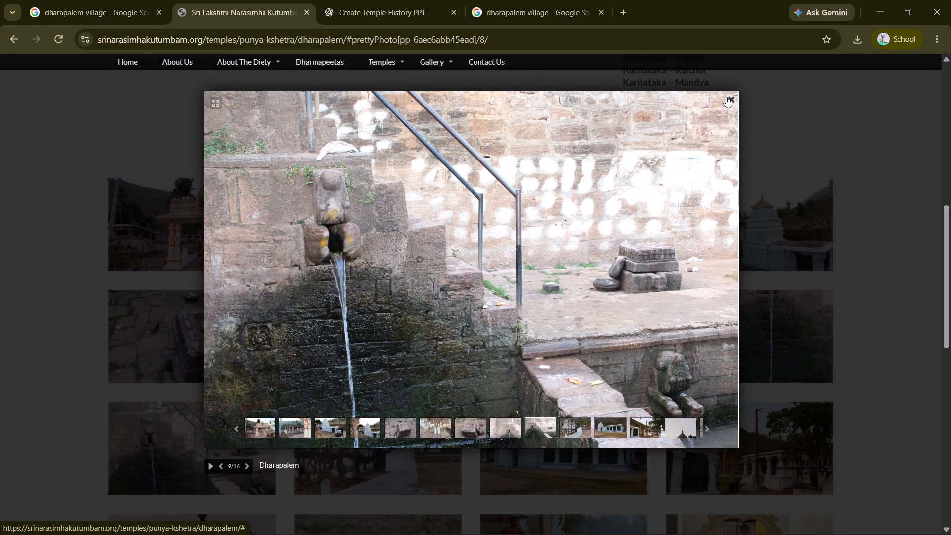
left_click(726, 97)
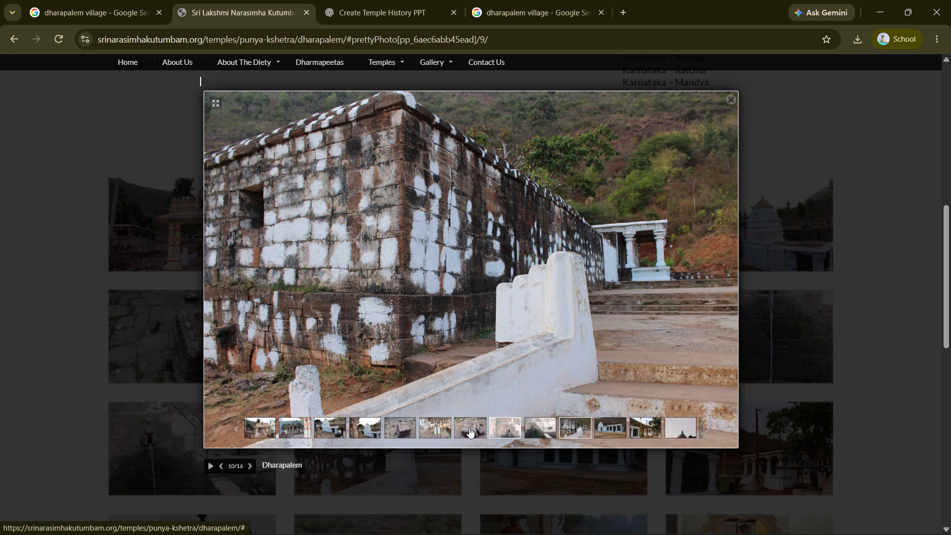
left_click(555, 278)
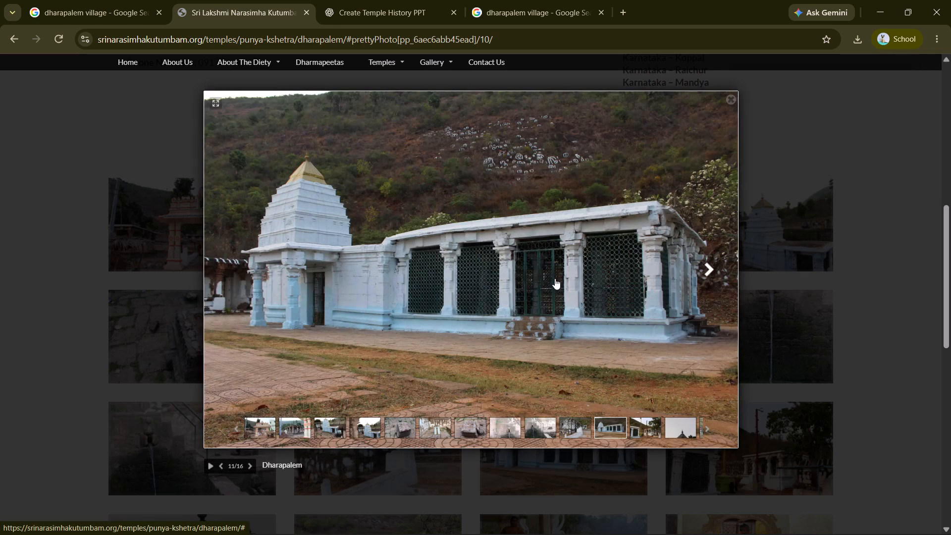
left_click(555, 278)
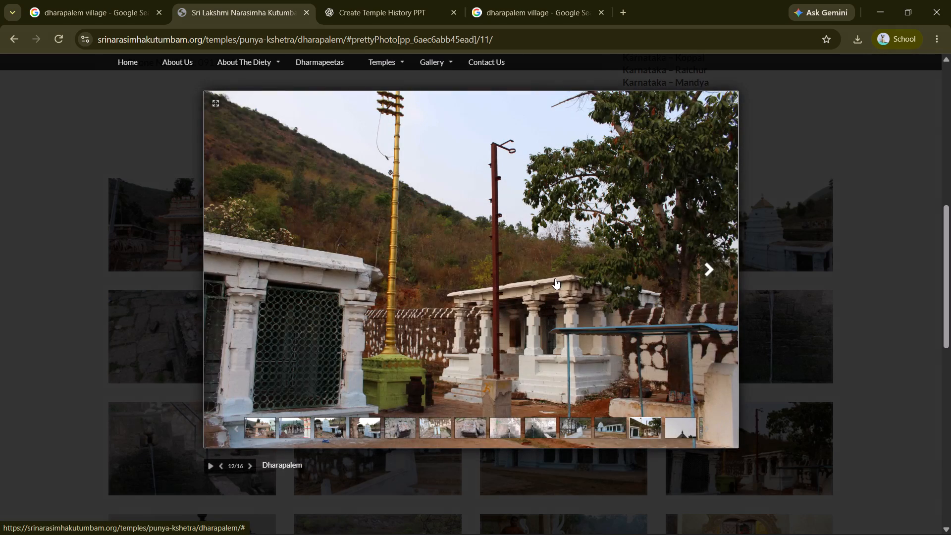
left_click(555, 278)
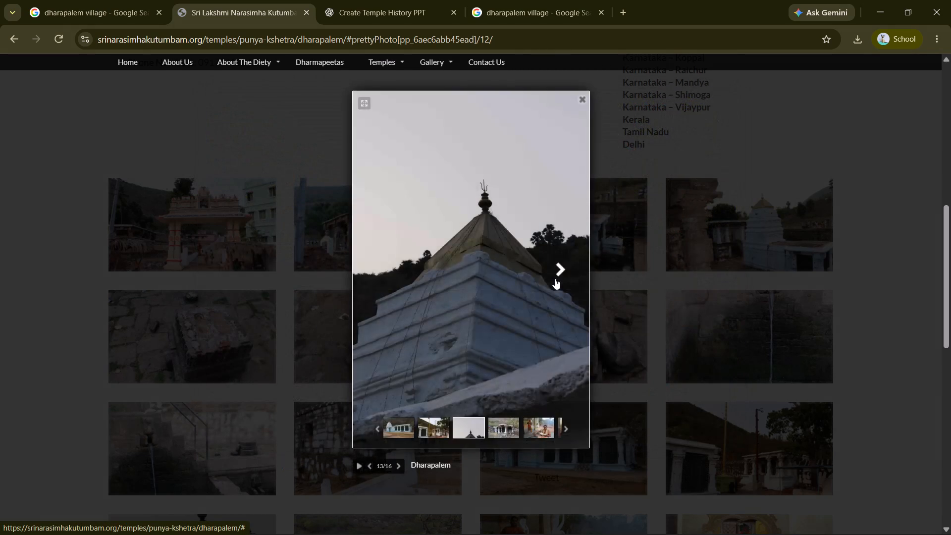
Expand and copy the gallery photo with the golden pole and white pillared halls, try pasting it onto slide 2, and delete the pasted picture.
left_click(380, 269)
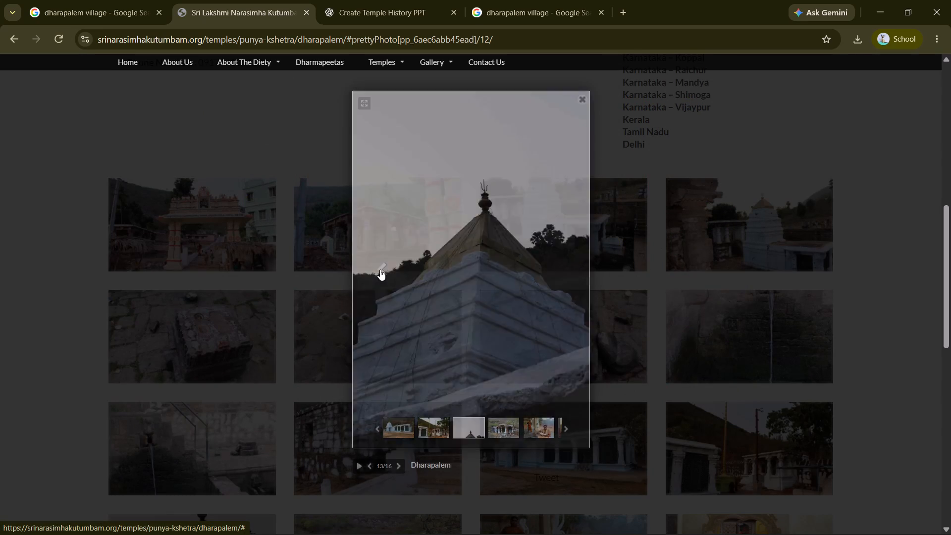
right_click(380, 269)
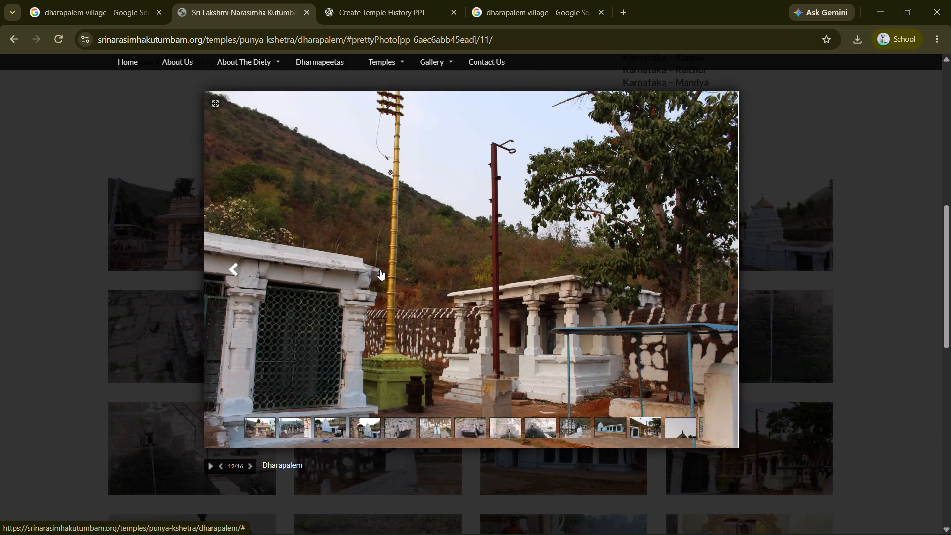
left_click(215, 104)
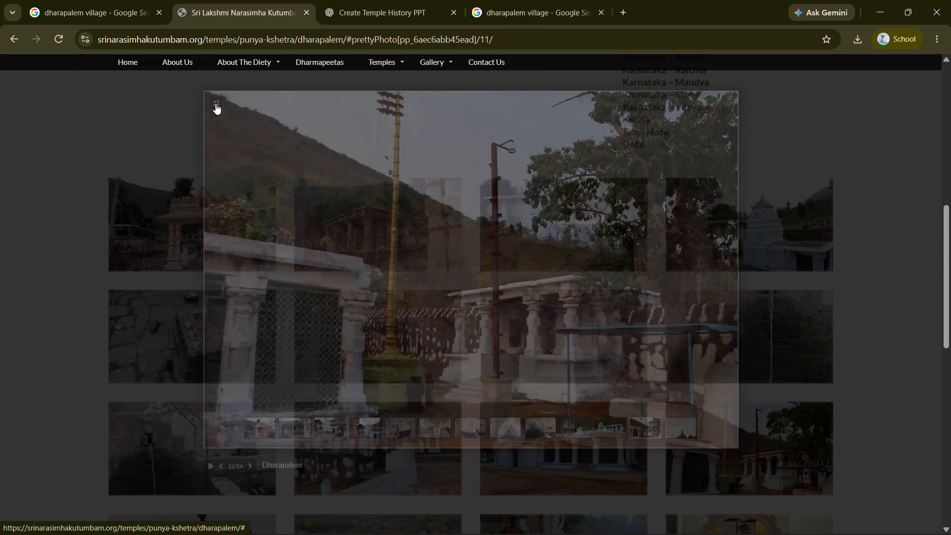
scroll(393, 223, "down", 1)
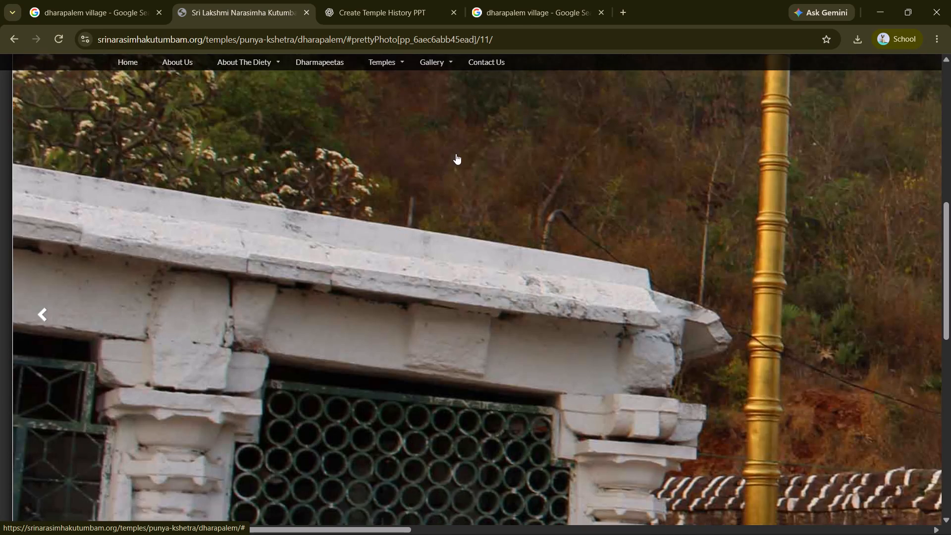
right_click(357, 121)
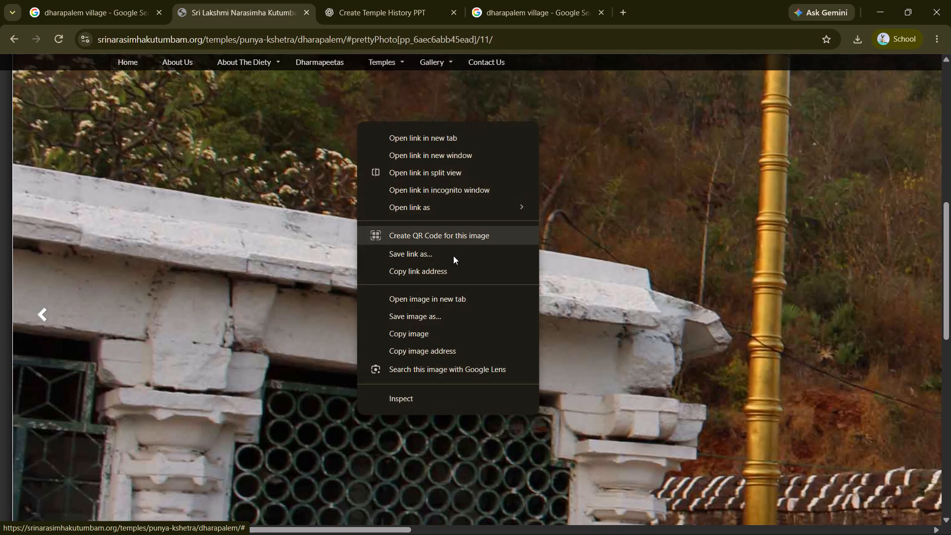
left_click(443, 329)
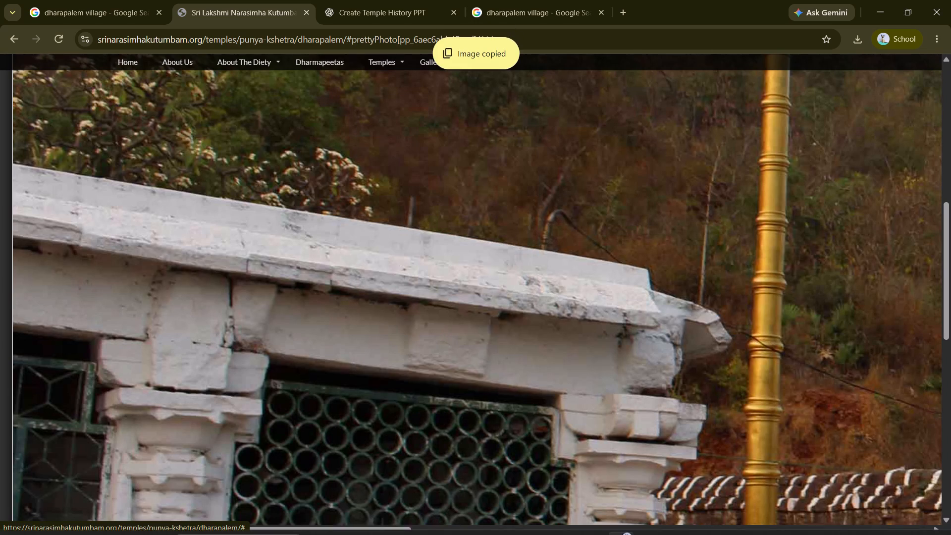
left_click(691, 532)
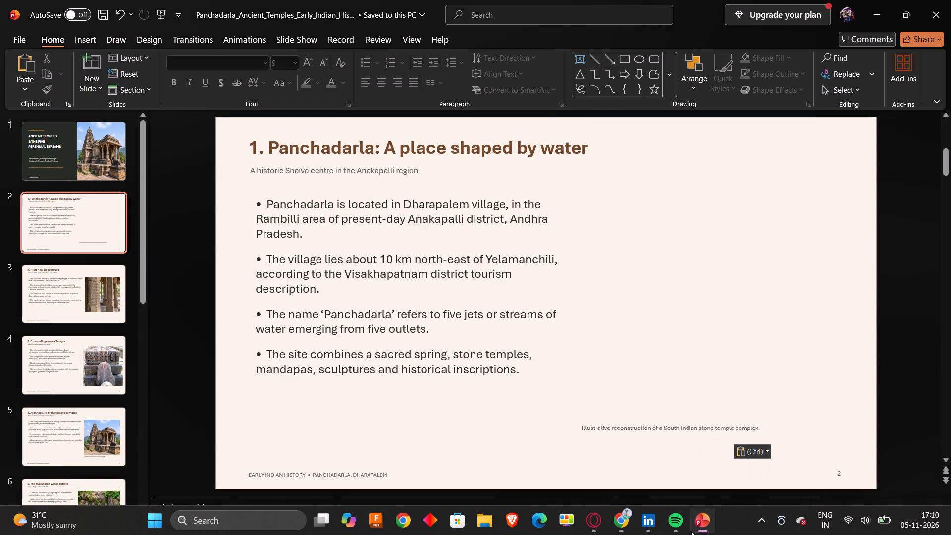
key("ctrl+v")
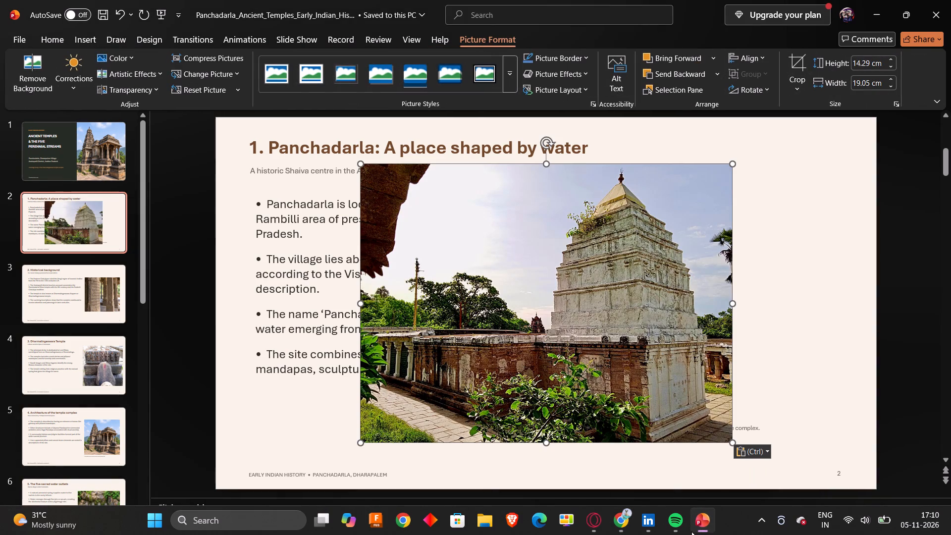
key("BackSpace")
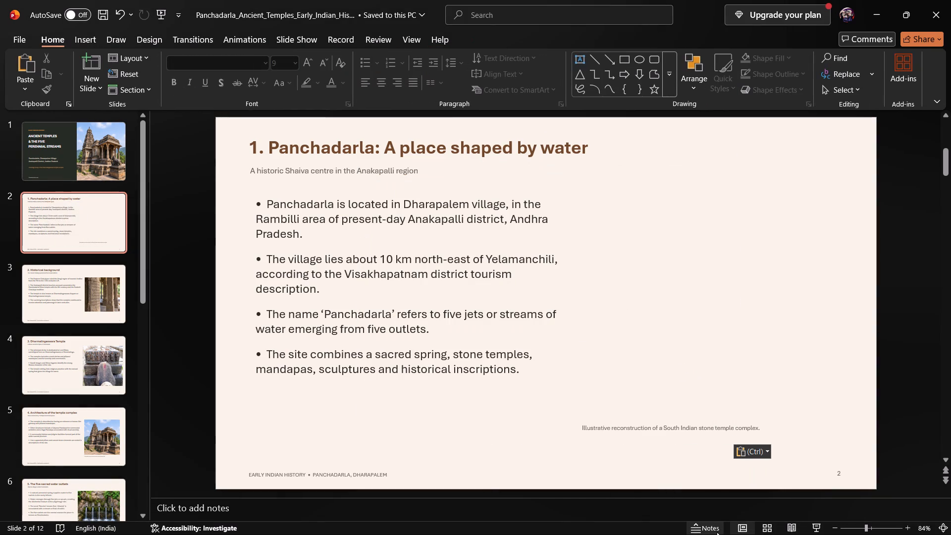
Switch to Chrome and close the Sri Lakshmi Narasimha Kutumbam page on Dharapalem.
left_click(626, 522)
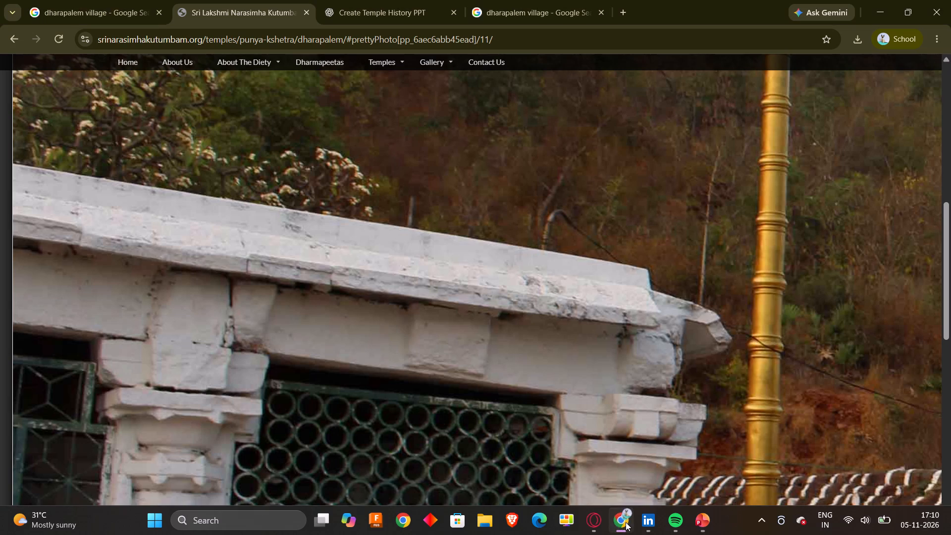
left_click(304, 10)
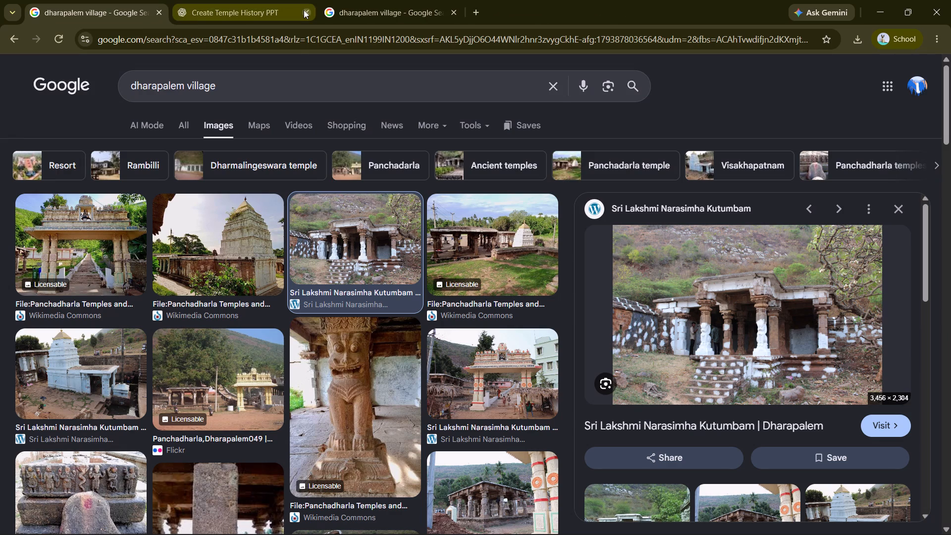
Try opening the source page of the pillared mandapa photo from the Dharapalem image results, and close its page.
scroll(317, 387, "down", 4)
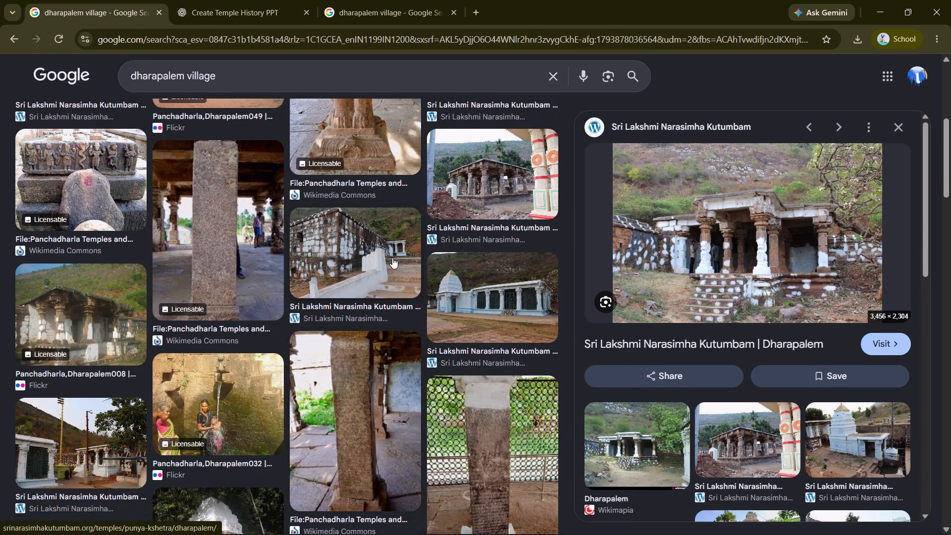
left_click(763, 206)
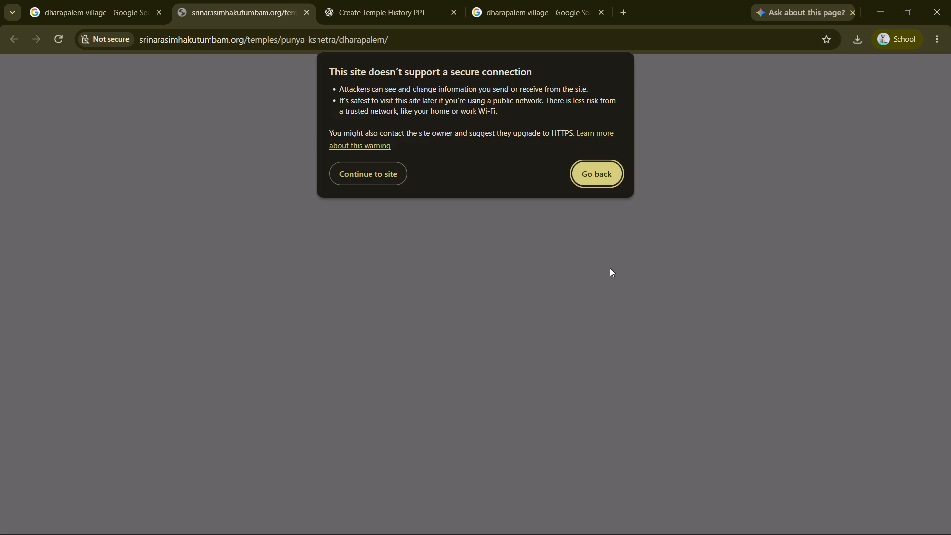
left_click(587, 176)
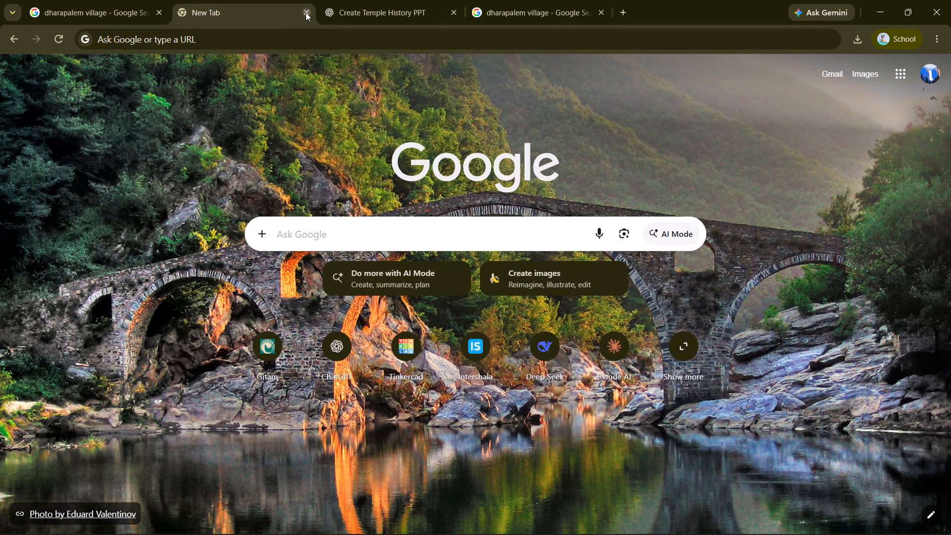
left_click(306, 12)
Find and preview the Rambilli - Wikiwand photo of the white temple against a green hillside in the Dharapalem image results.
scroll(392, 300, "down", 2)
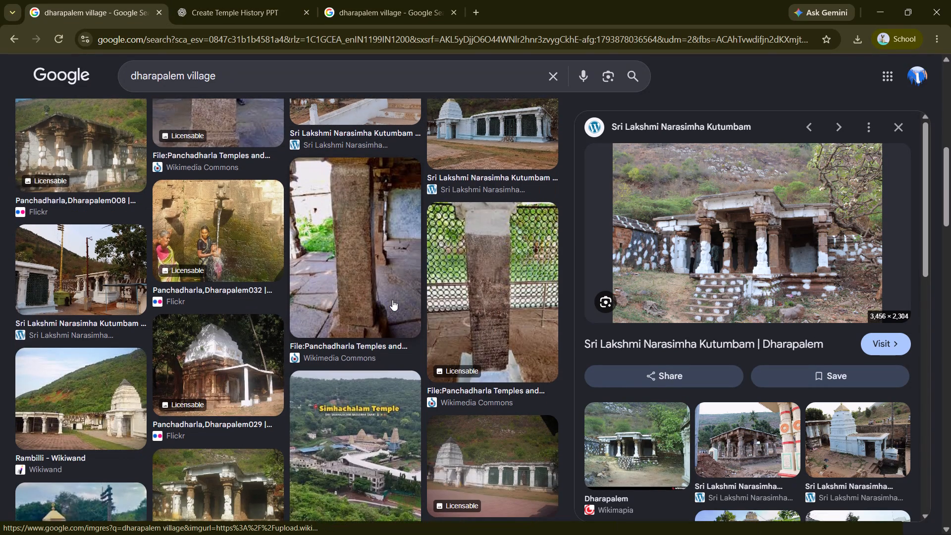
left_click(44, 402)
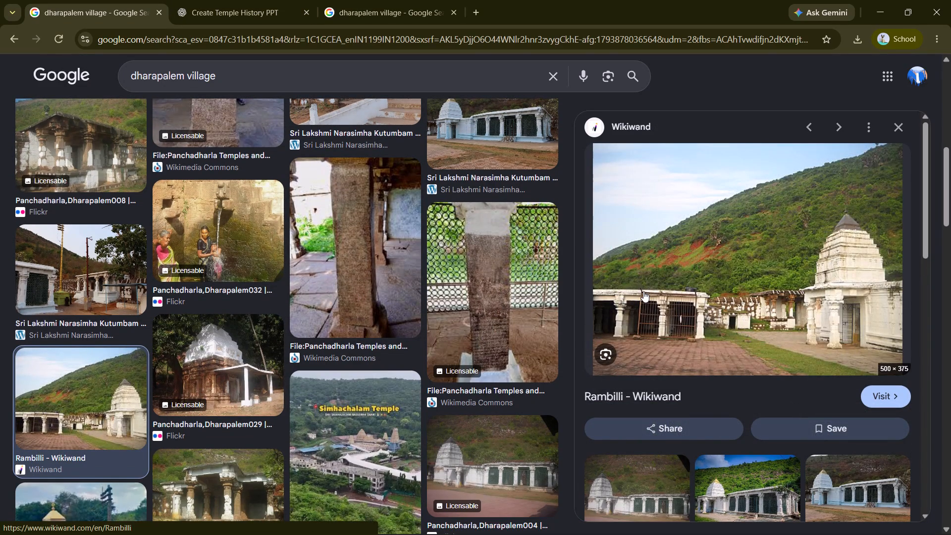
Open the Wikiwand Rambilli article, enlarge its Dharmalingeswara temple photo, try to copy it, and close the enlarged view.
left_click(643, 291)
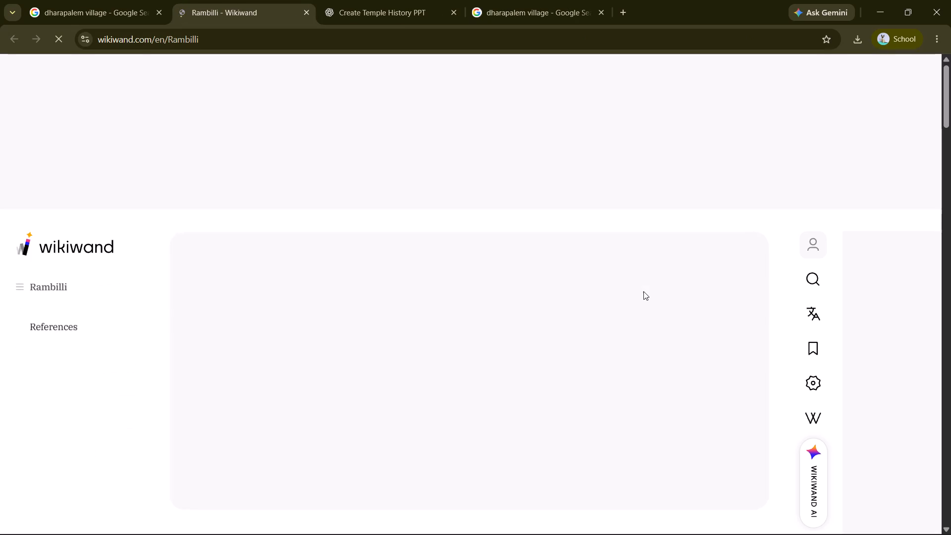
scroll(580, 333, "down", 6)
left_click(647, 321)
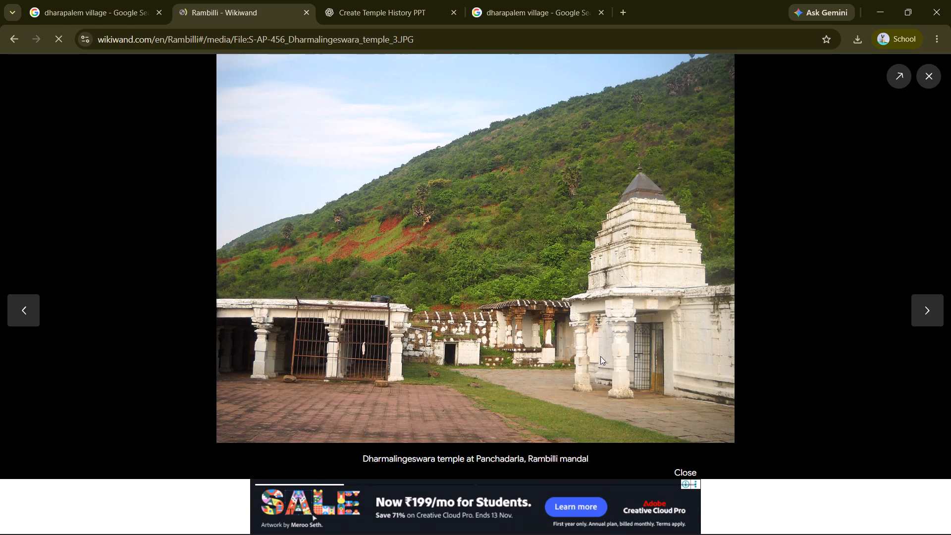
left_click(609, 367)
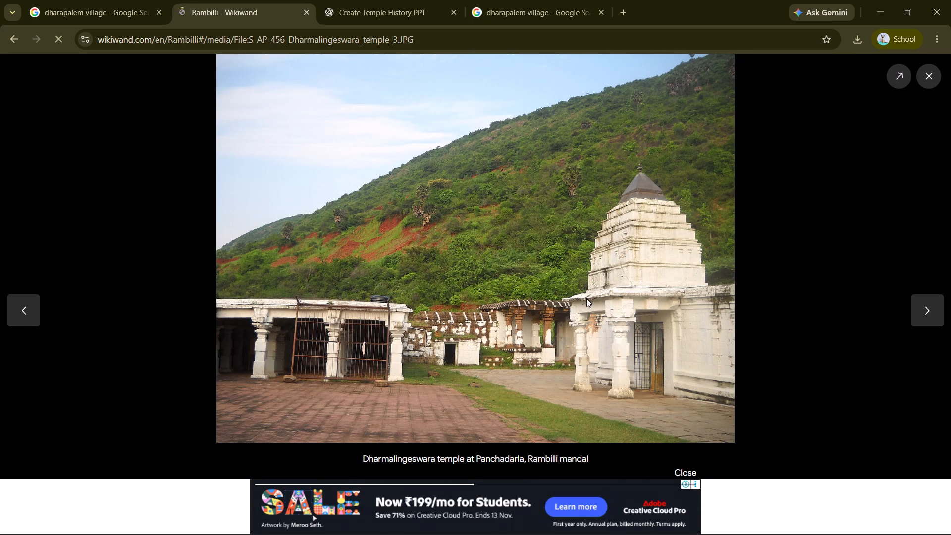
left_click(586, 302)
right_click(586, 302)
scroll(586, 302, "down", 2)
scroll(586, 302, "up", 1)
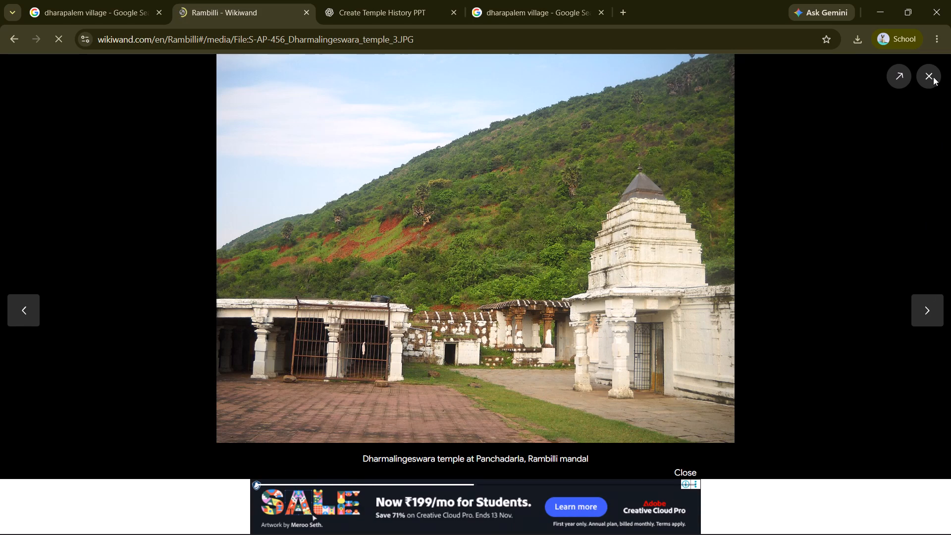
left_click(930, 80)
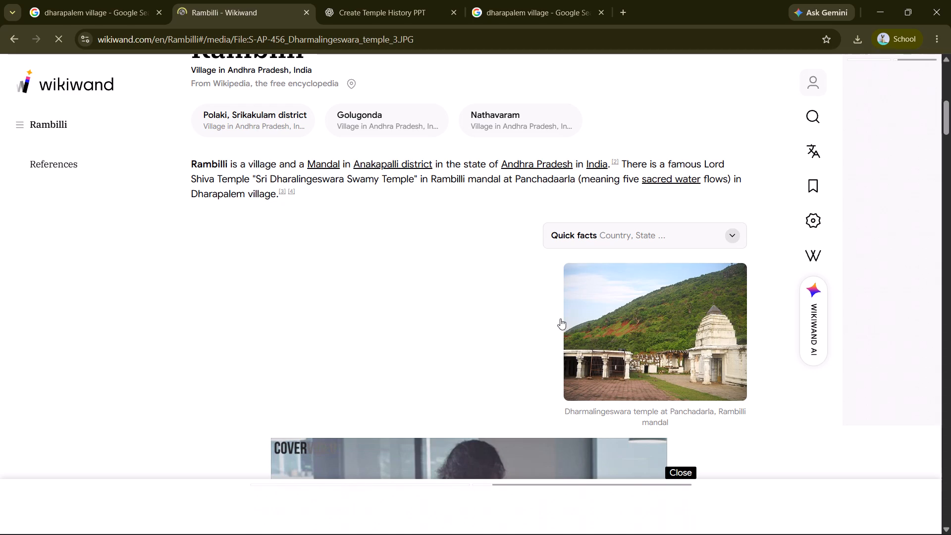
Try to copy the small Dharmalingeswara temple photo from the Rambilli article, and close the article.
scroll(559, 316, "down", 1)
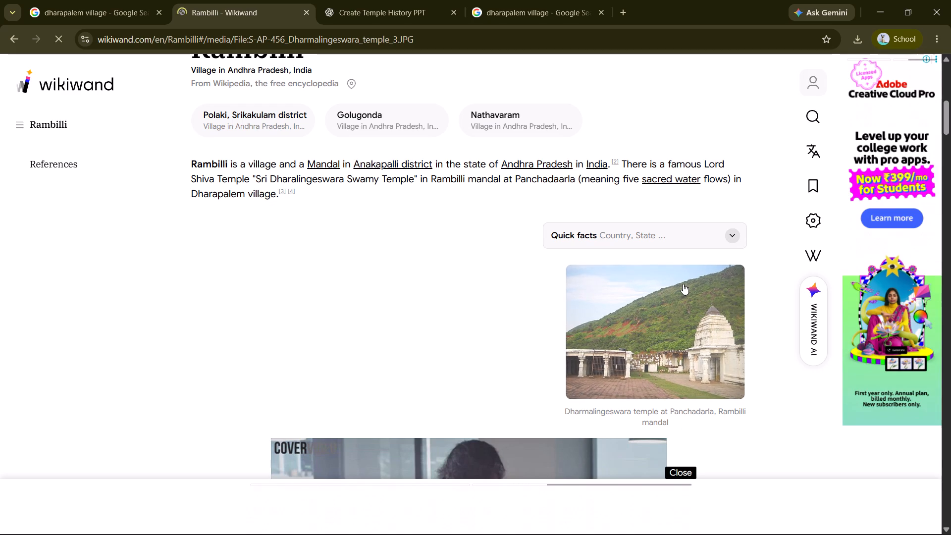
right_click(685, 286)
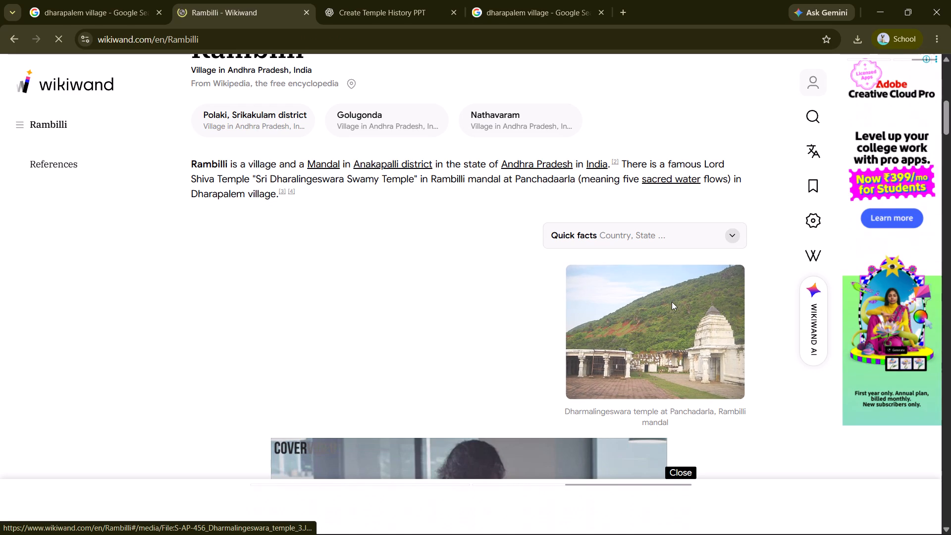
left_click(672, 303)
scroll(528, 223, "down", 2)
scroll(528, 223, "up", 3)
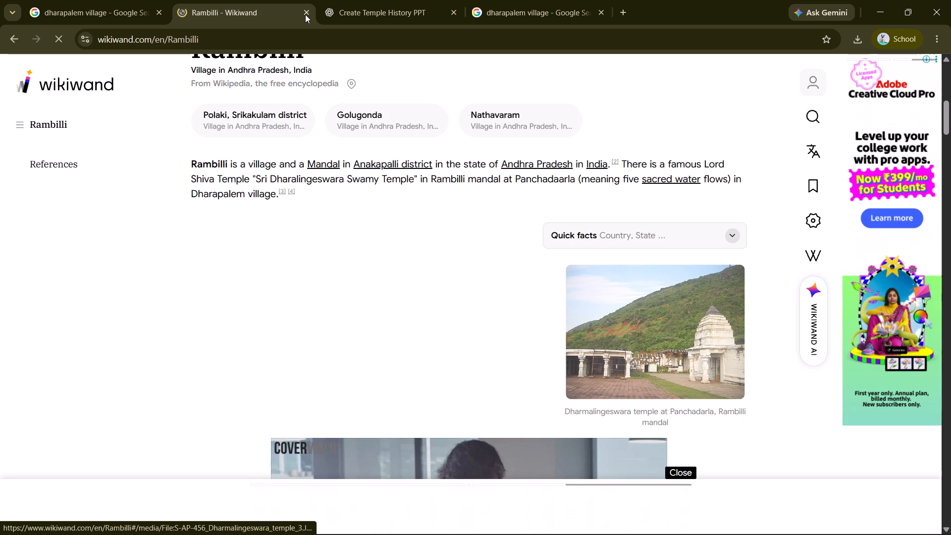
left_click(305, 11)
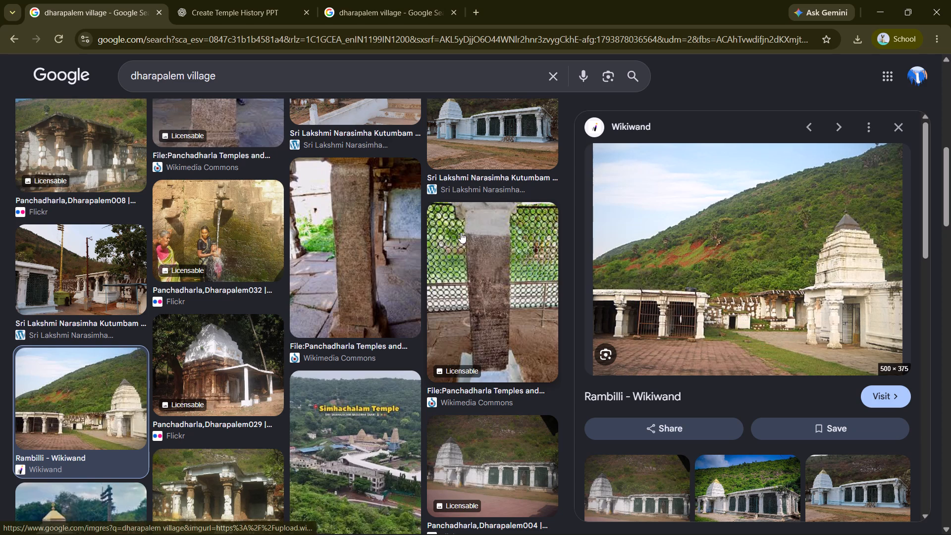
Copy the previewed Rambilli temple photo from the image results and paste it onto slide 2 in PowerPoint.
right_click(821, 298)
left_click(736, 217)
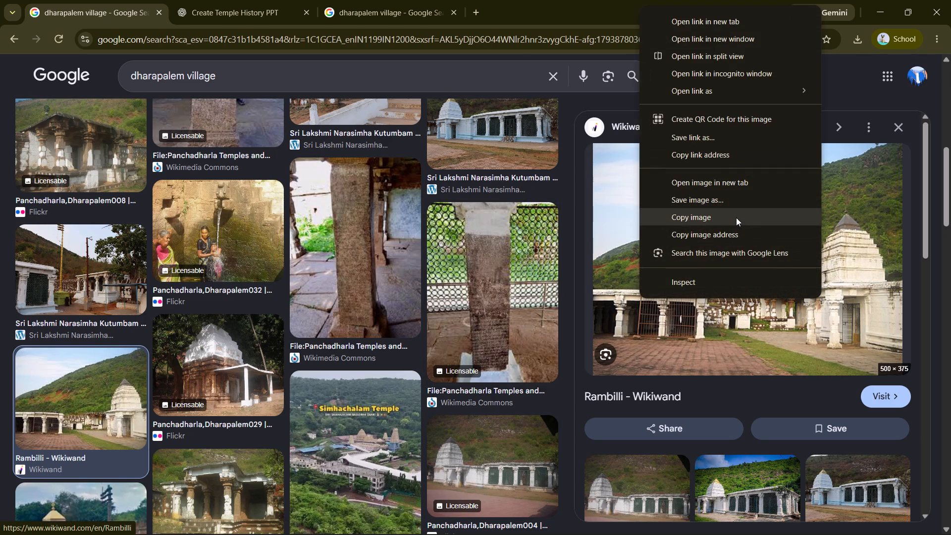
left_click(700, 525)
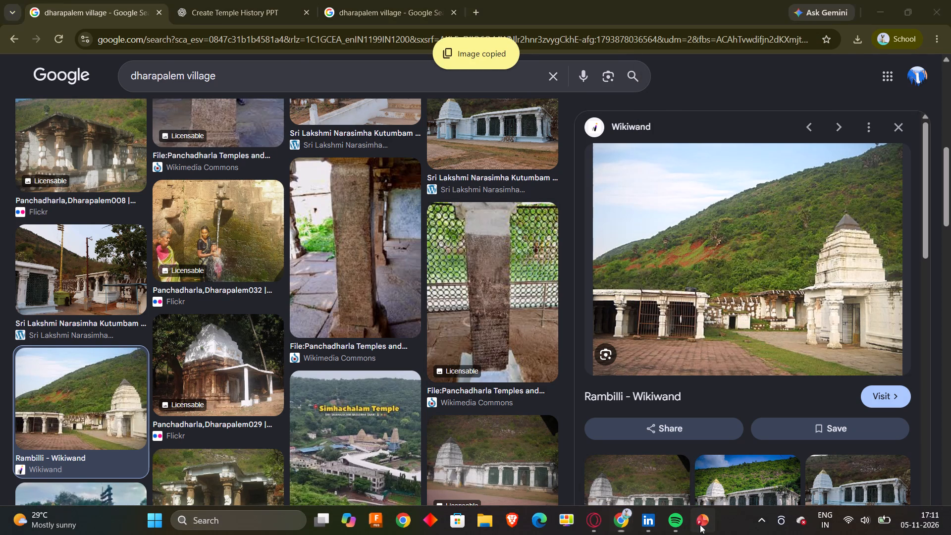
key("ctrl+v")
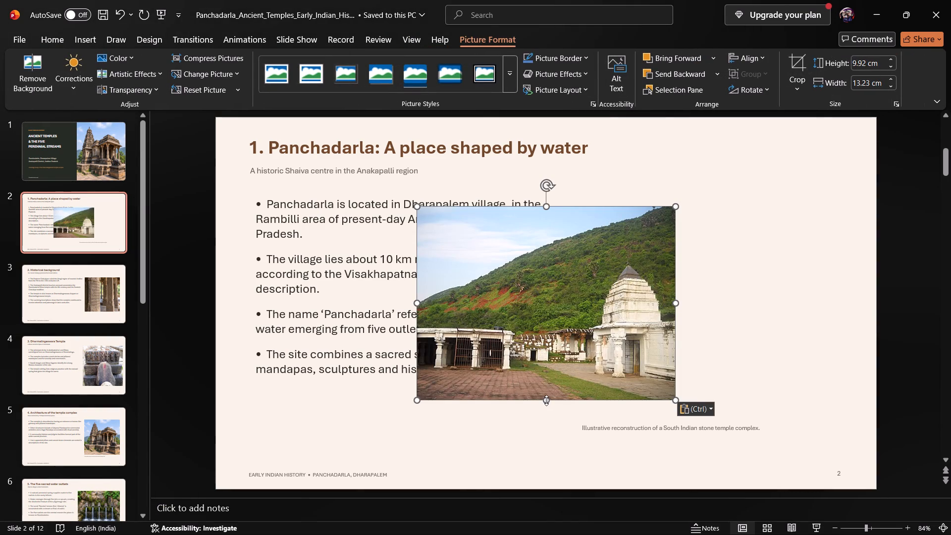
Place the pasted temple photo beside slide 2's bullets, above the caption, and stretch its height to about 12.34 cm.
left_click_drag(546, 400, 599, 400)
left_click_drag(576, 344, 745, 329)
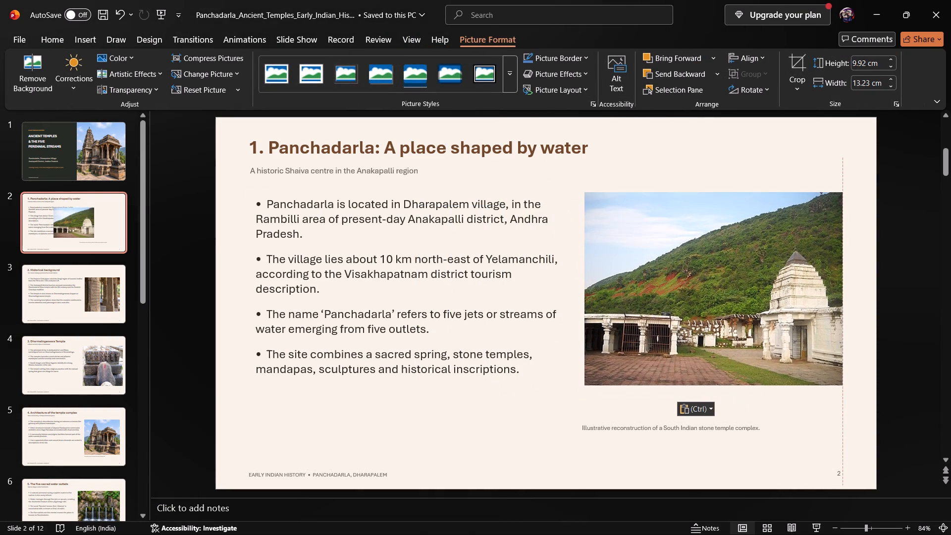
left_click_drag(745, 329, 745, 330)
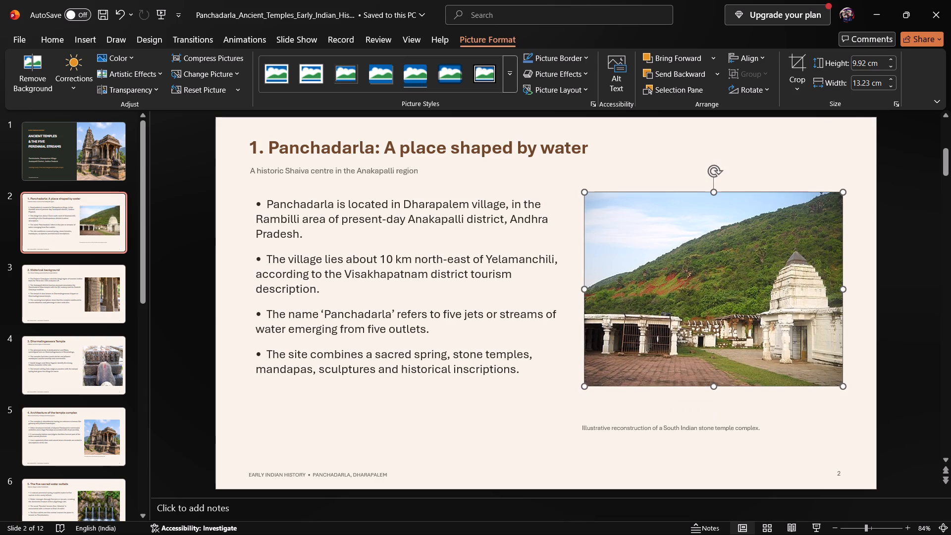
left_click_drag(716, 192, 712, 175)
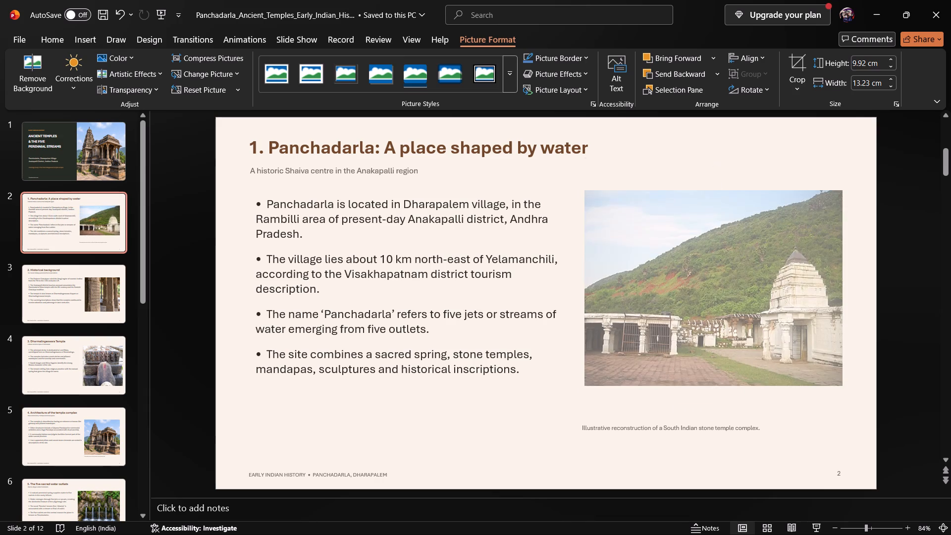
left_click_drag(712, 175, 704, 145)
left_click_drag(703, 225, 699, 271)
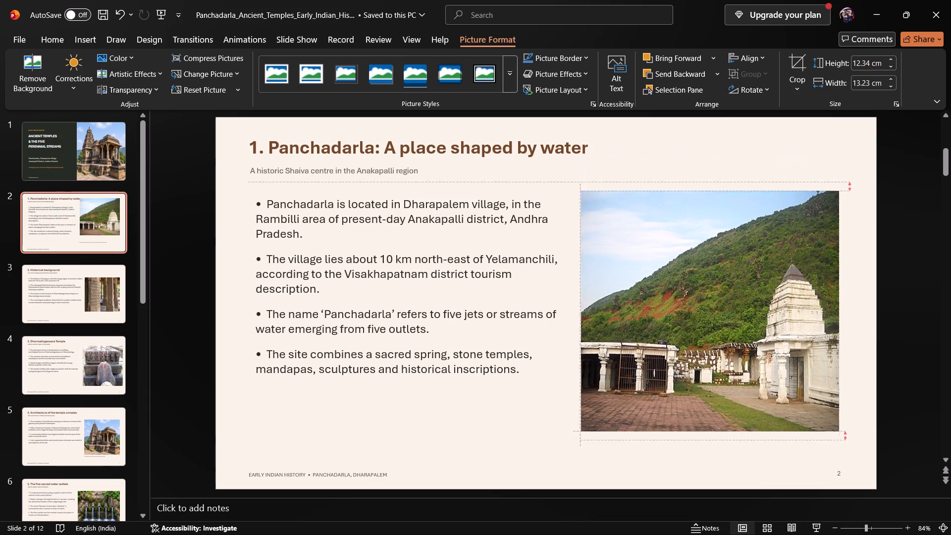
left_click_drag(699, 271, 694, 256)
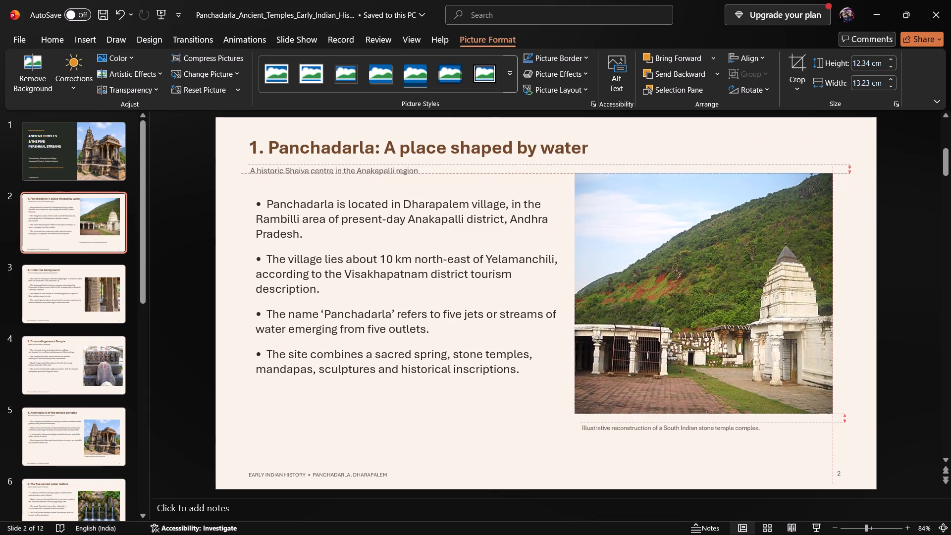
left_click_drag(694, 256, 693, 257)
left_click_drag(693, 257, 693, 257)
left_click(760, 129)
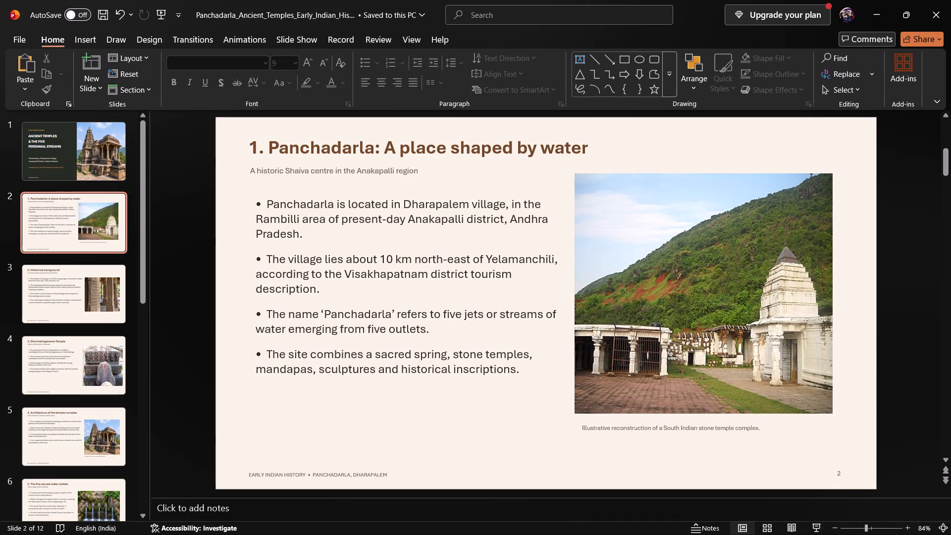
Delete the "Illustrative reconstruction of a South Indian stone temple complex." caption beneath the photo on slide 2.
left_click(658, 429)
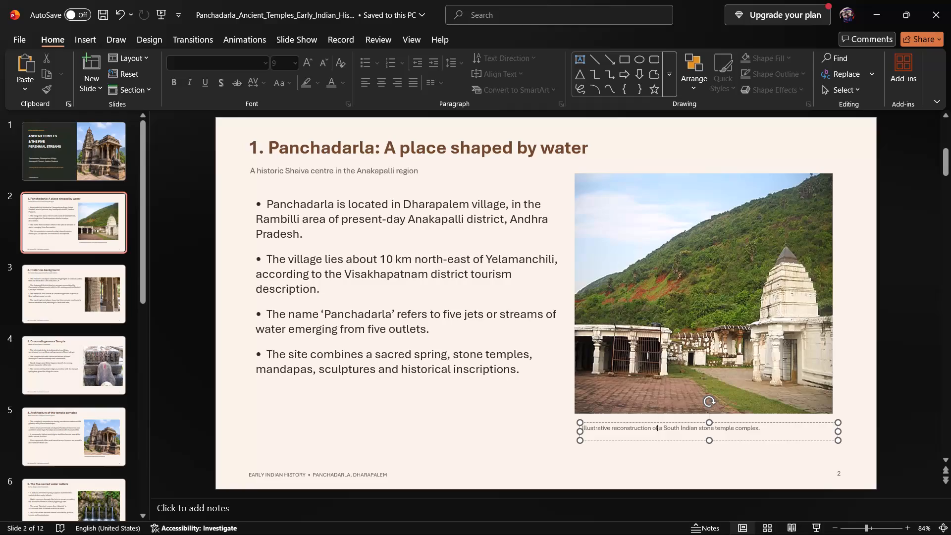
key("BackSpace")
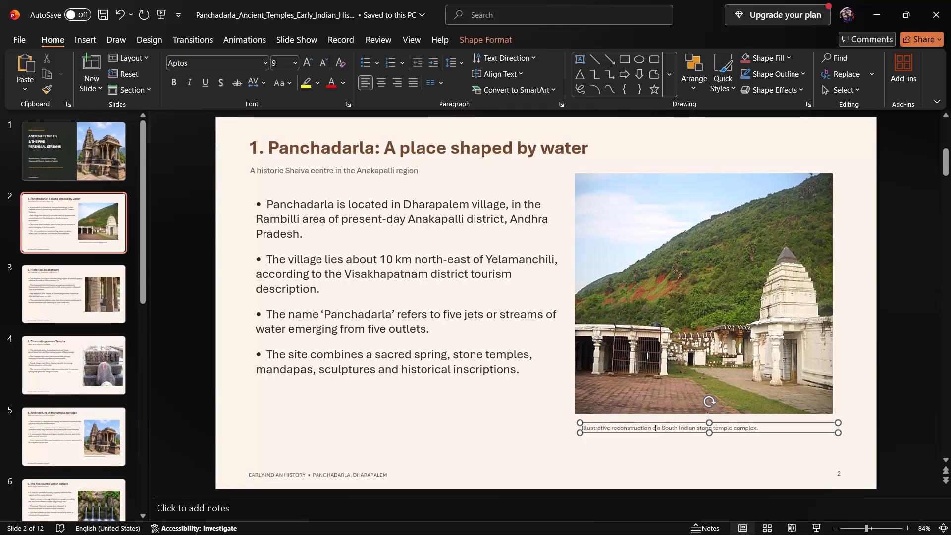
left_click(734, 433)
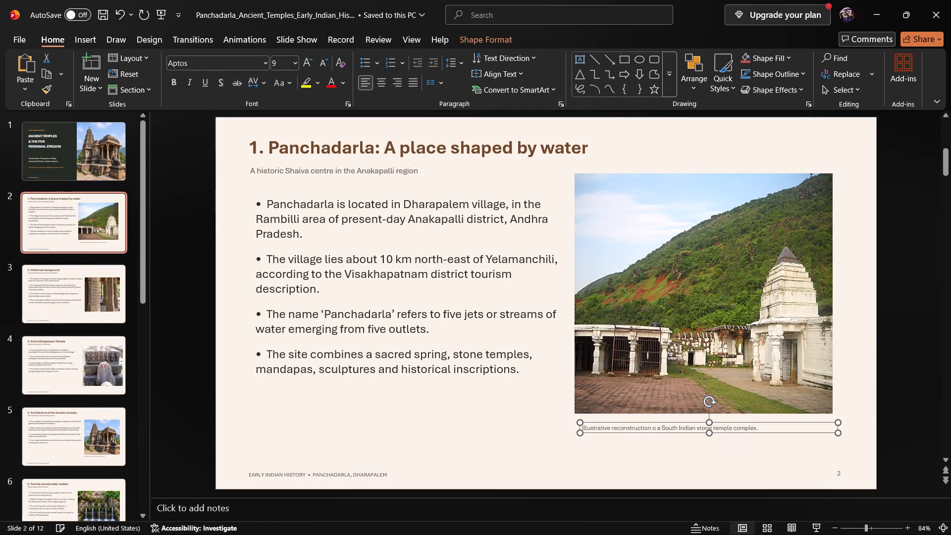
key("BackSpace")
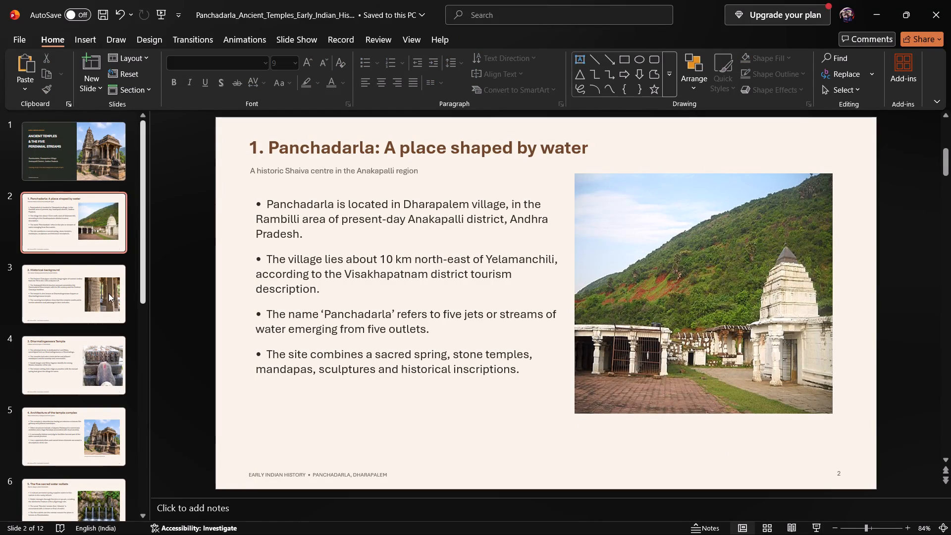
Review the cover picture, slide 2 and the "Historical background" slide.
left_click(98, 163)
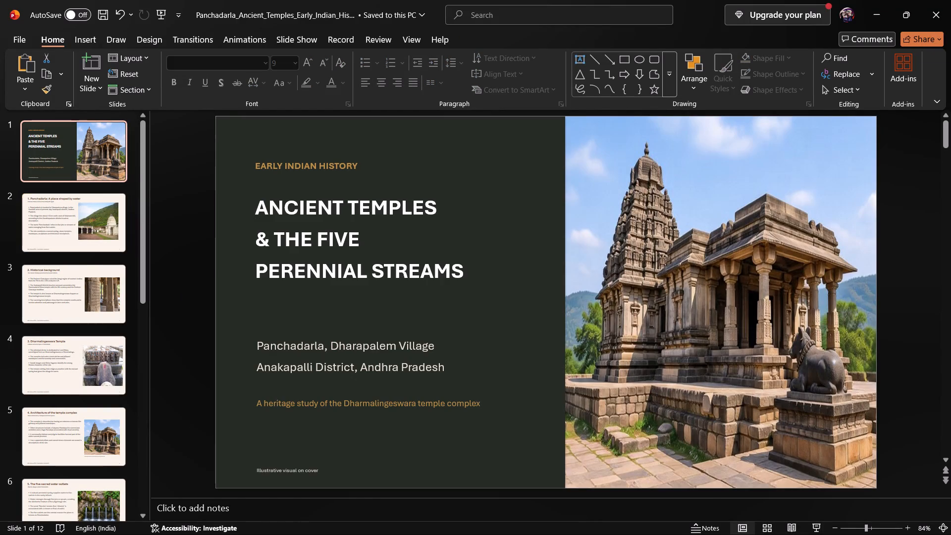
left_click(662, 254)
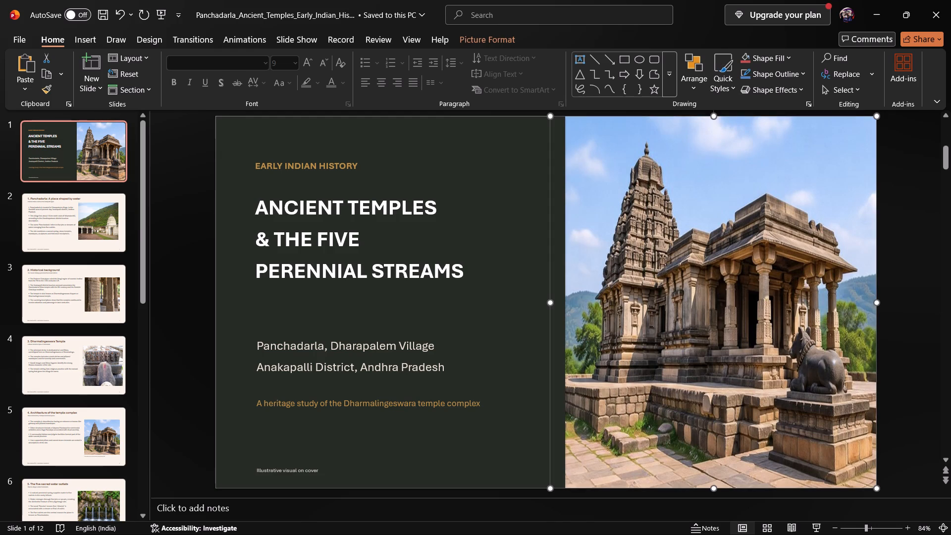
left_click(76, 217)
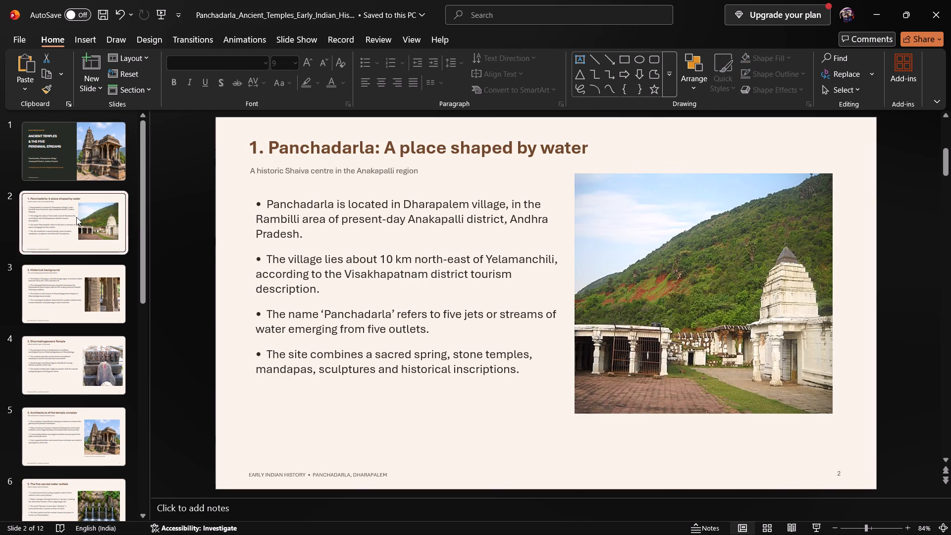
left_click(87, 309)
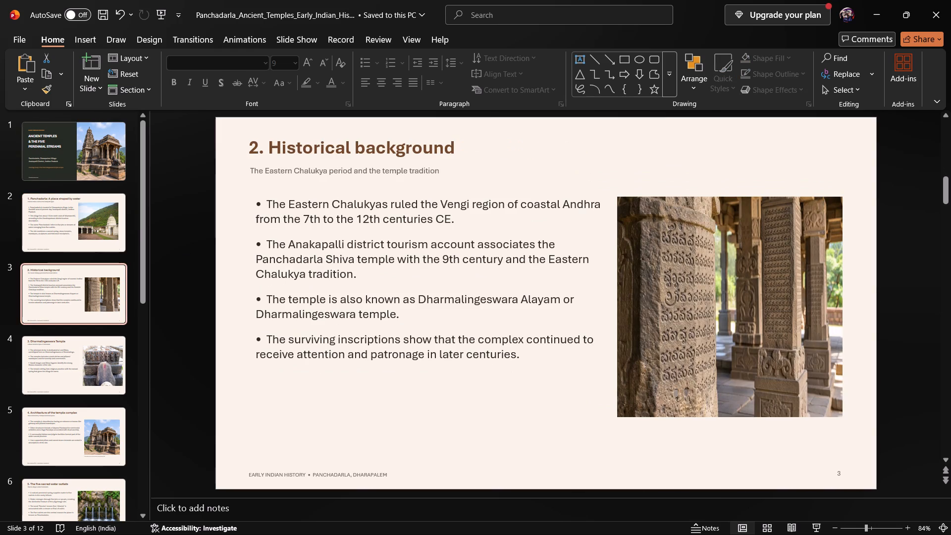
Delete the inscribed-pillar picture from the "Historical background" slide.
left_click(697, 320)
key("BackSpace")
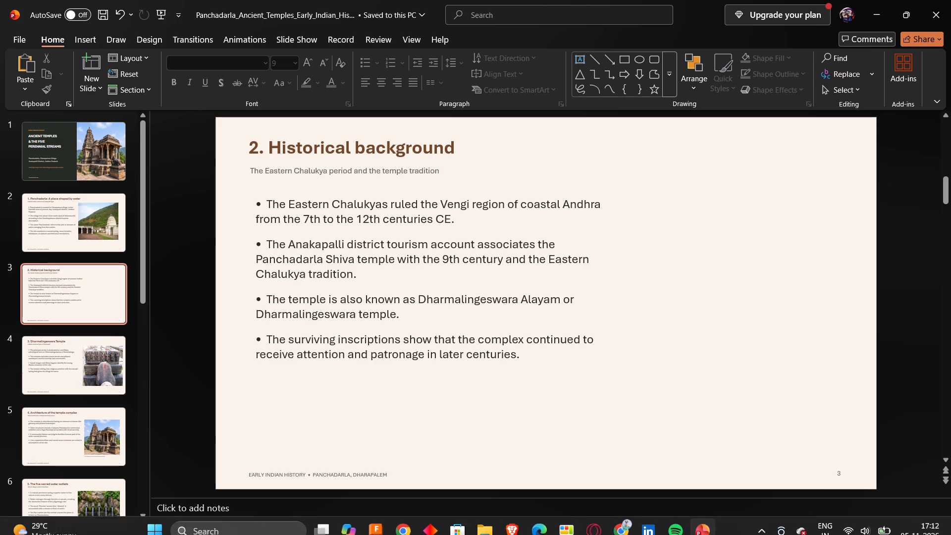
Browse the "dharapalem village" image results in Chrome for a real photo to use on the "Historical background" slide.
left_click(630, 522)
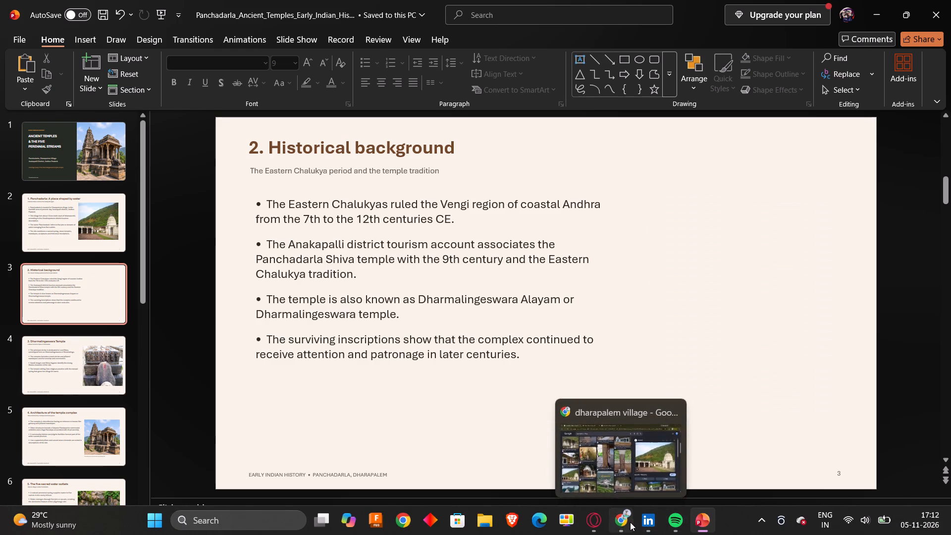
scroll(309, 324, "down", 1)
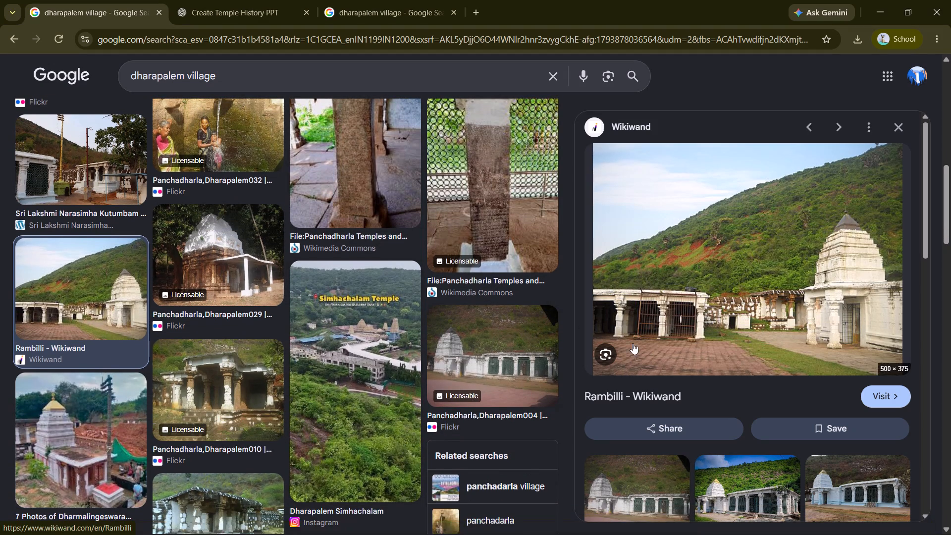
scroll(228, 163, "up", 4)
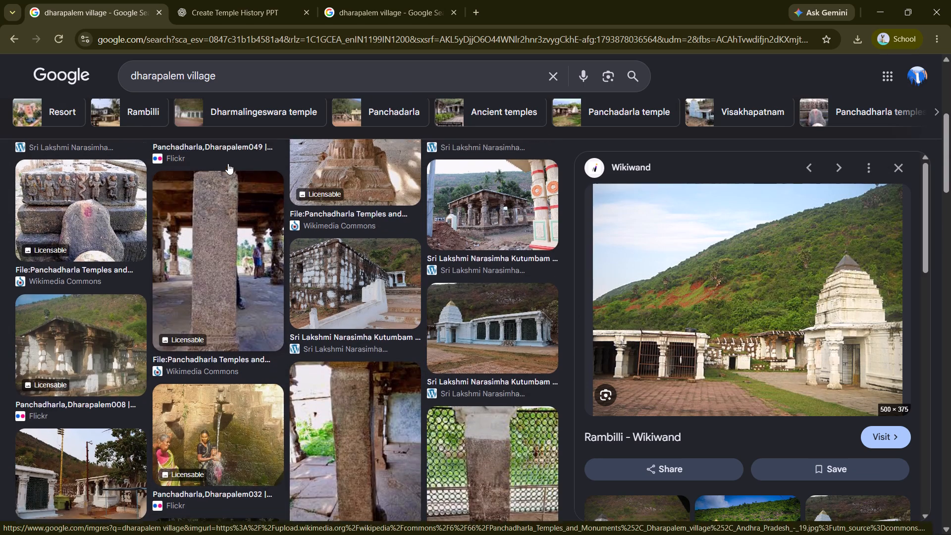
scroll(228, 163, "up", 1)
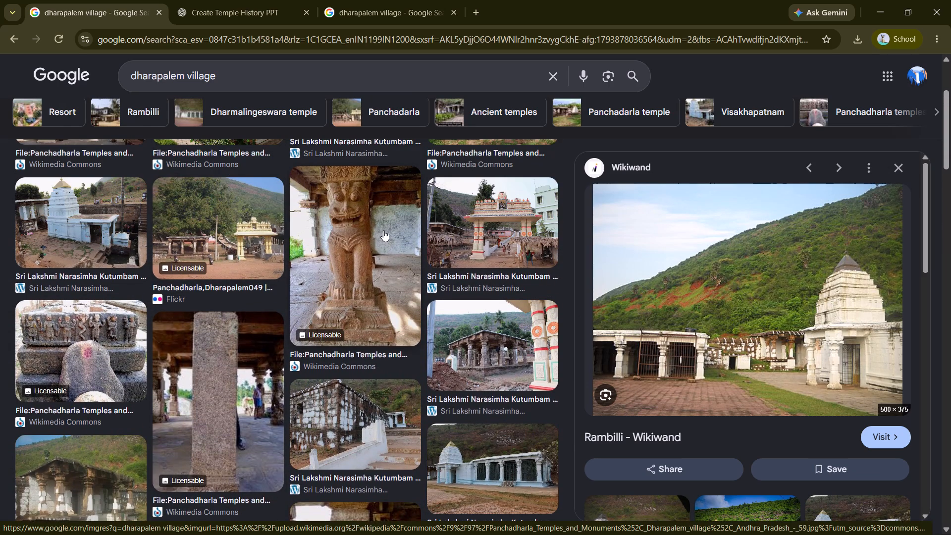
scroll(383, 230, "up", 2)
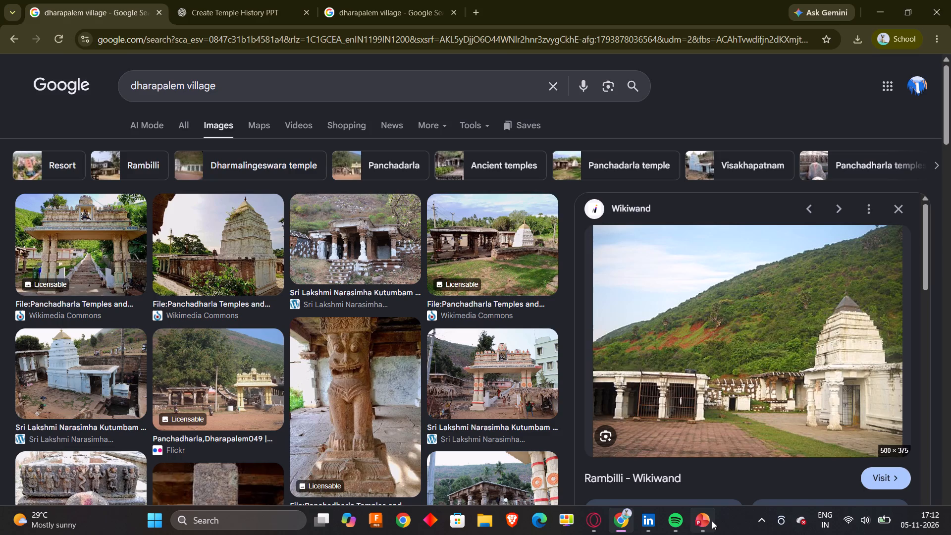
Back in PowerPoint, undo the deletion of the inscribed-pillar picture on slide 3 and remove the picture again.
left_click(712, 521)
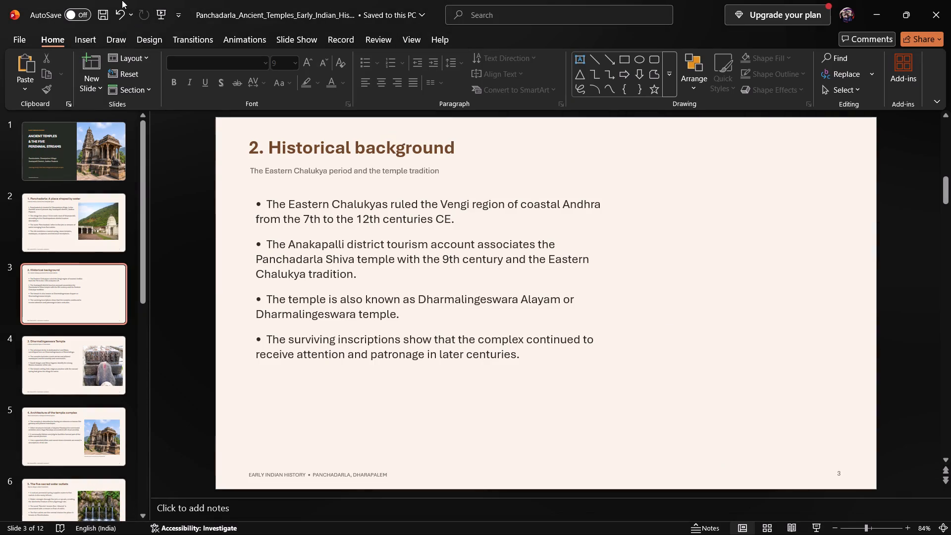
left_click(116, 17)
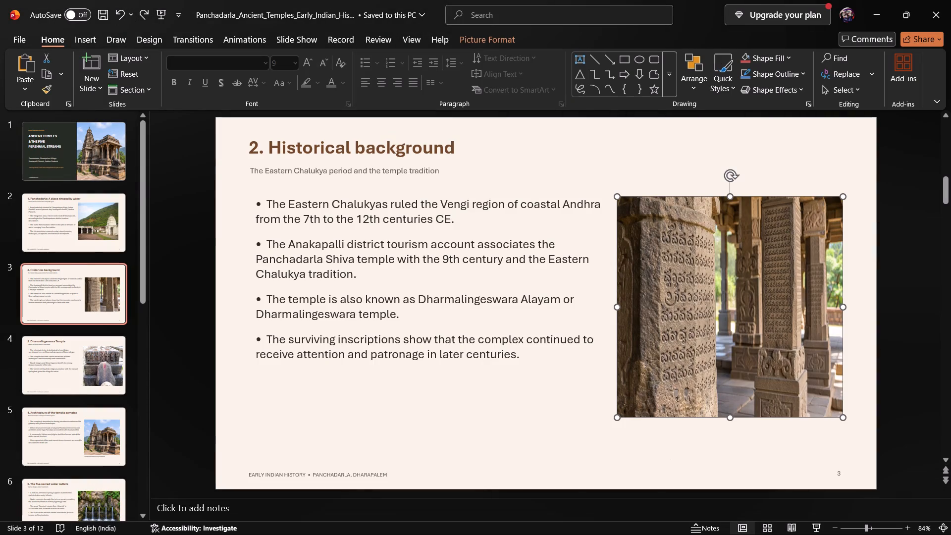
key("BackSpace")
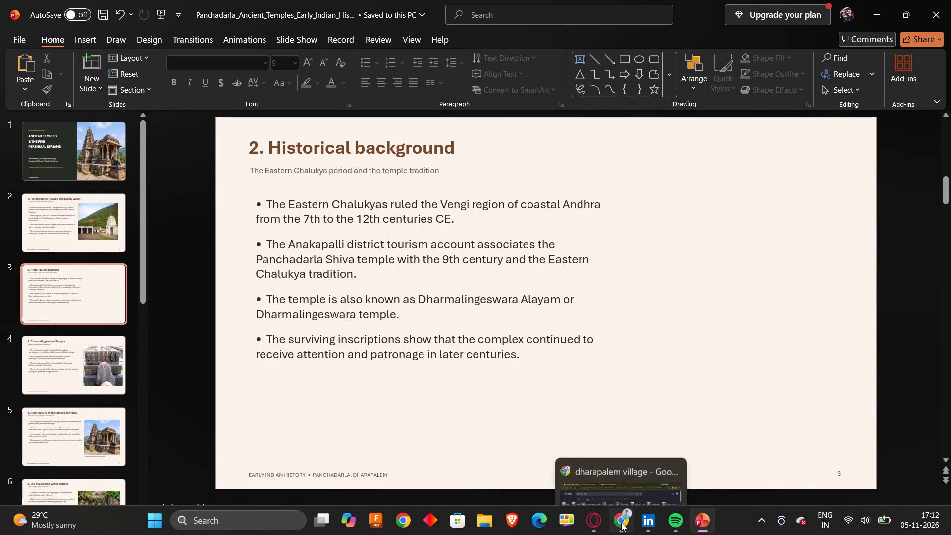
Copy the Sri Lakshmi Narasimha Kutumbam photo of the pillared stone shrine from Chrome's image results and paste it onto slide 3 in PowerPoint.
left_click(621, 523)
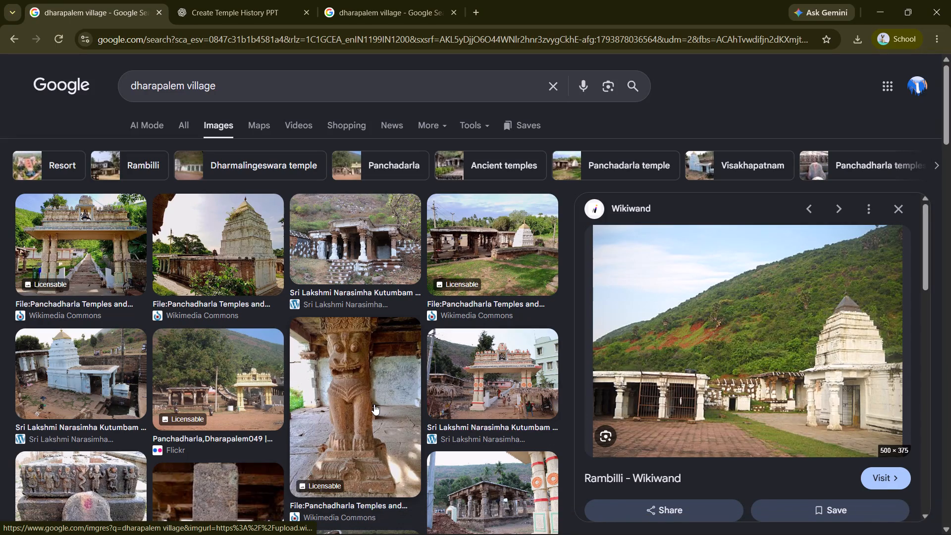
left_click(384, 231)
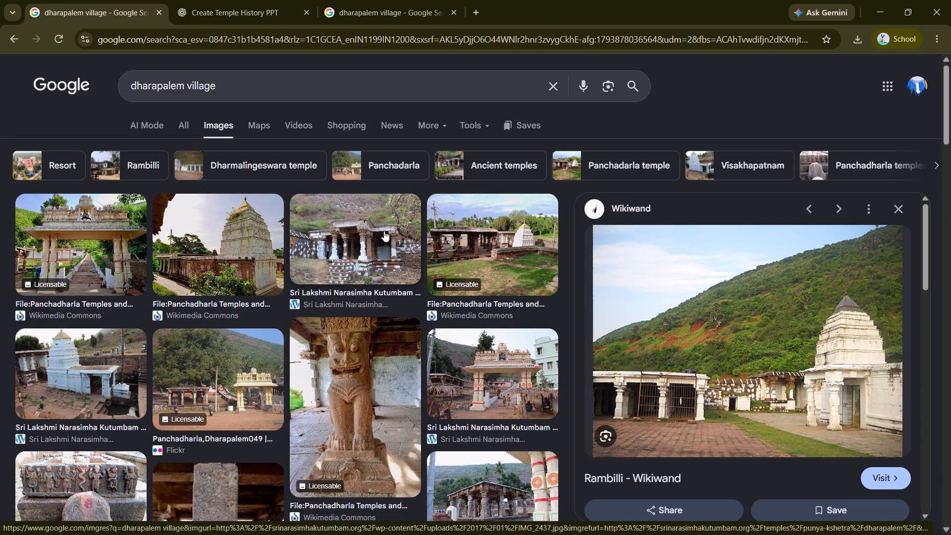
right_click(804, 338)
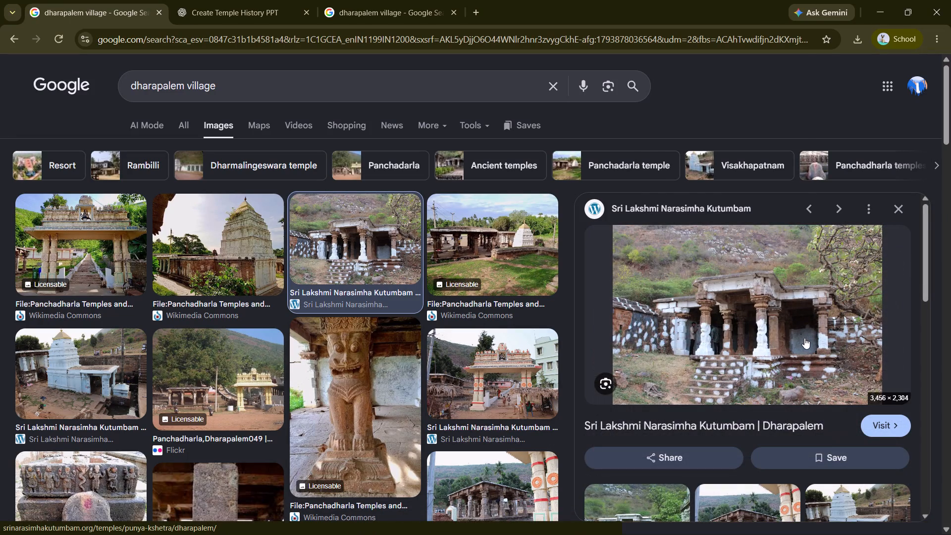
left_click(739, 256)
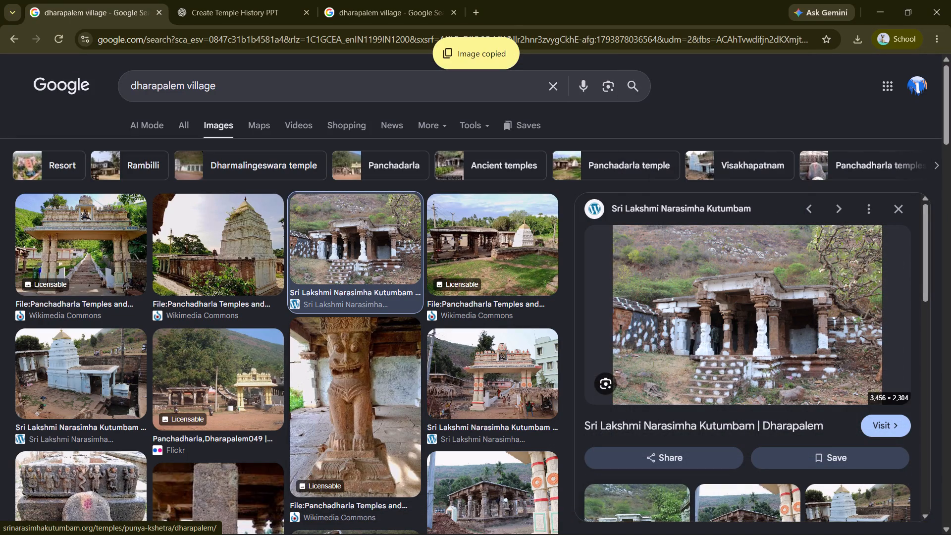
left_click(694, 528)
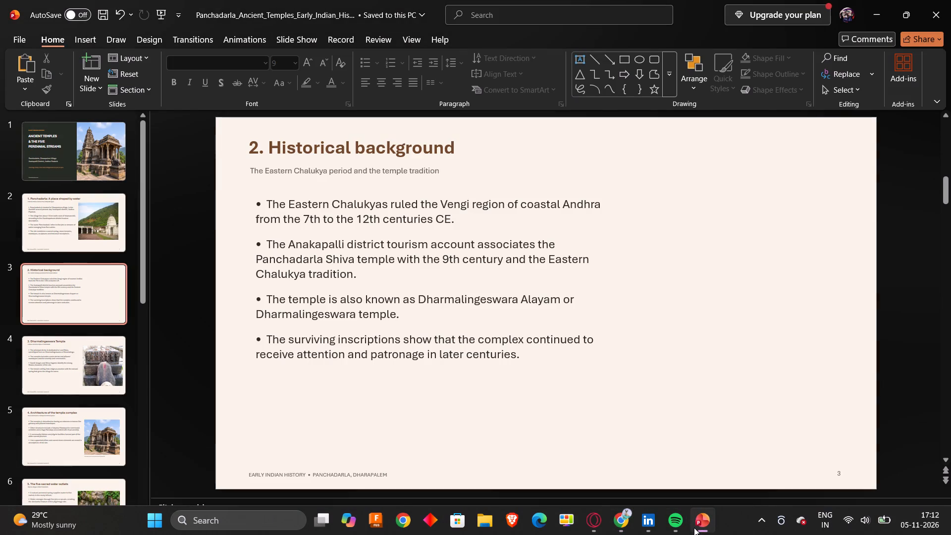
key("ctrl+v")
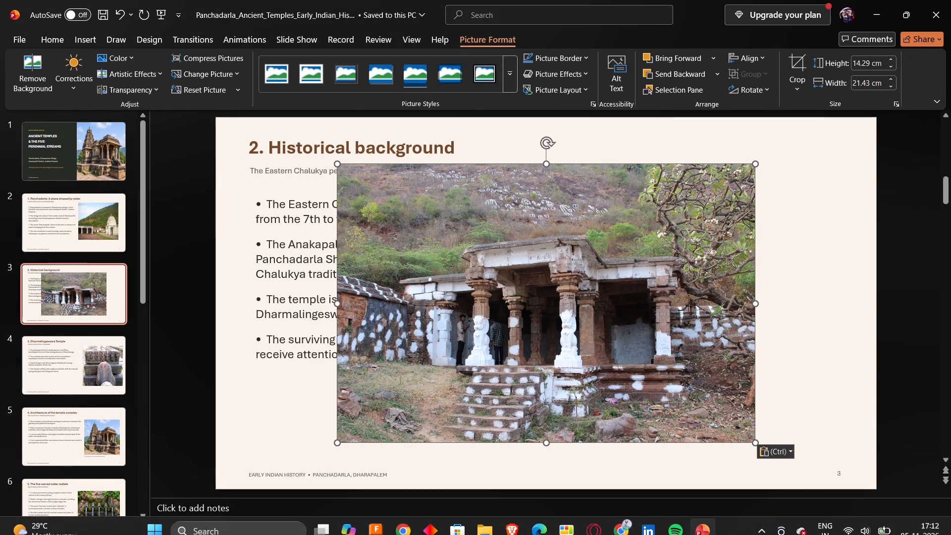
Resize the pasted shrine photo to about 11.58 cm high by 12.15 cm wide and place it beside slide 3's bullets, clear of the text.
left_click_drag(338, 441, 586, 381)
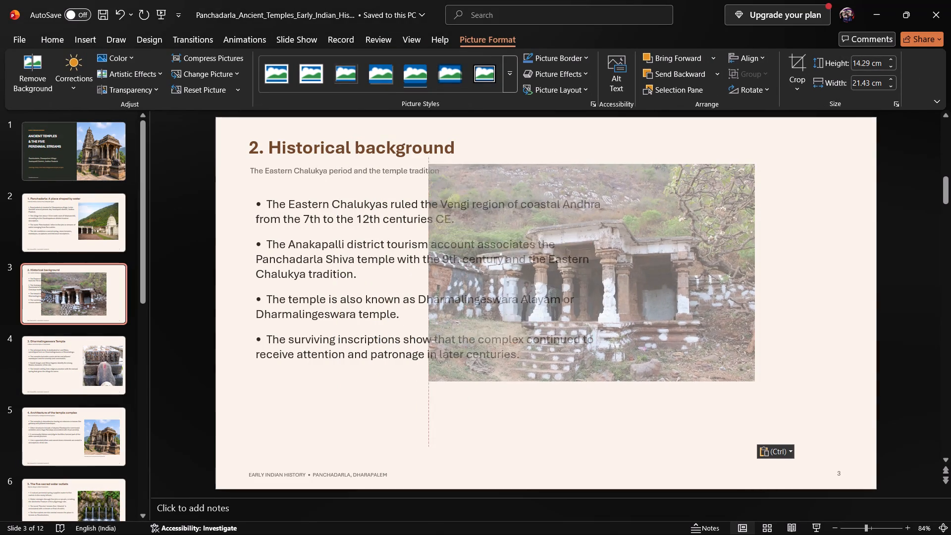
left_click_drag(586, 381, 654, 359)
left_click_drag(699, 245, 785, 273)
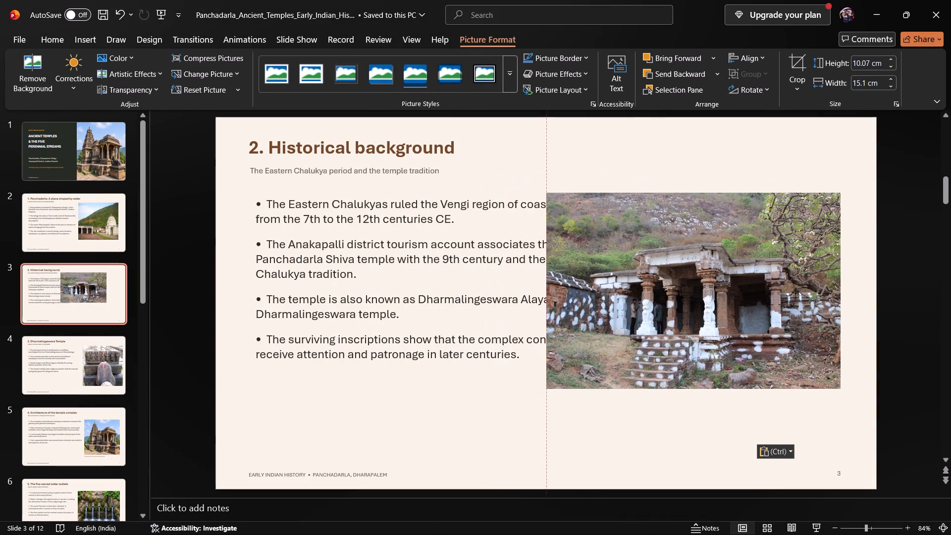
left_click_drag(785, 273, 793, 263)
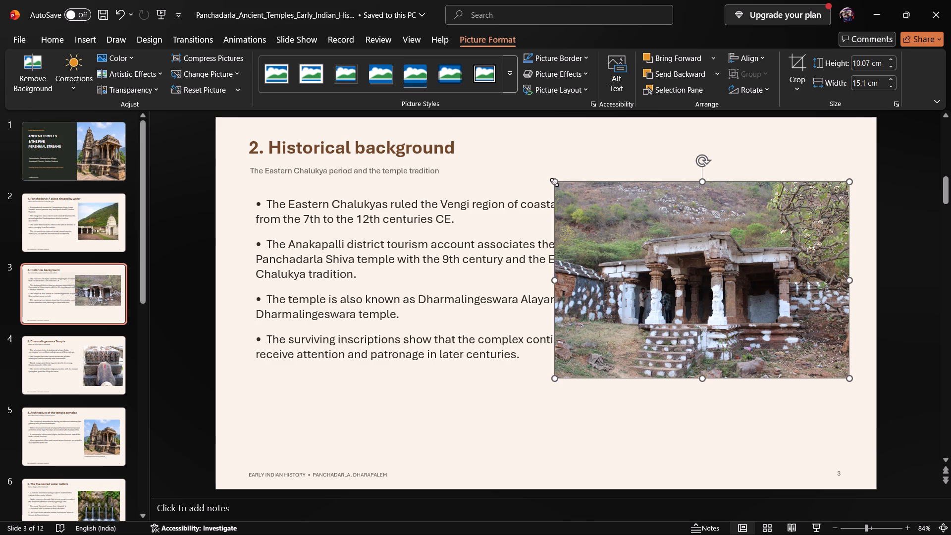
left_click_drag(554, 182, 627, 214)
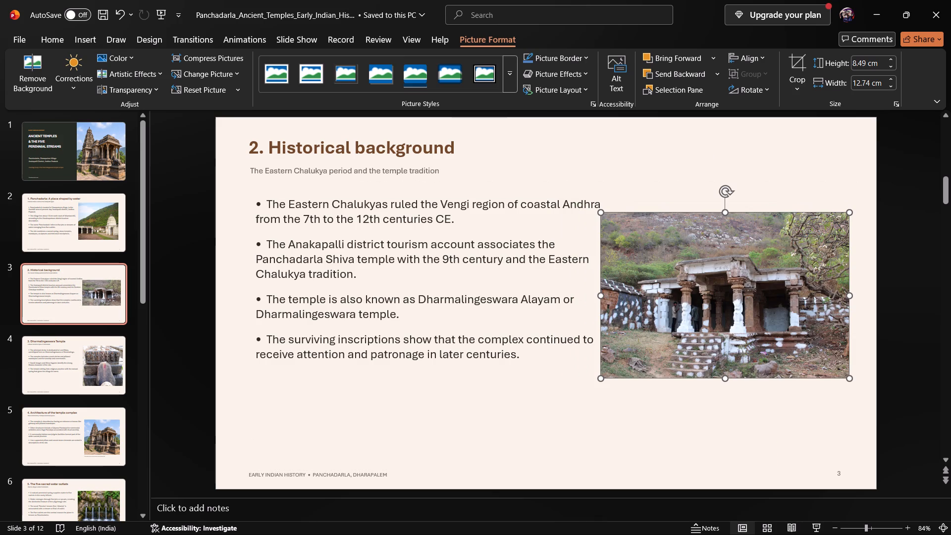
left_click_drag(726, 212, 722, 177)
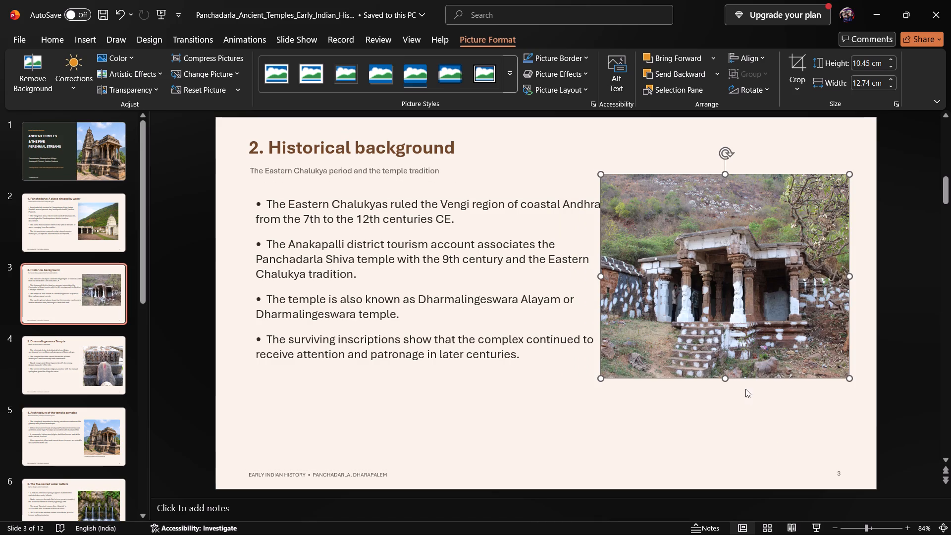
left_click_drag(726, 378, 728, 399)
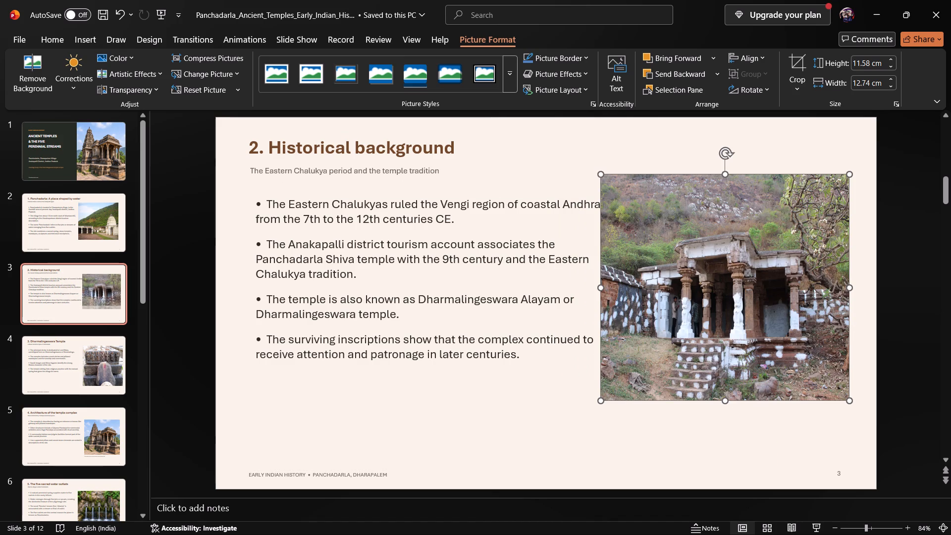
left_click_drag(601, 289, 612, 292)
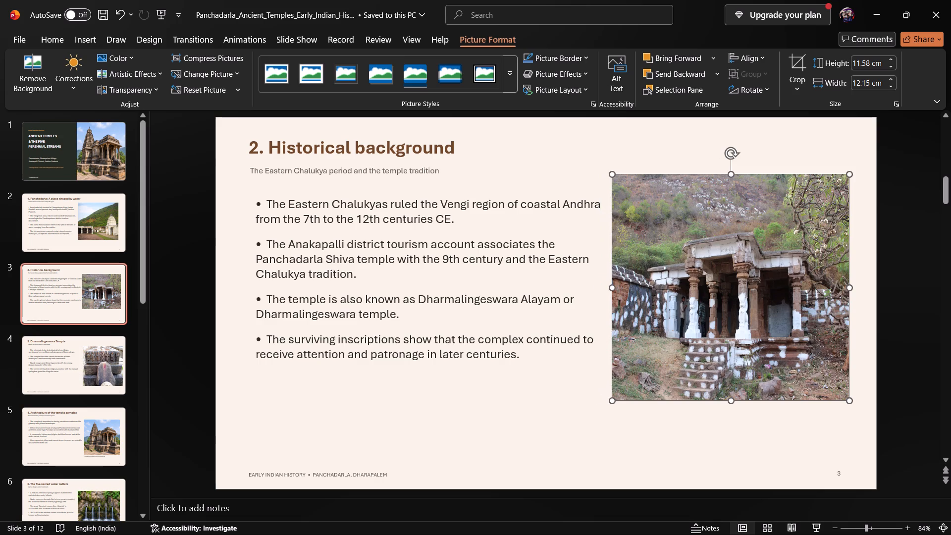
left_click_drag(694, 282, 710, 284)
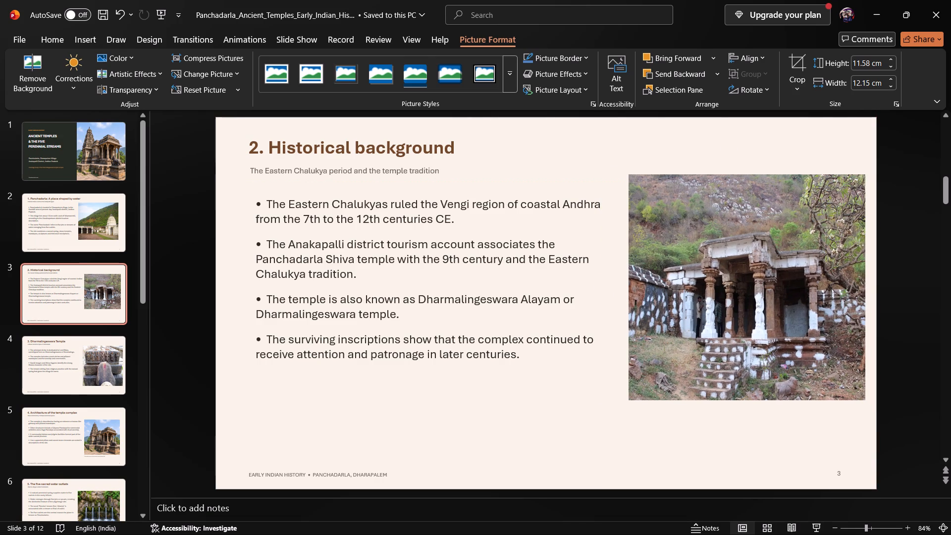
left_click_drag(710, 284, 707, 286)
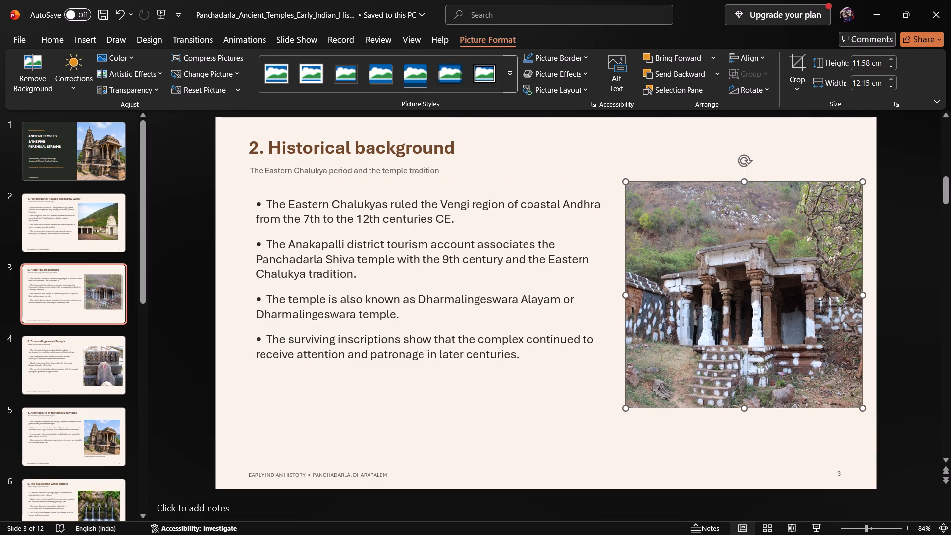
left_click(492, 374)
left_click(629, 438)
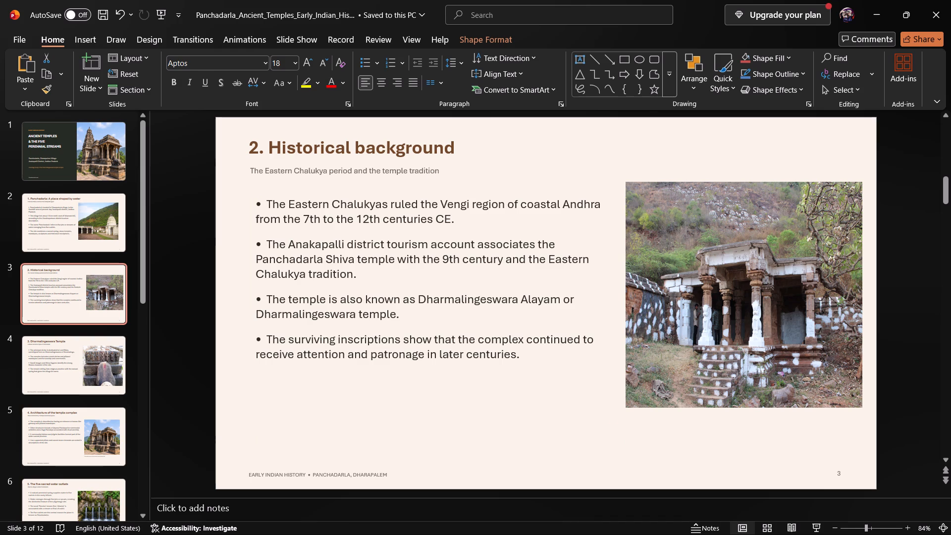
Check slides 2 to 4, and delete the illustrative temple picture and its caption from the "Architecture of the temple complex" slide.
left_click(106, 241)
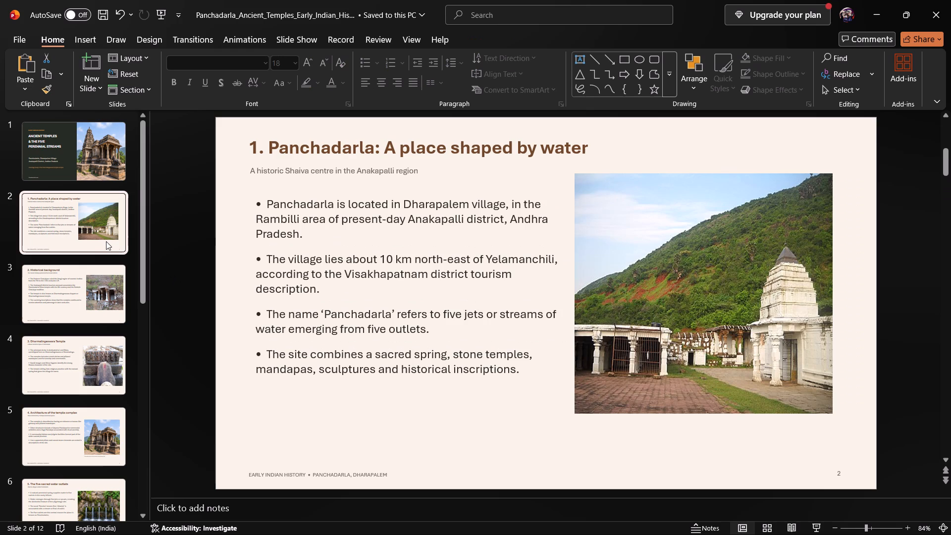
left_click(77, 378)
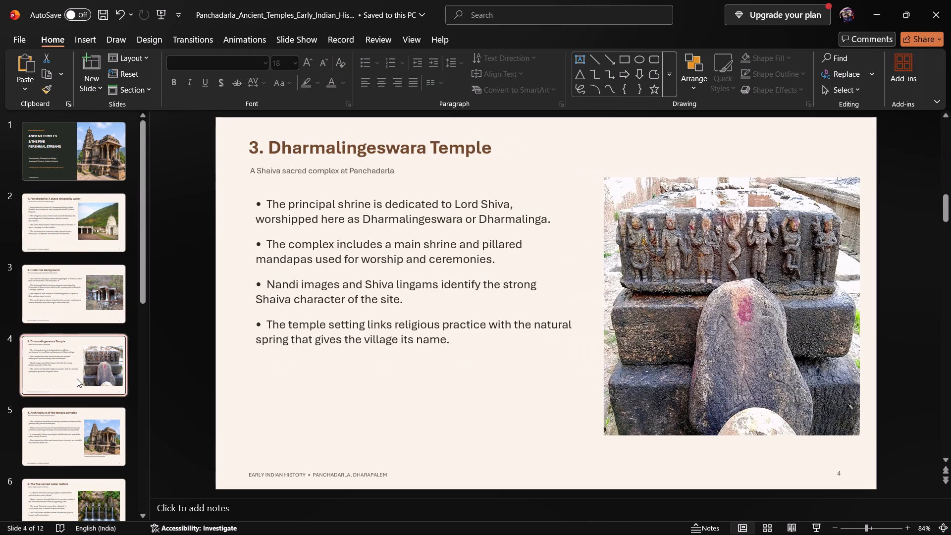
left_click(92, 310)
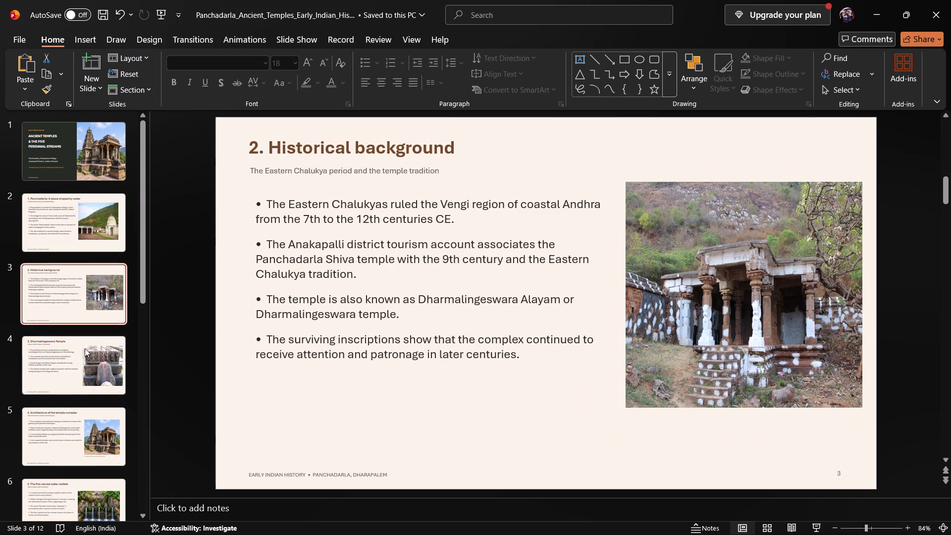
left_click(84, 348)
left_click(67, 450)
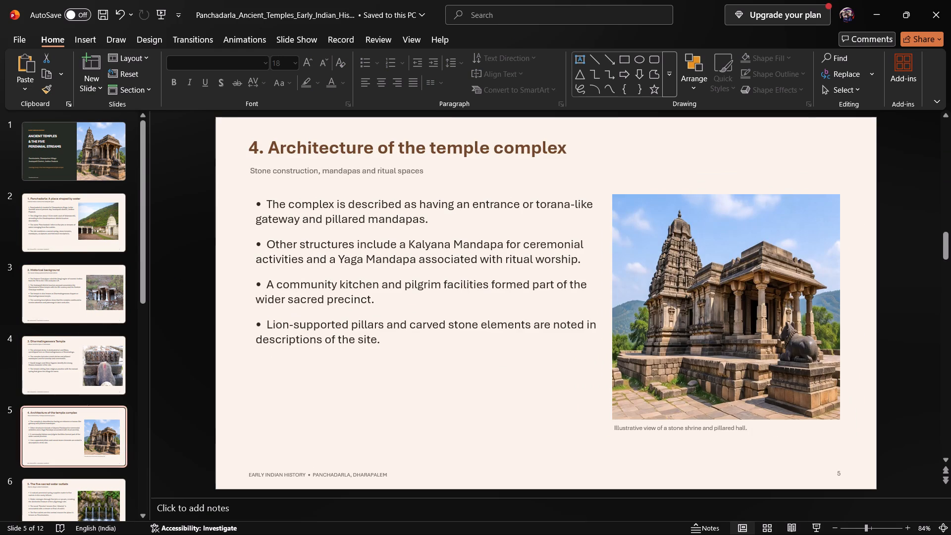
left_click(752, 313)
key("BackSpace")
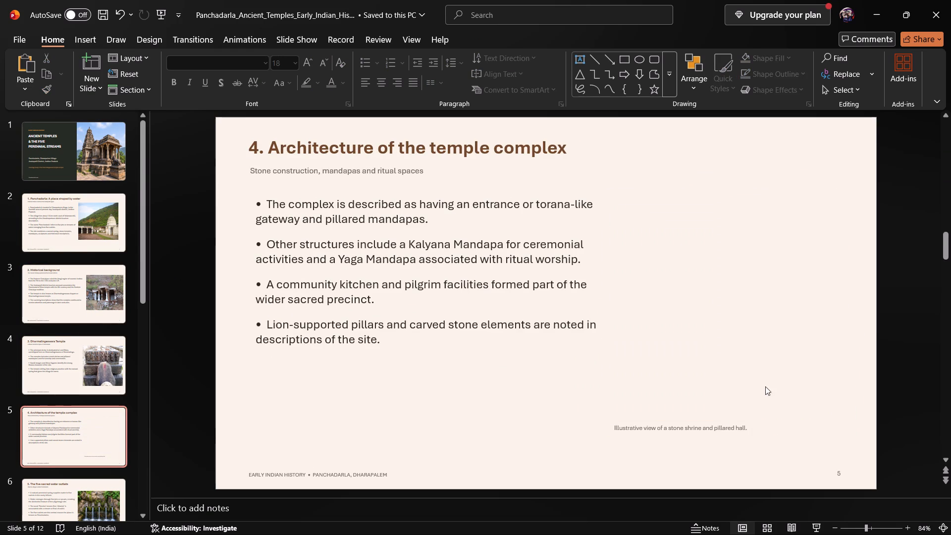
left_click(741, 422)
key("BackSpace")
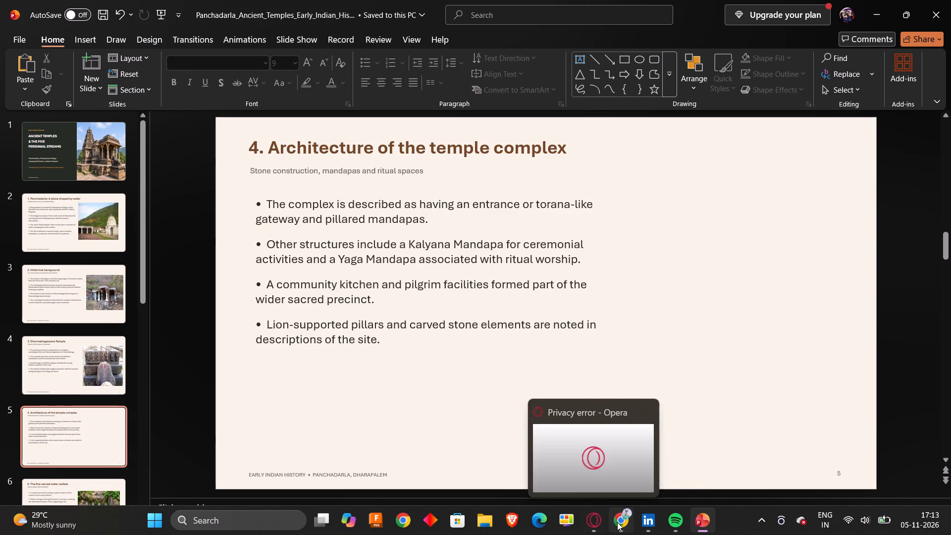
Examine Chrome's image results for "dharapalem village", including the fire-ritual photo and its related images, for a picture suited to the temple architecture slide.
left_click(620, 522)
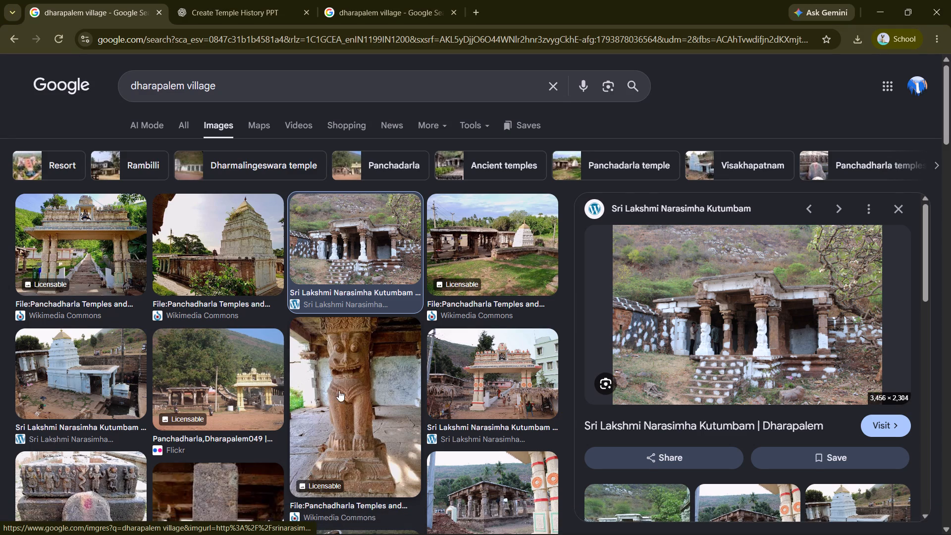
scroll(325, 387, "down", 3)
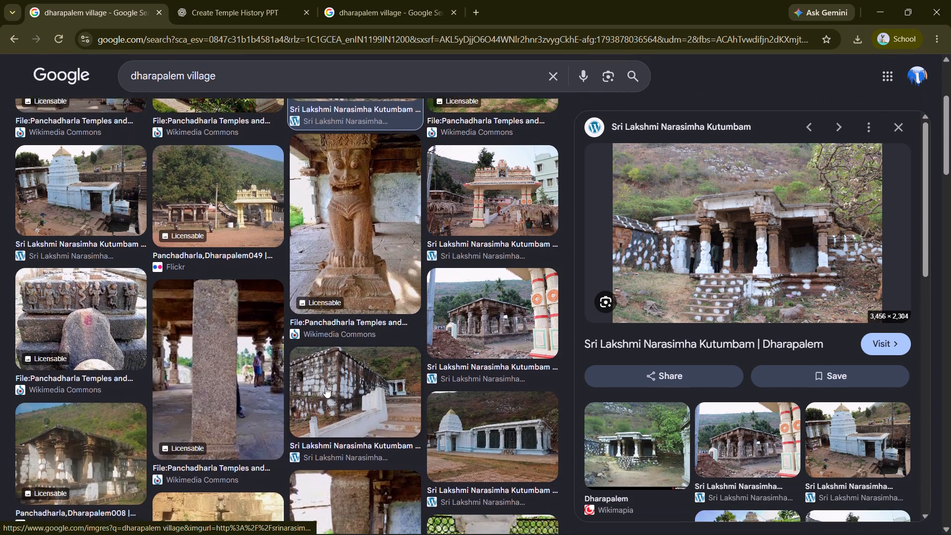
scroll(325, 387, "down", 2)
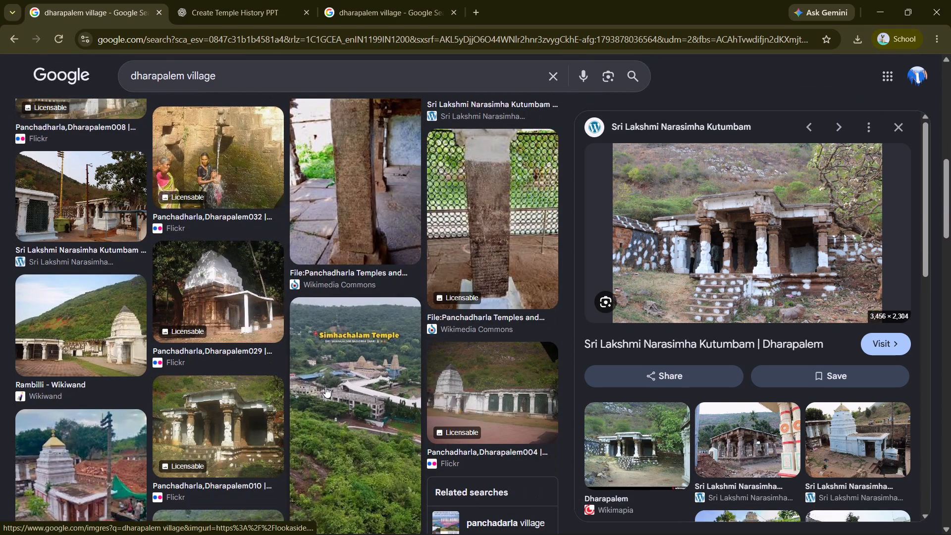
scroll(325, 387, "down", 2)
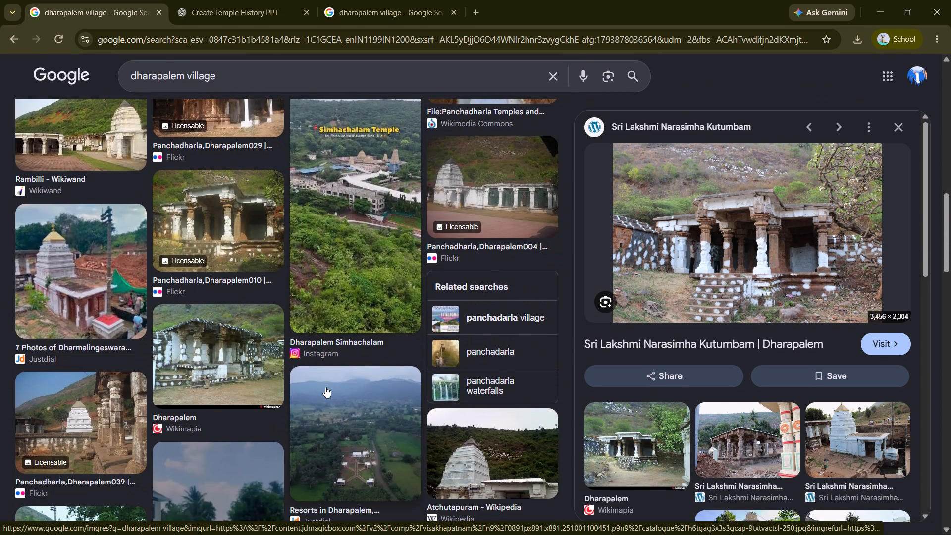
scroll(325, 387, "down", 2)
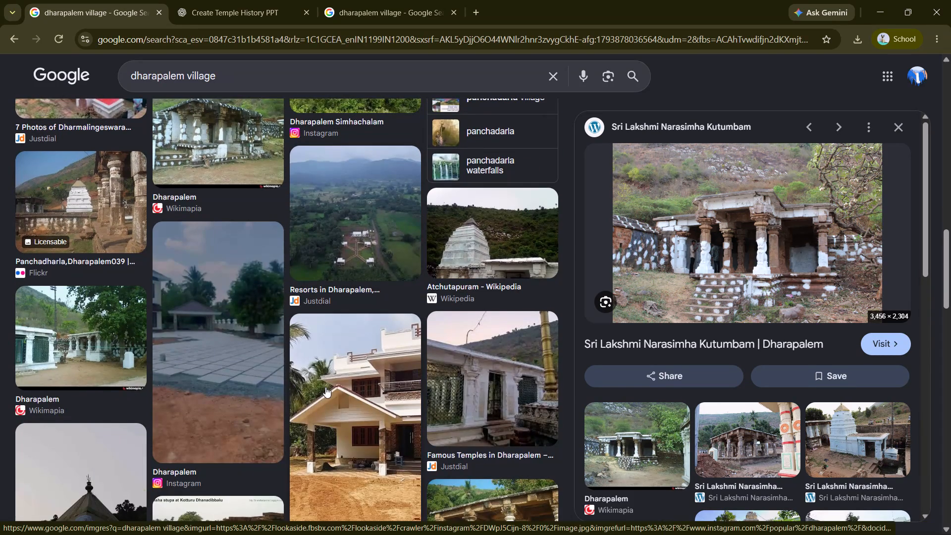
scroll(325, 387, "down", 4)
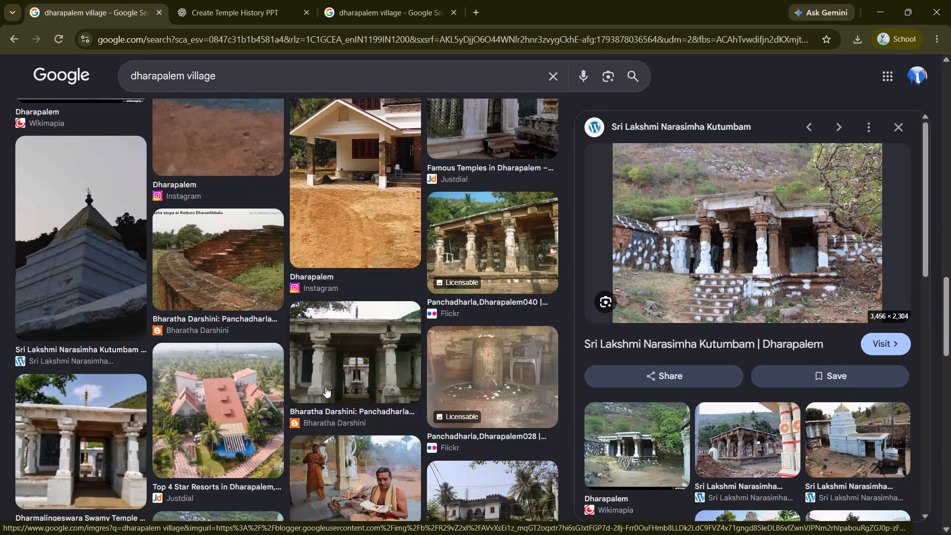
scroll(325, 387, "down", 1)
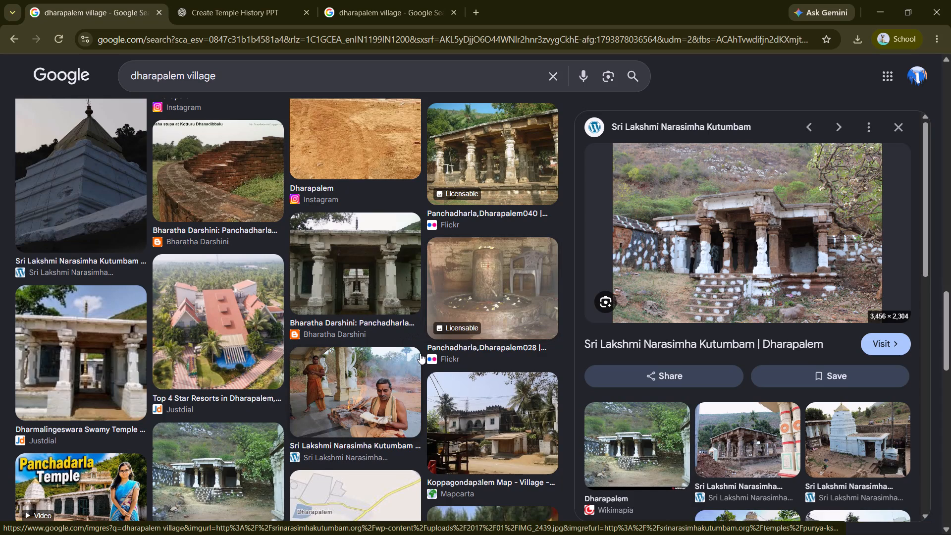
scroll(321, 411, "down", 1)
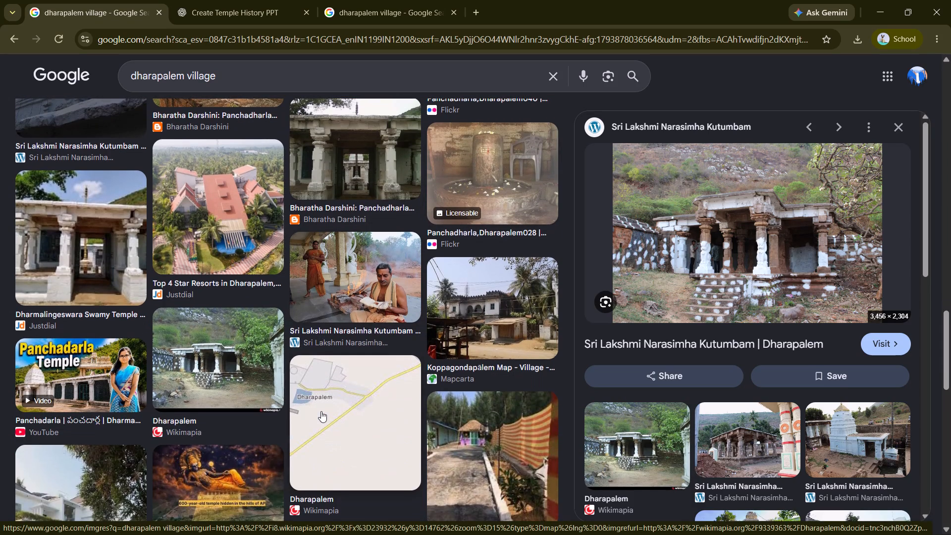
left_click(371, 248)
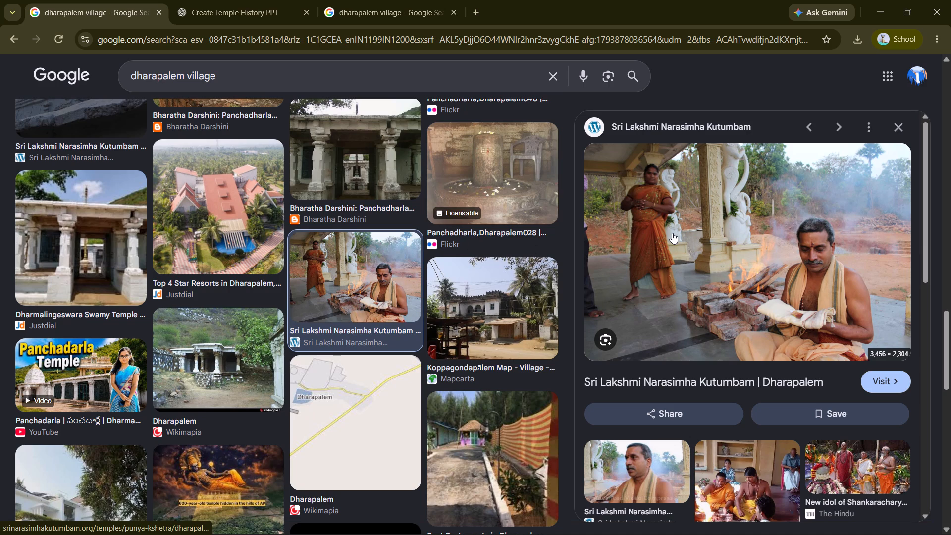
scroll(697, 465, "down", 2)
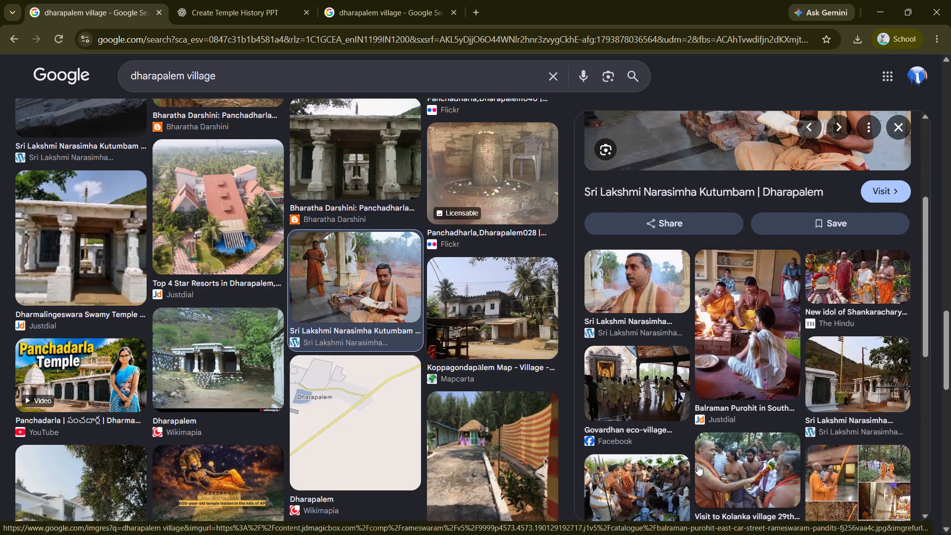
scroll(697, 465, "down", 2)
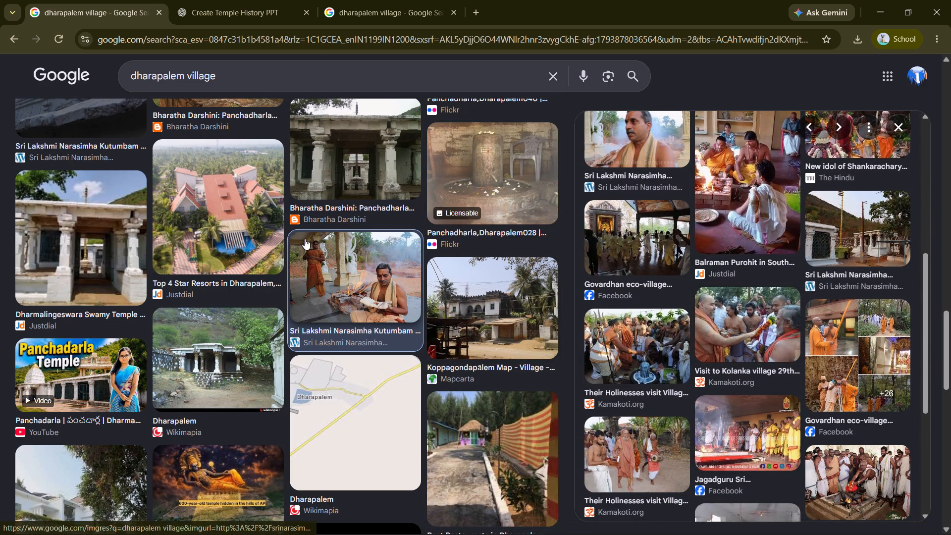
scroll(305, 239, "down", 5)
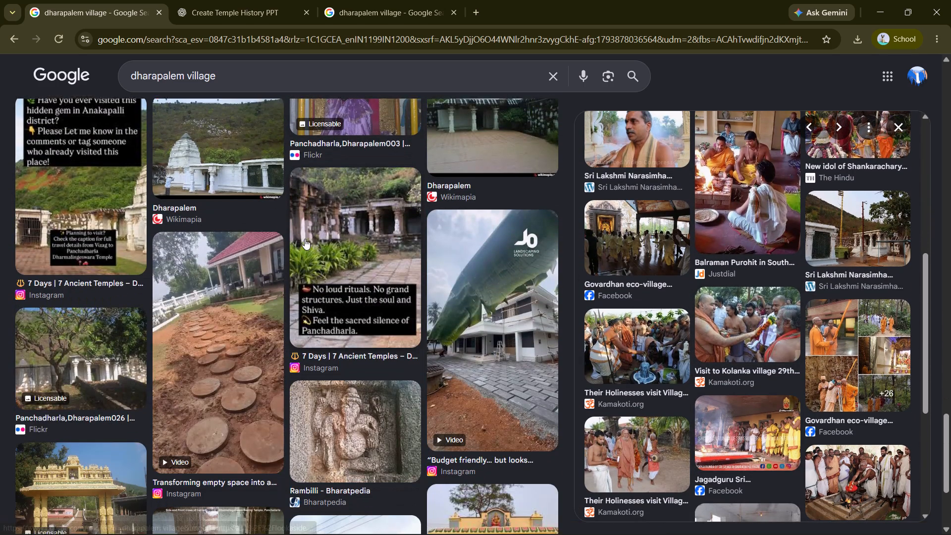
scroll(305, 239, "down", 1)
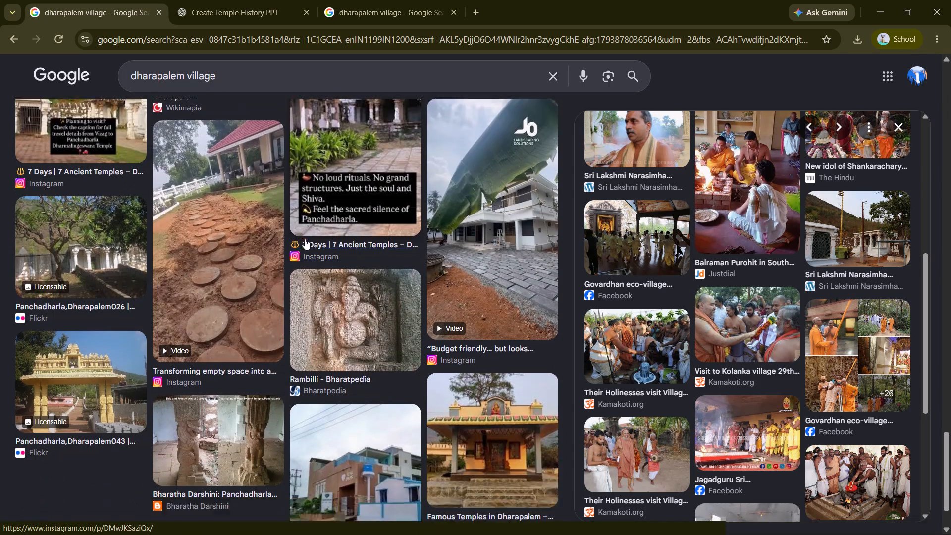
scroll(305, 239, "down", 1)
scroll(305, 239, "up", 13)
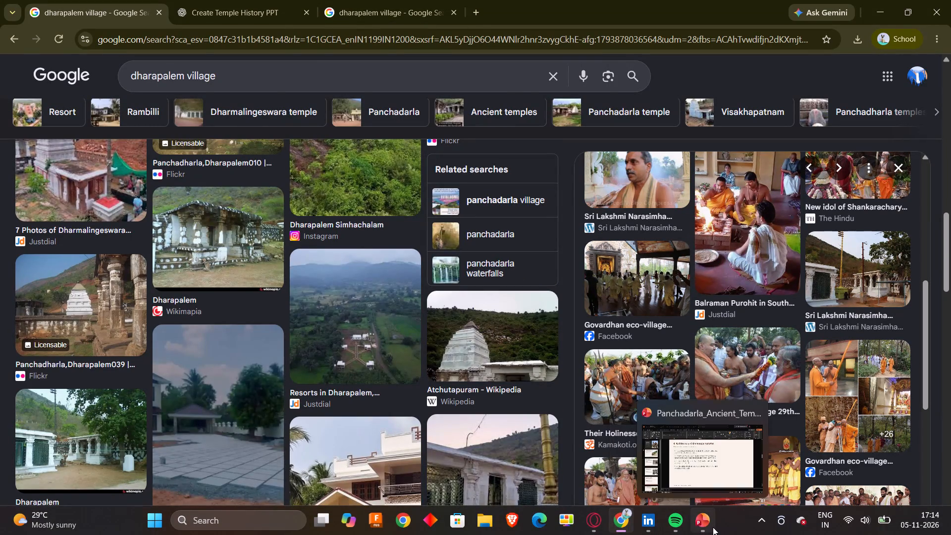
Back in PowerPoint, undo the deletion of the caption and the illustrative temple picture on the "Architecture of the temple complex" slide.
left_click(713, 527)
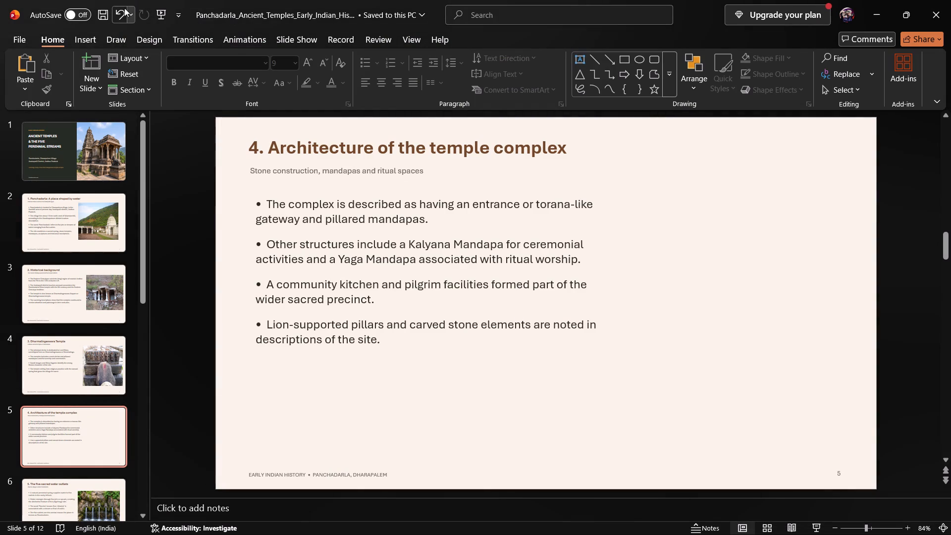
left_click(122, 8)
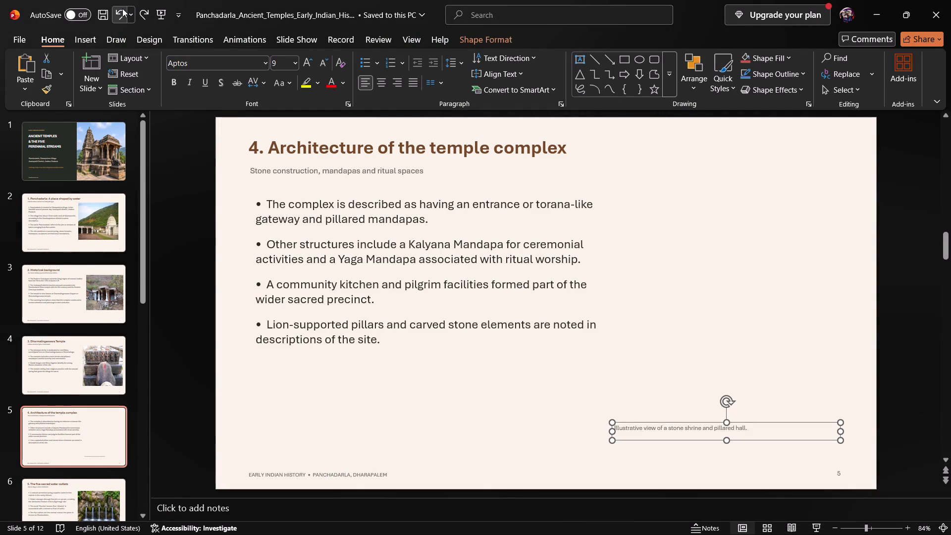
left_click(122, 8)
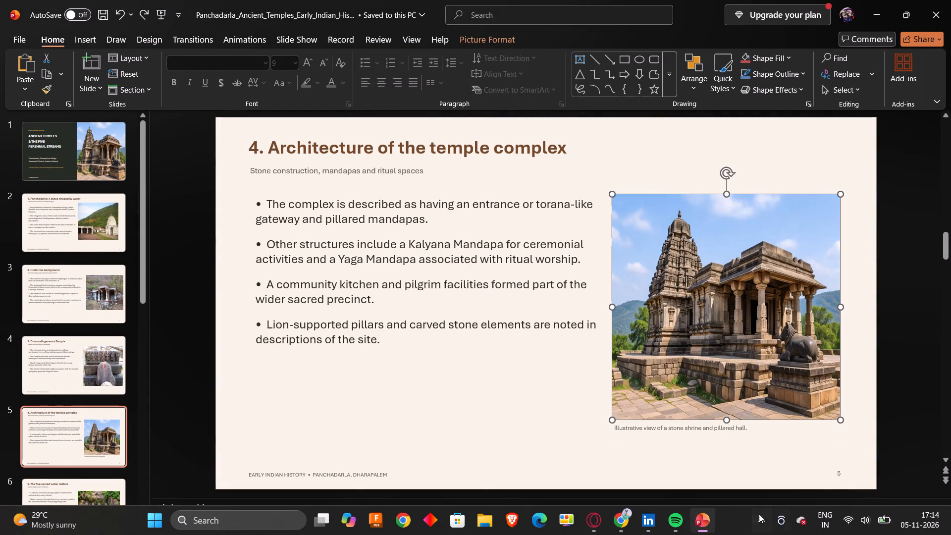
Return to Chrome's Dharapalem village image results, look through them again, and narrow the search to Panchadarla.
left_click(613, 519)
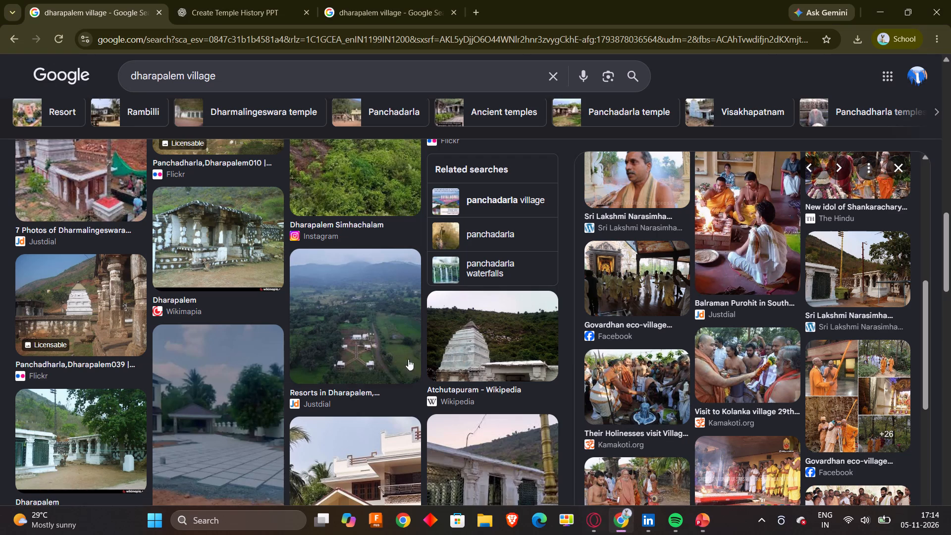
scroll(380, 330, "down", 4)
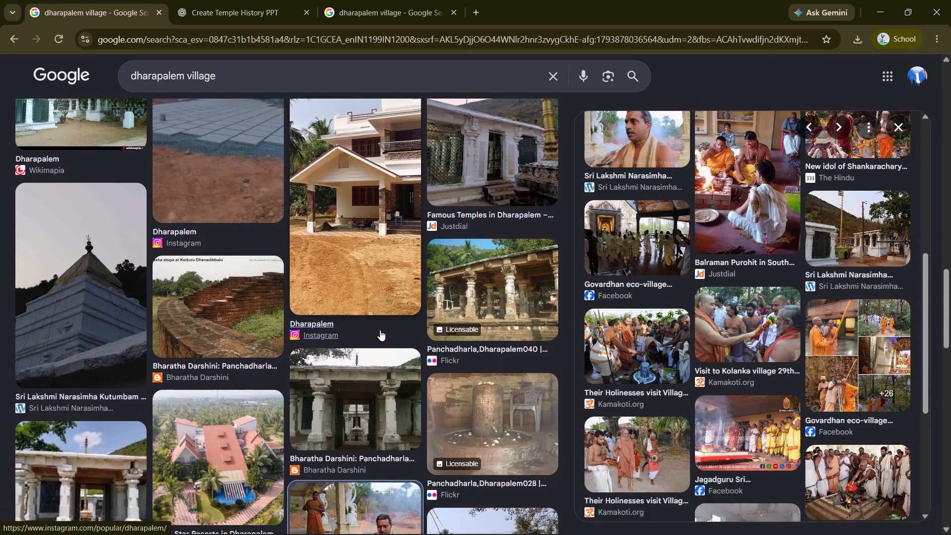
scroll(380, 330, "down", 4)
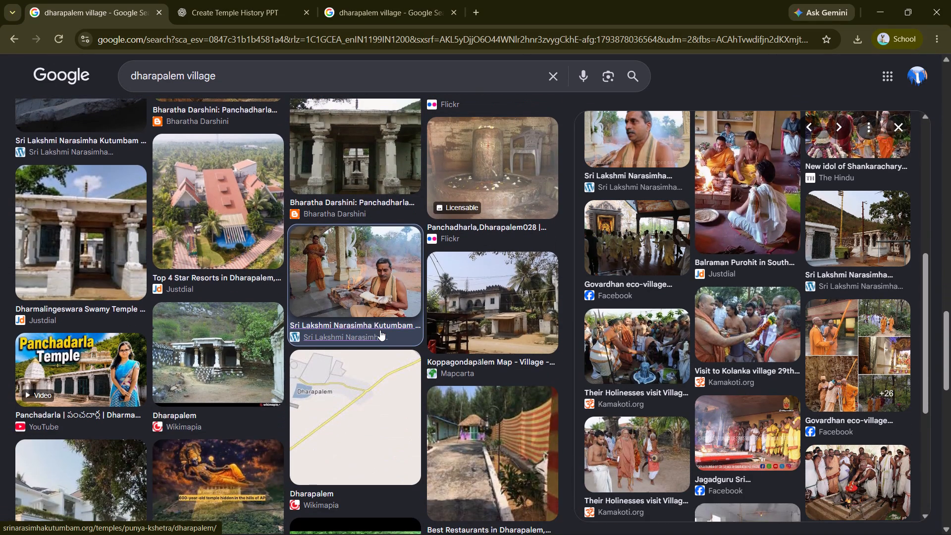
scroll(380, 330, "up", 14)
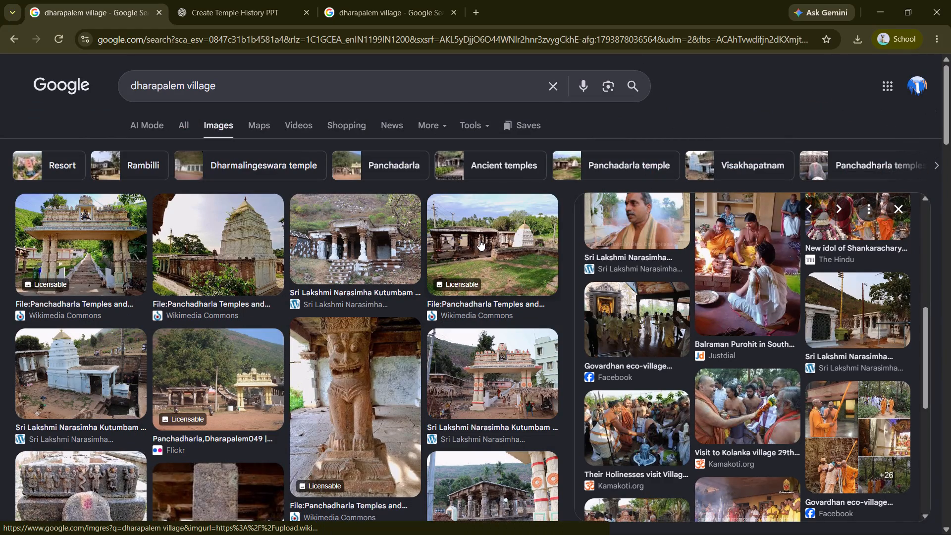
left_click(365, 172)
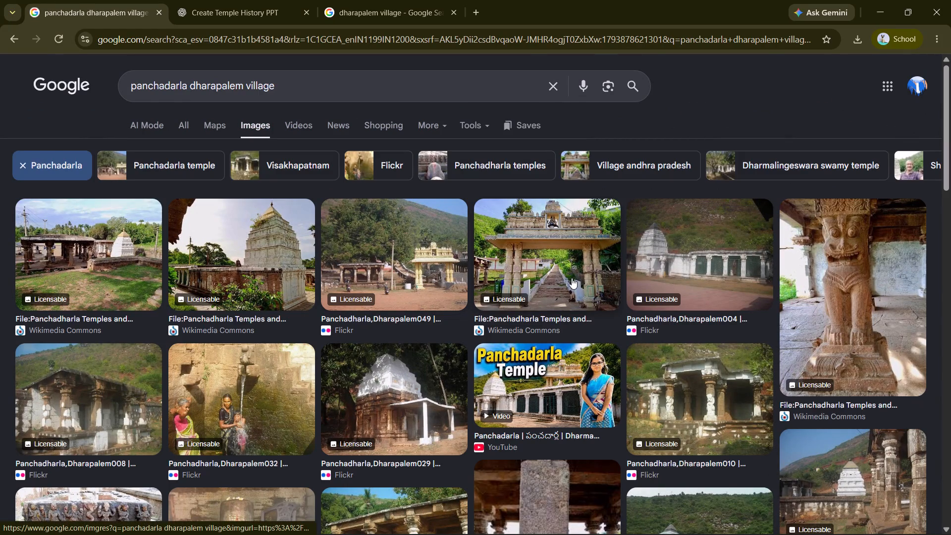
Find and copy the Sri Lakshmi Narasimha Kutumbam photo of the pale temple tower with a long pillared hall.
scroll(572, 278, "down", 1)
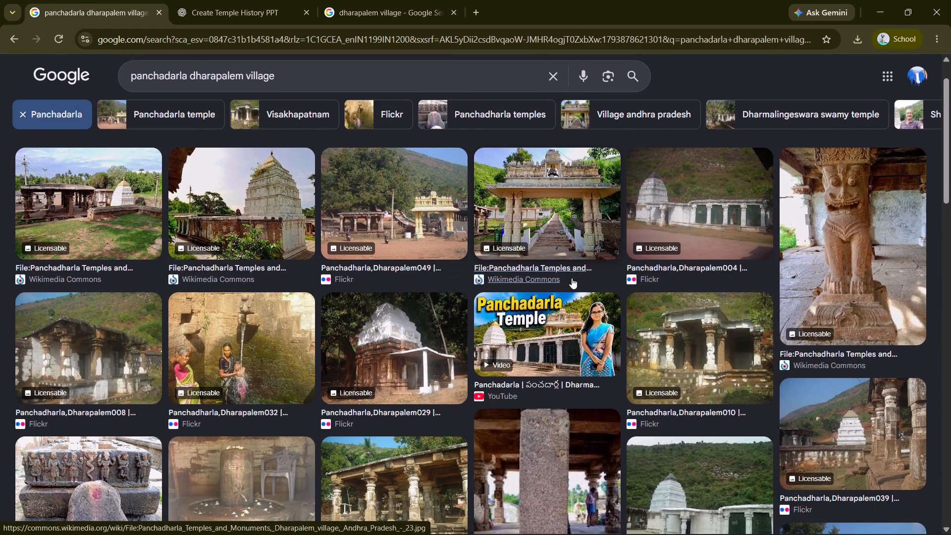
scroll(572, 278, "down", 1)
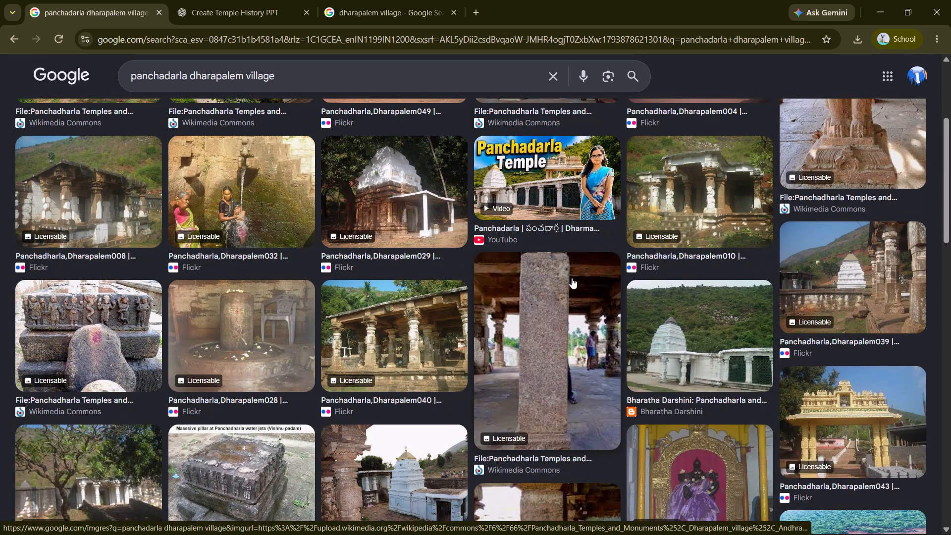
right_click(836, 270)
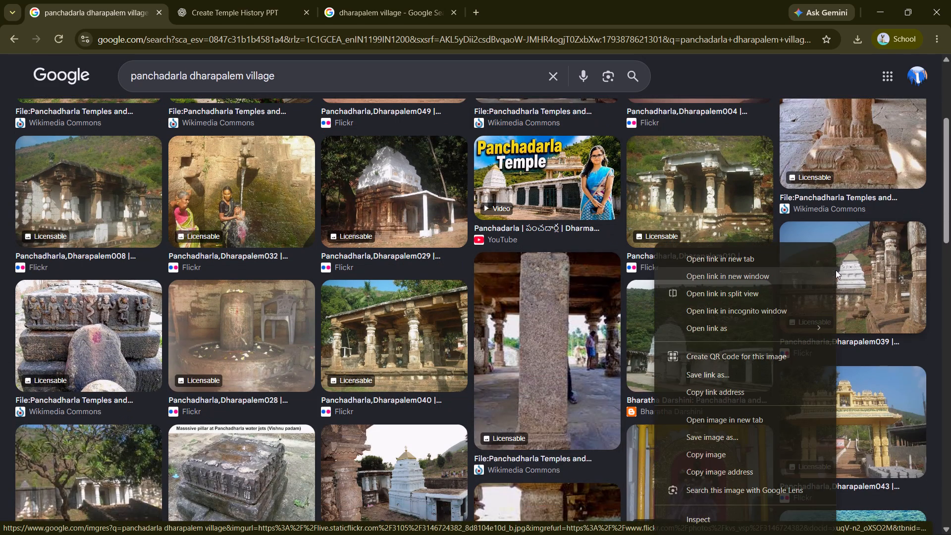
scroll(364, 367, "down", 1)
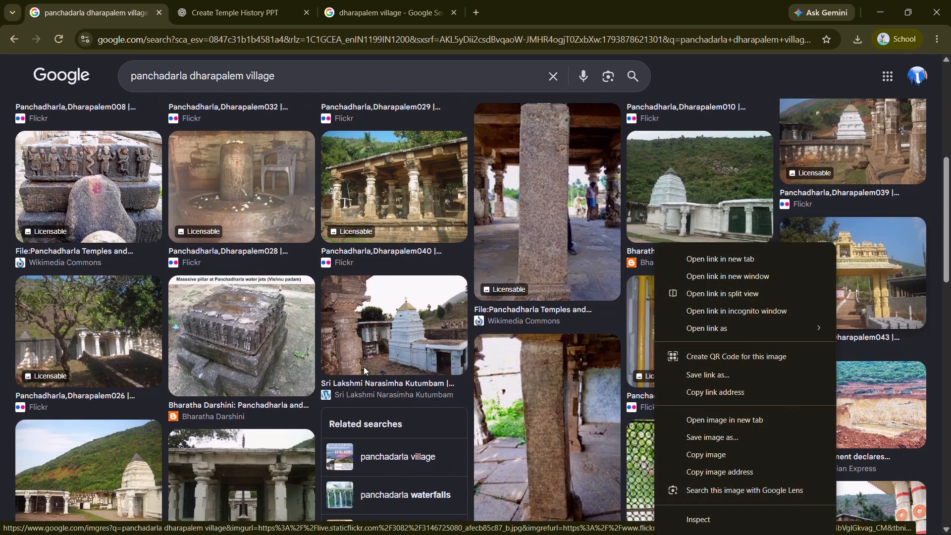
scroll(364, 367, "down", 3)
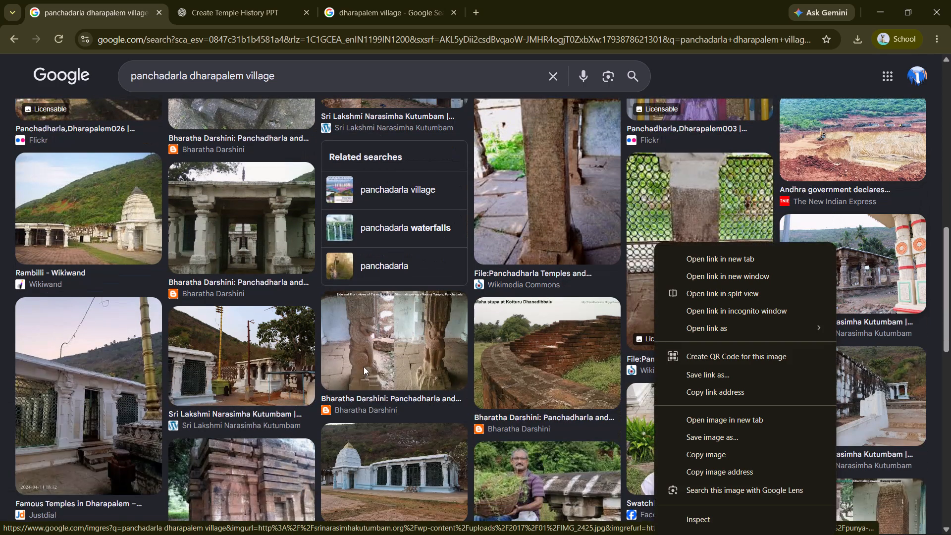
scroll(364, 367, "down", 2)
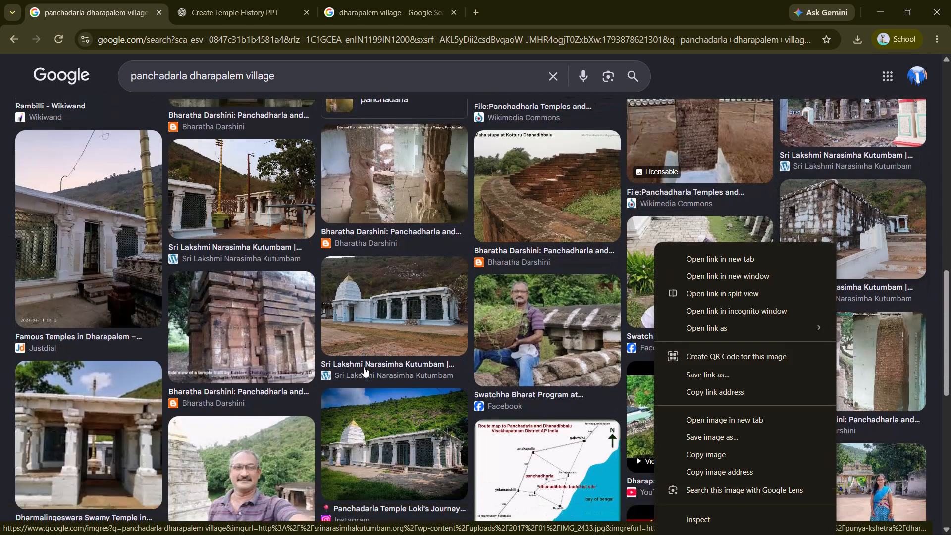
scroll(364, 367, "down", 1)
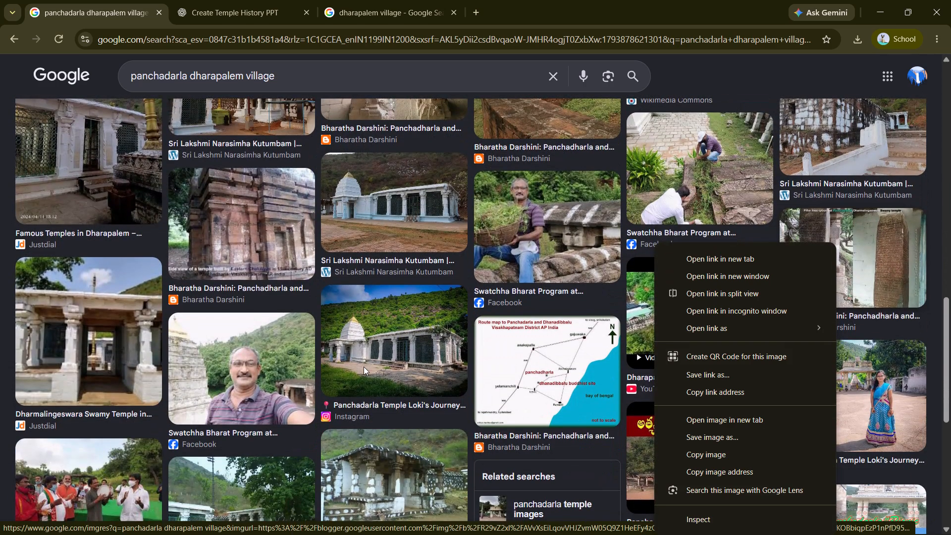
right_click(385, 221)
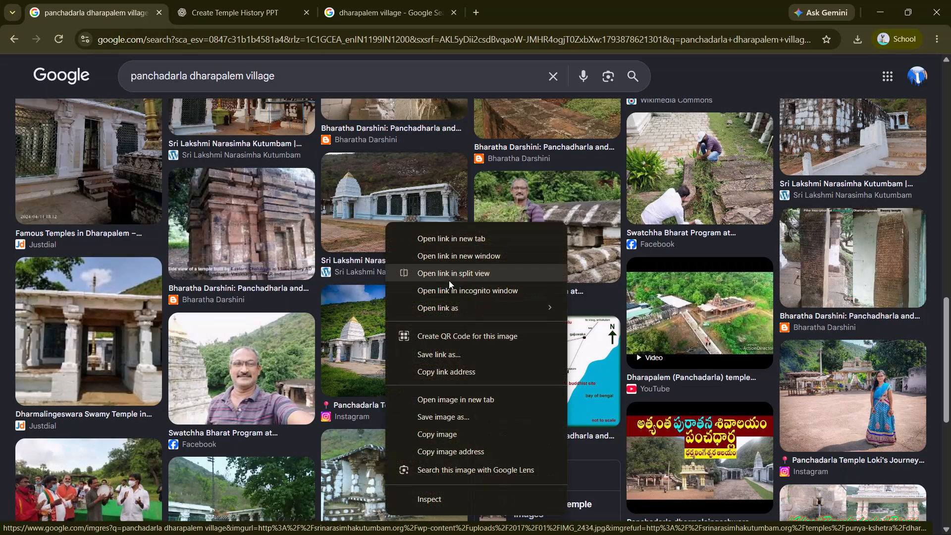
left_click(433, 439)
Look through the remaining "panchadarla dharapalem village" image results for other temple photos suited to the presentation.
scroll(548, 235, "down", 2)
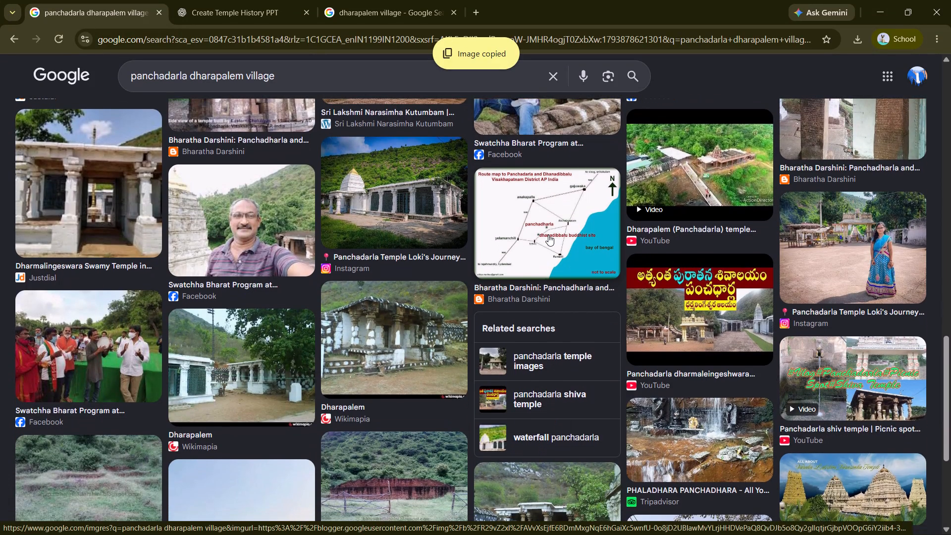
scroll(548, 235, "down", 4)
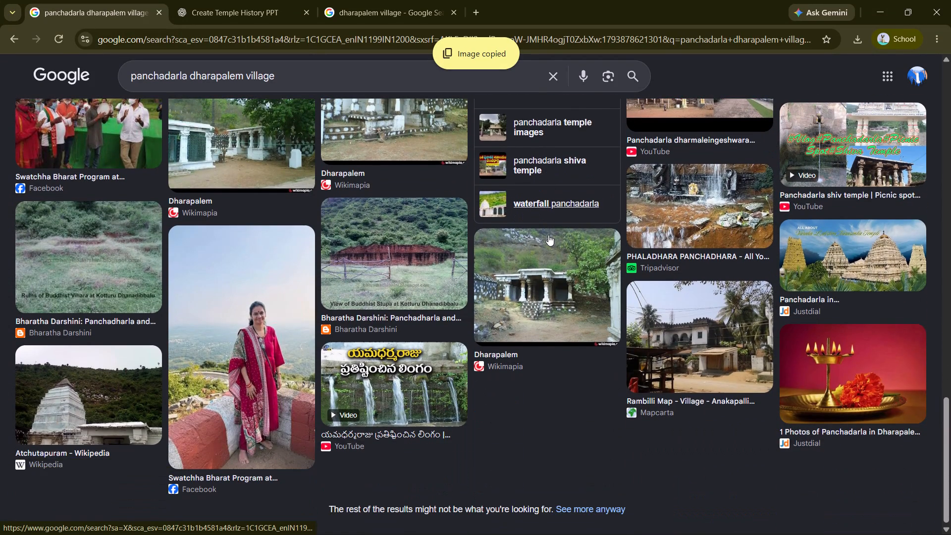
scroll(548, 235, "up", 2)
scroll(548, 235, "down", 2)
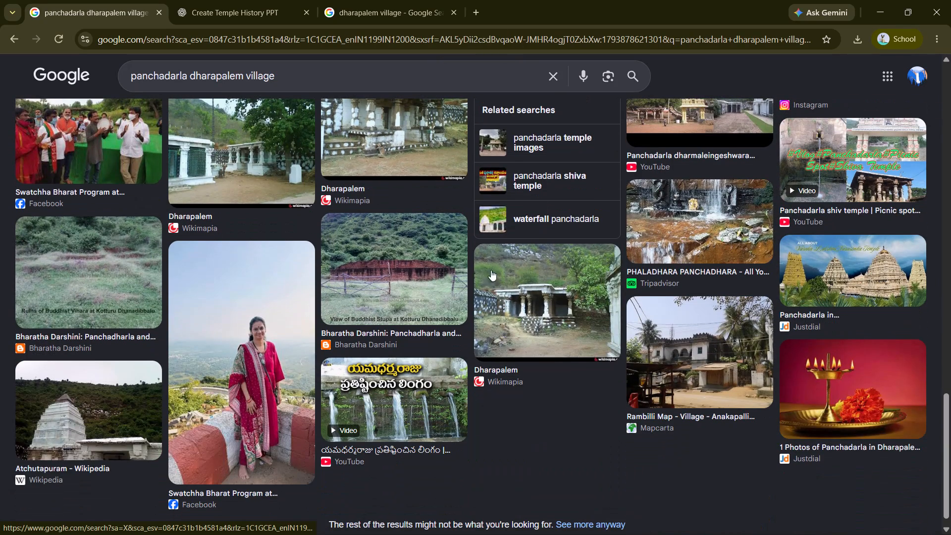
scroll(433, 292, "down", 2)
scroll(433, 292, "up", 1)
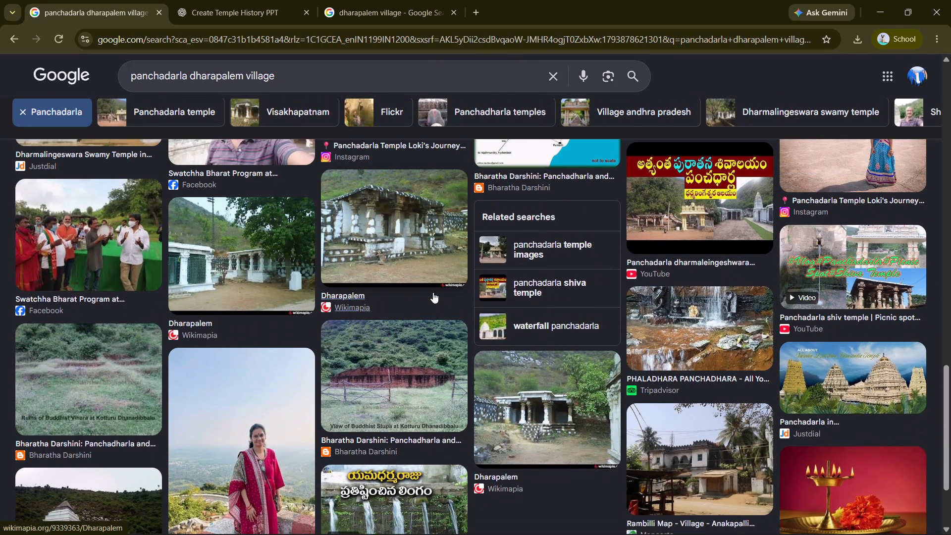
scroll(433, 292, "up", 2)
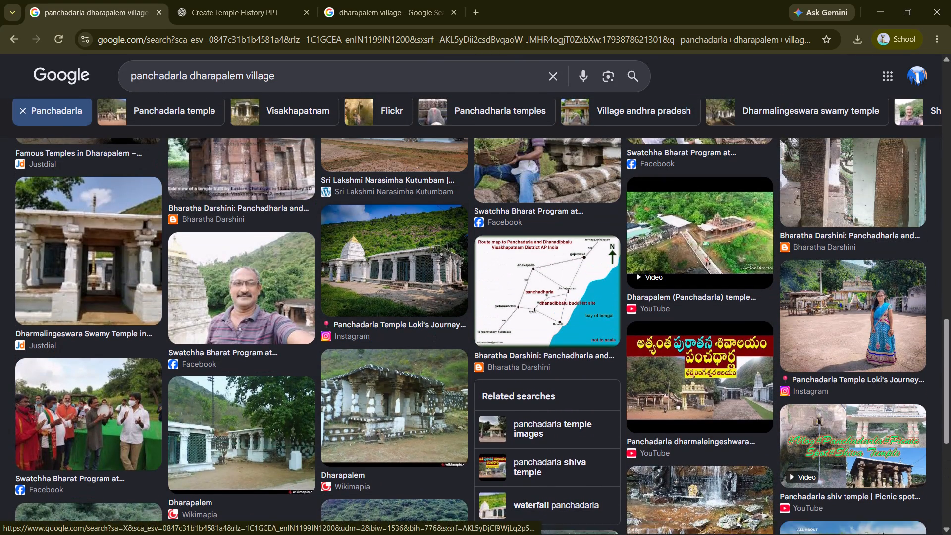
Switch to PowerPoint and delete the illustrative temple picture from the "Architecture of the temple complex" slide.
left_click(708, 519)
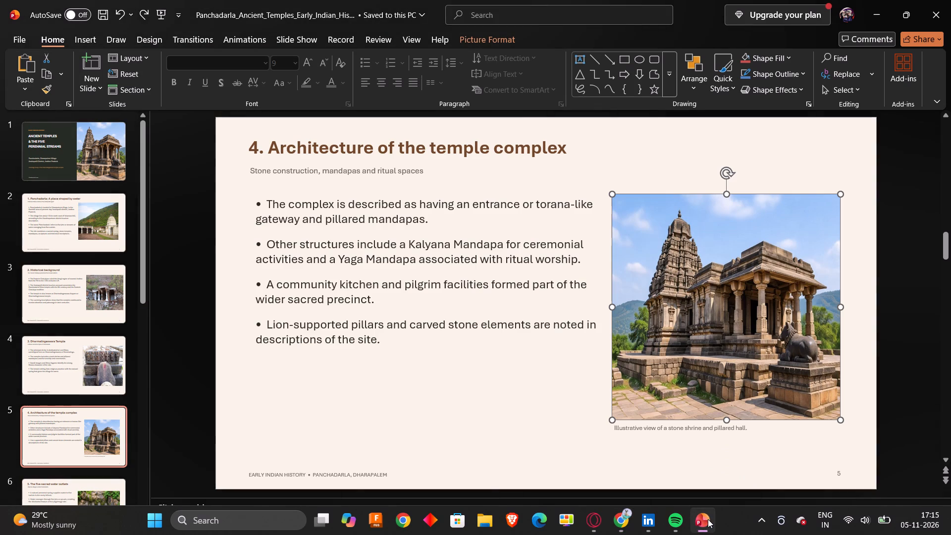
key("BackSpace")
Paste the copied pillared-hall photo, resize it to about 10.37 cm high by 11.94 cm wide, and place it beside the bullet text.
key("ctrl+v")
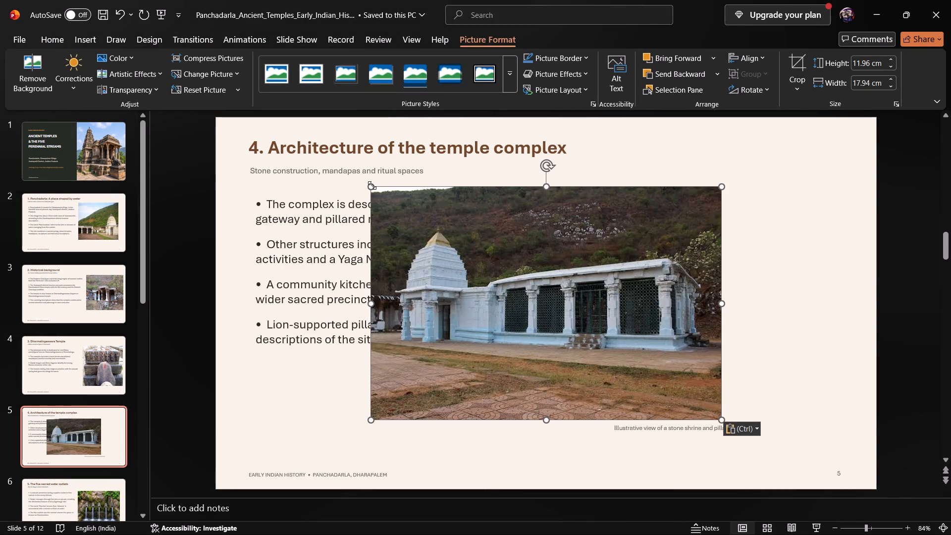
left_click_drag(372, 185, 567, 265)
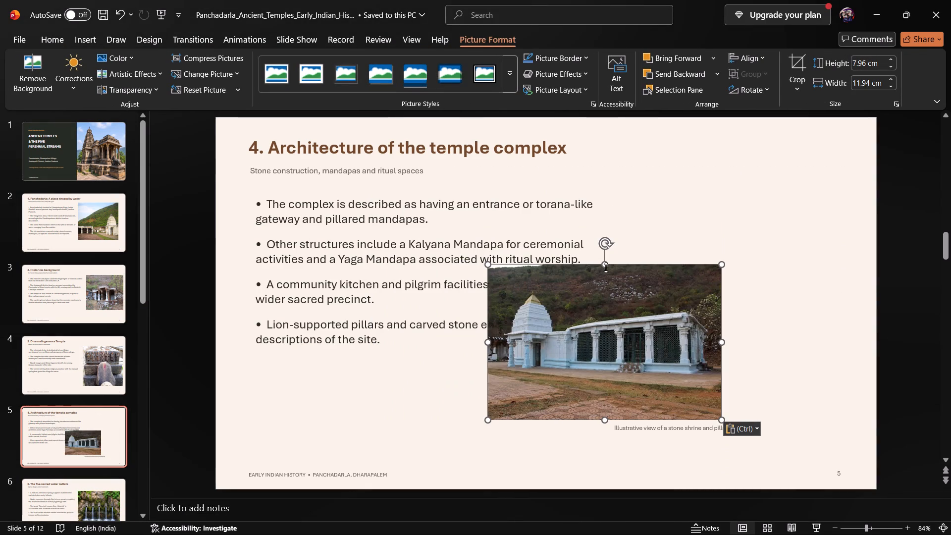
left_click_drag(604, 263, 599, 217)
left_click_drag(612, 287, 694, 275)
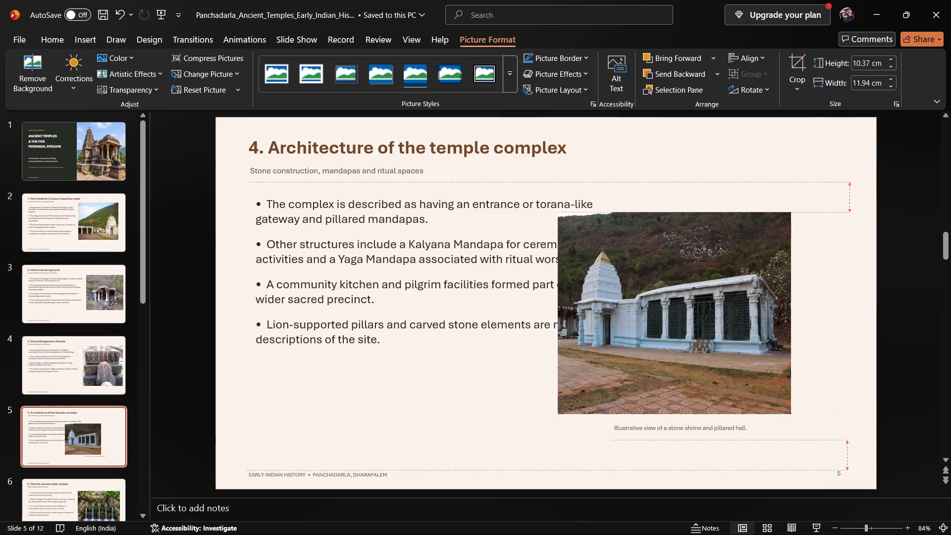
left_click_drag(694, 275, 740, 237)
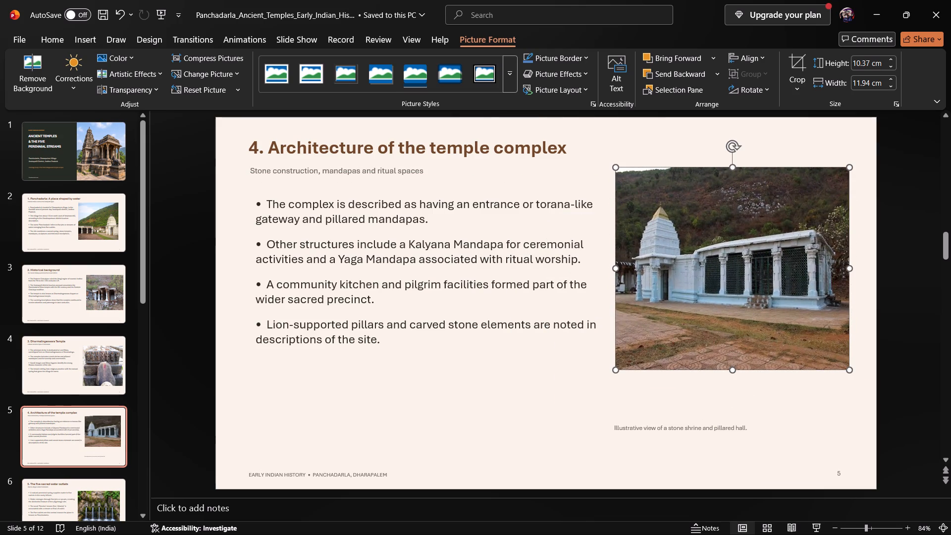
Delete the caption "Illustrative view of a stone shrine and pillared hall." from the architecture slide.
left_click(708, 426)
key("BackSpace")
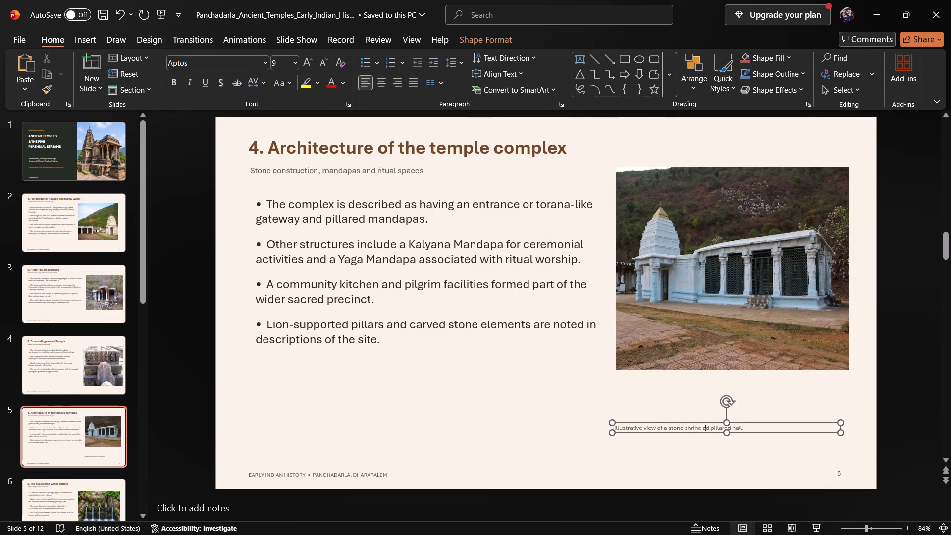
left_click(707, 422)
key("BackSpace")
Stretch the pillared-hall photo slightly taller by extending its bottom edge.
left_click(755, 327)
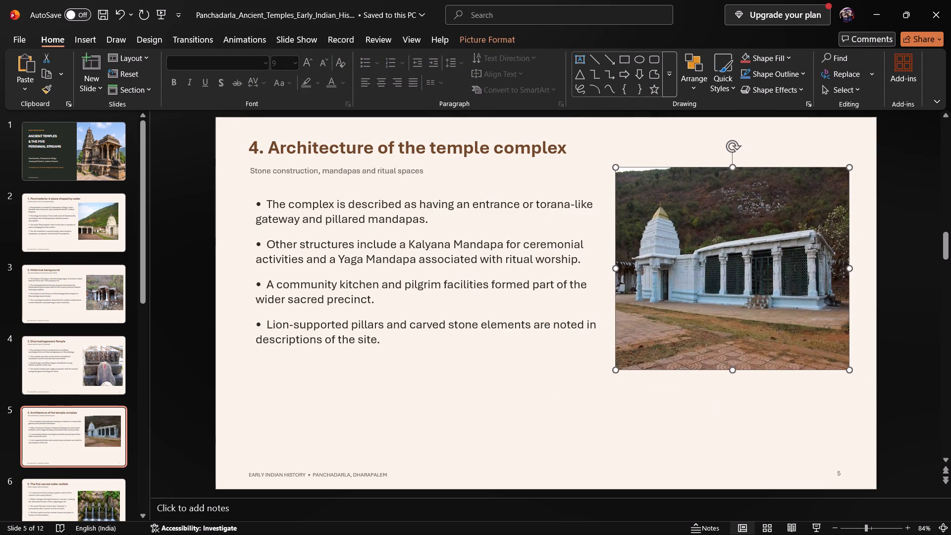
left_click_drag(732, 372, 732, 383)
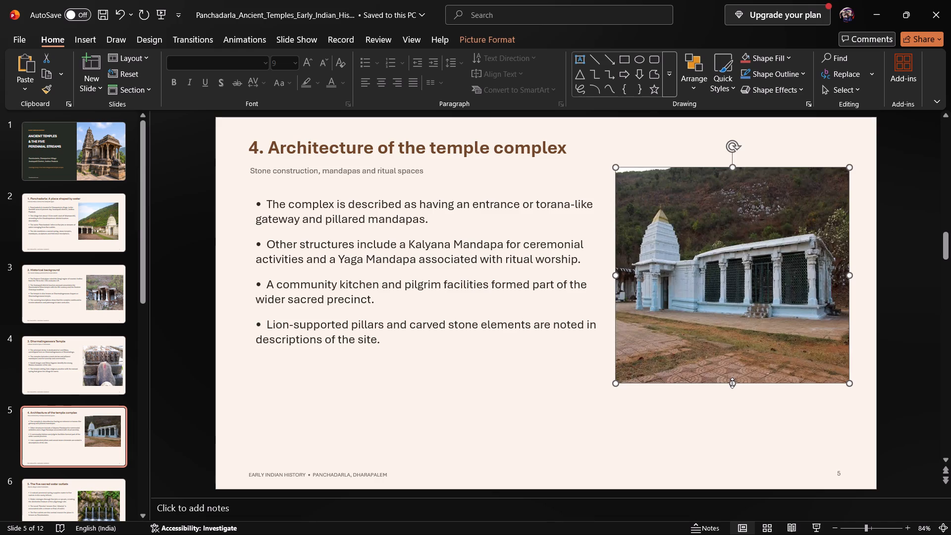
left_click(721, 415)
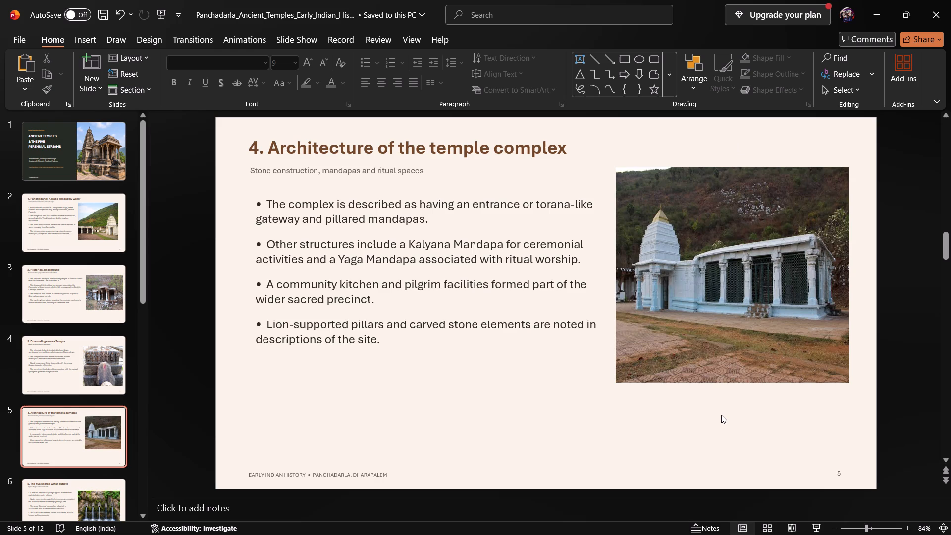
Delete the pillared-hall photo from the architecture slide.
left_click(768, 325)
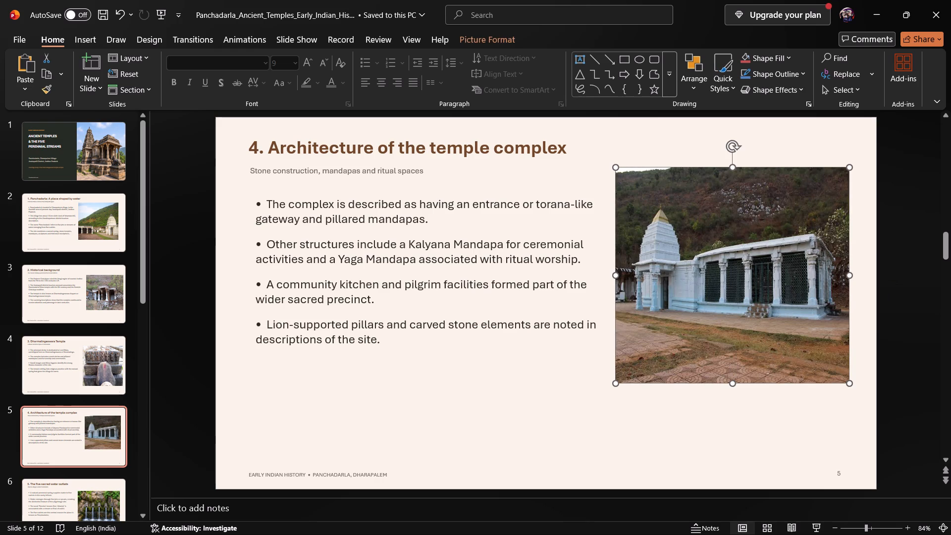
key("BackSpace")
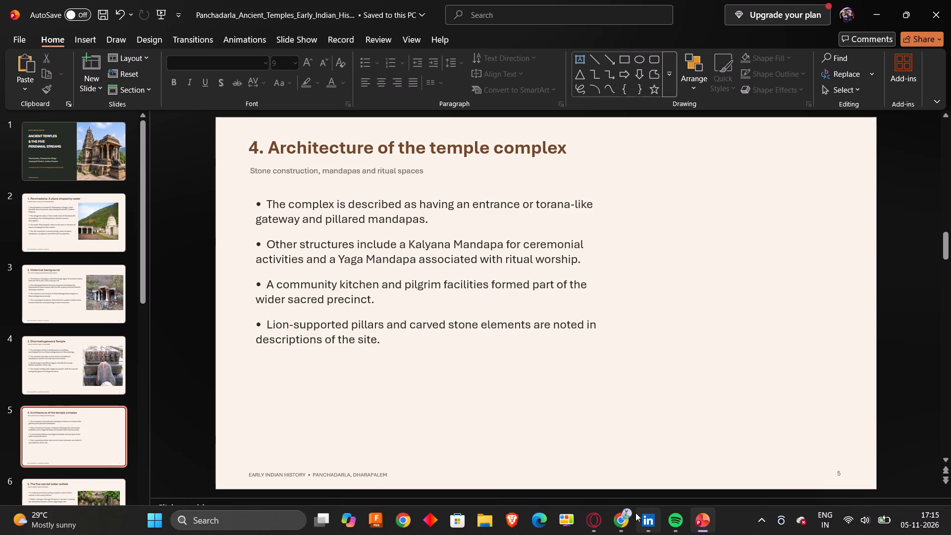
Back in Chrome's Panchadarla image results, find and copy the Flickr photo "Panchadharla,Dharapalem049" showing the pillared pavilion and yellow gateway.
left_click(618, 521)
scroll(541, 287, "up", 2)
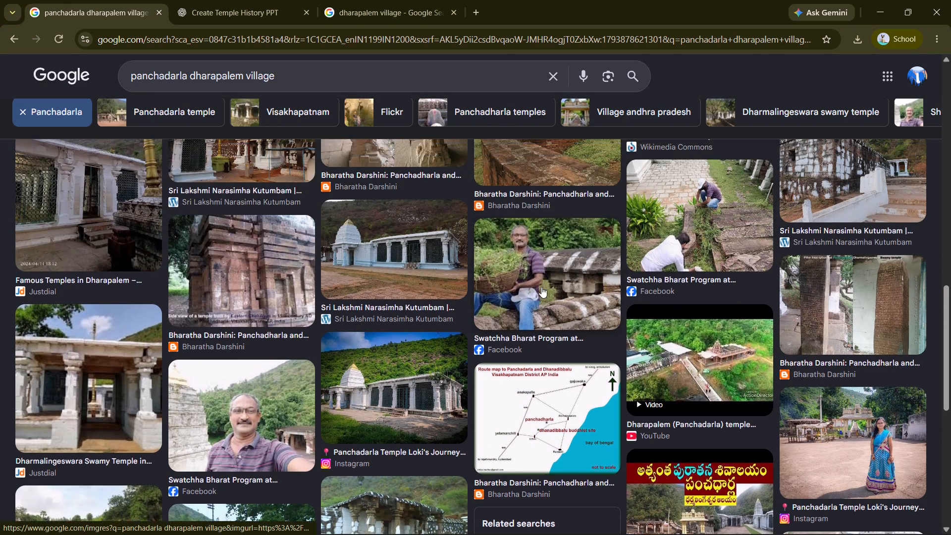
scroll(541, 287, "up", 11)
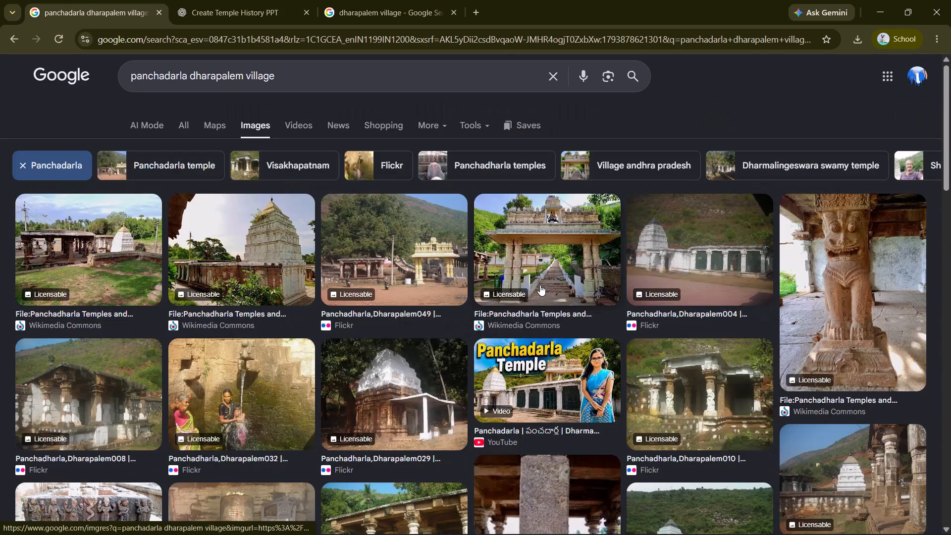
left_click(426, 254)
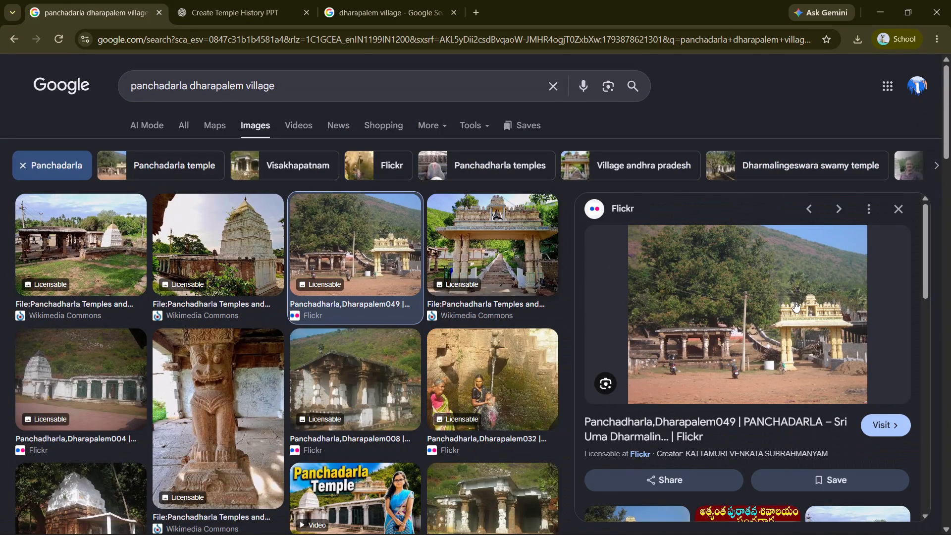
left_click(800, 313)
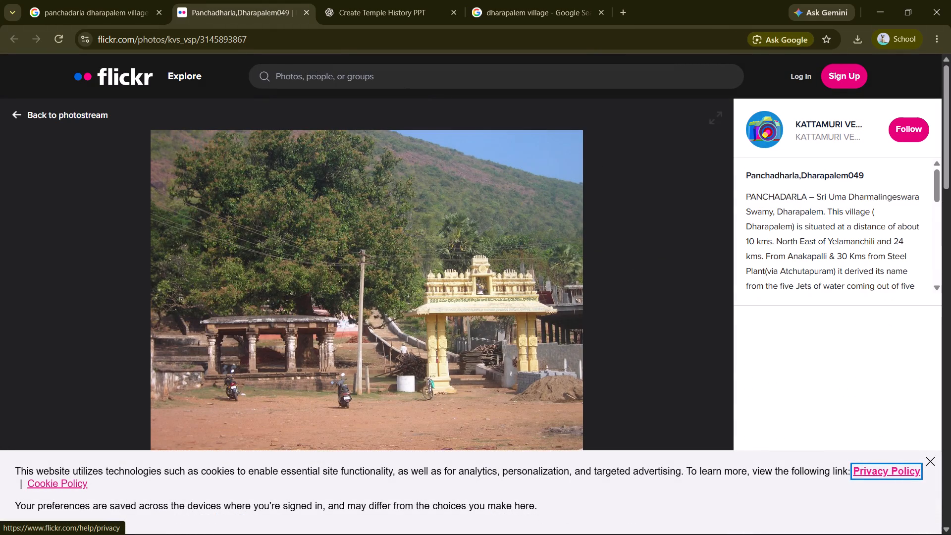
left_click(94, 0)
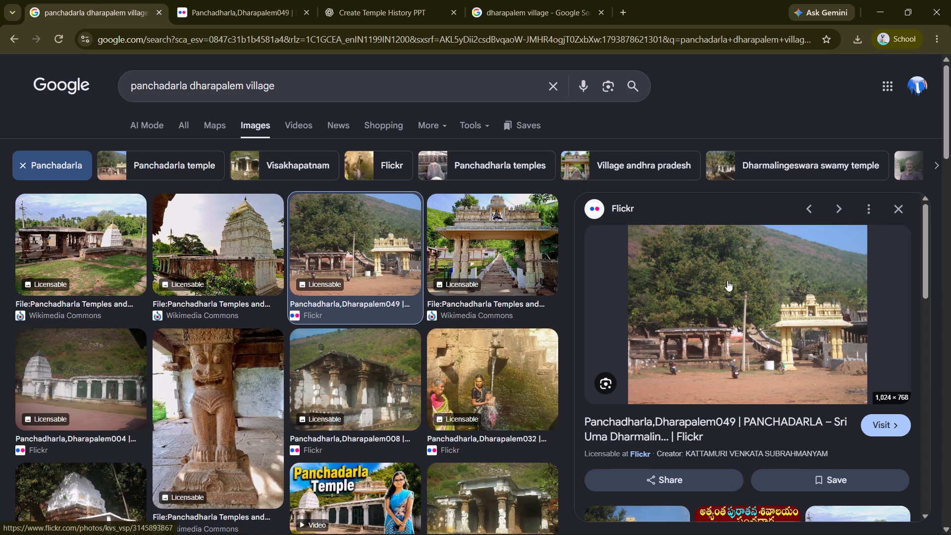
right_click(727, 280)
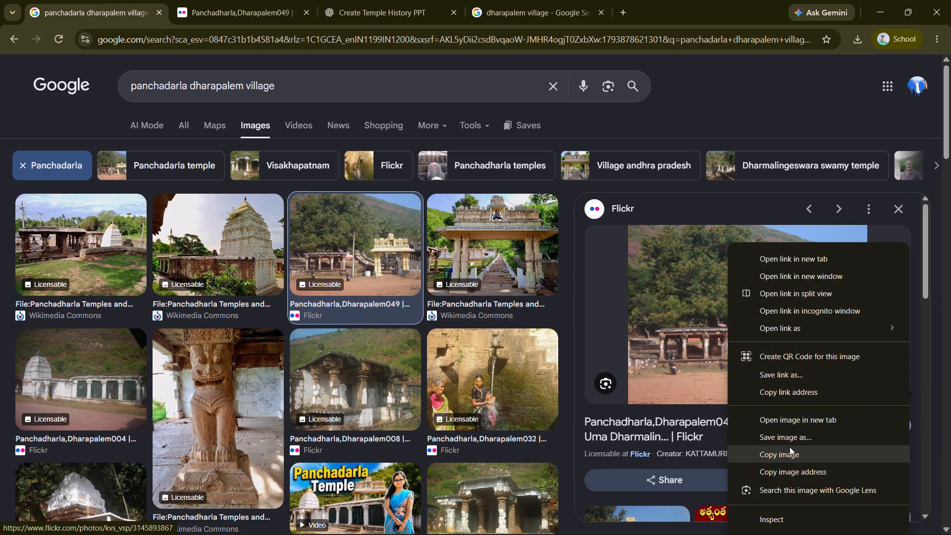
left_click(790, 447)
Paste the yellow gateway photo onto PowerPoint's architecture slide and scale it down to fit beside the bullet text.
left_click(697, 521)
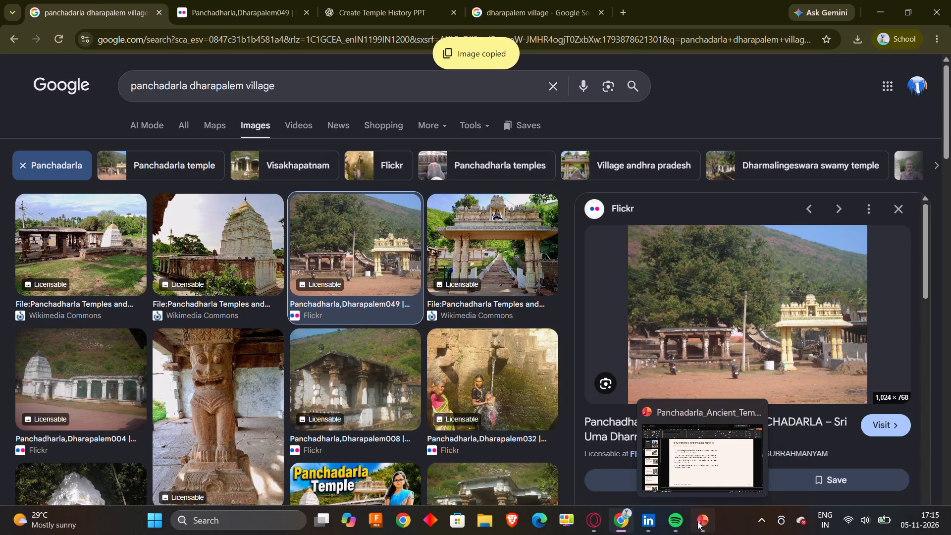
key("ctrl+v")
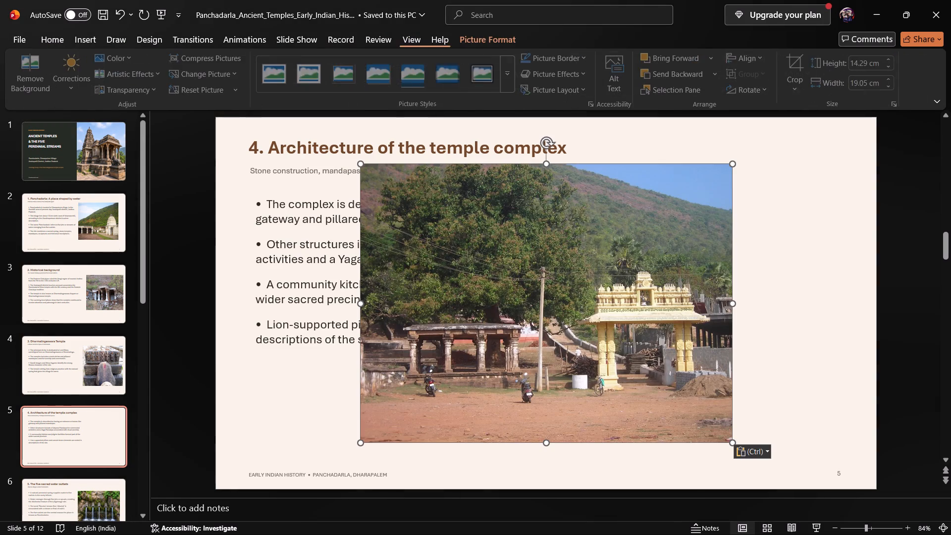
left_click_drag(358, 164, 464, 230)
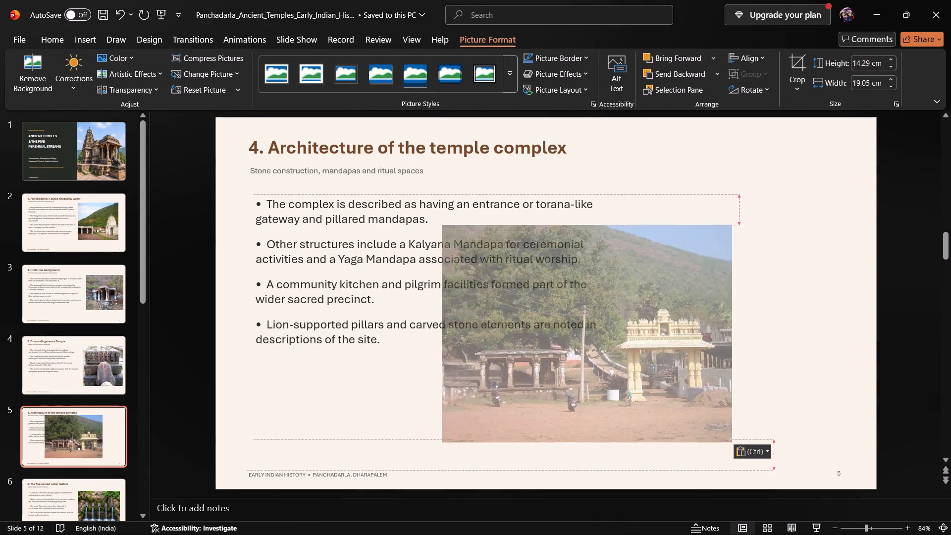
left_click_drag(464, 230, 467, 232)
left_click_drag(590, 317, 659, 268)
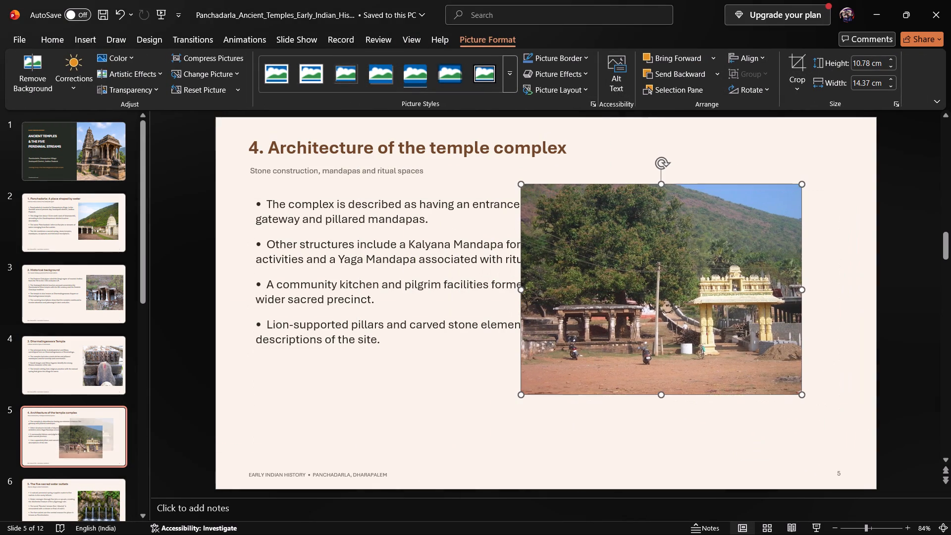
left_click(519, 180)
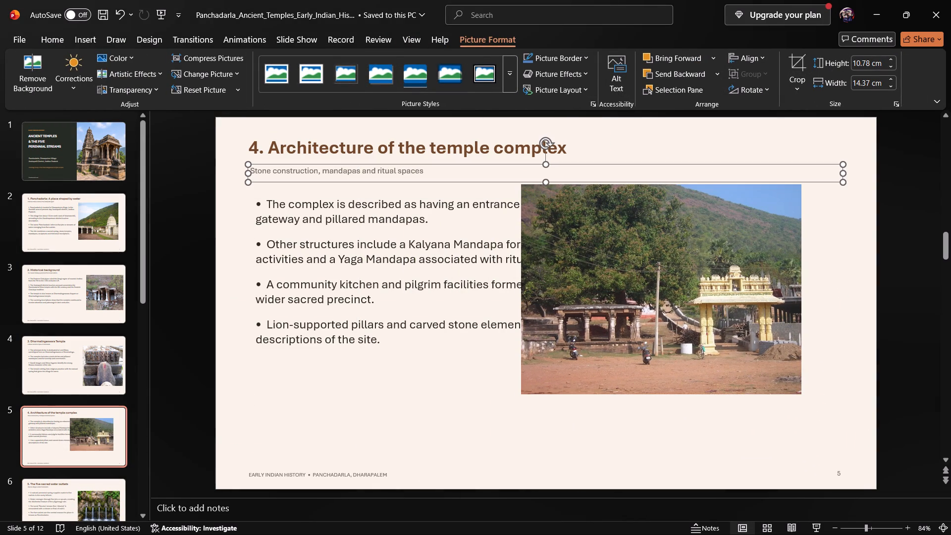
left_click(523, 193)
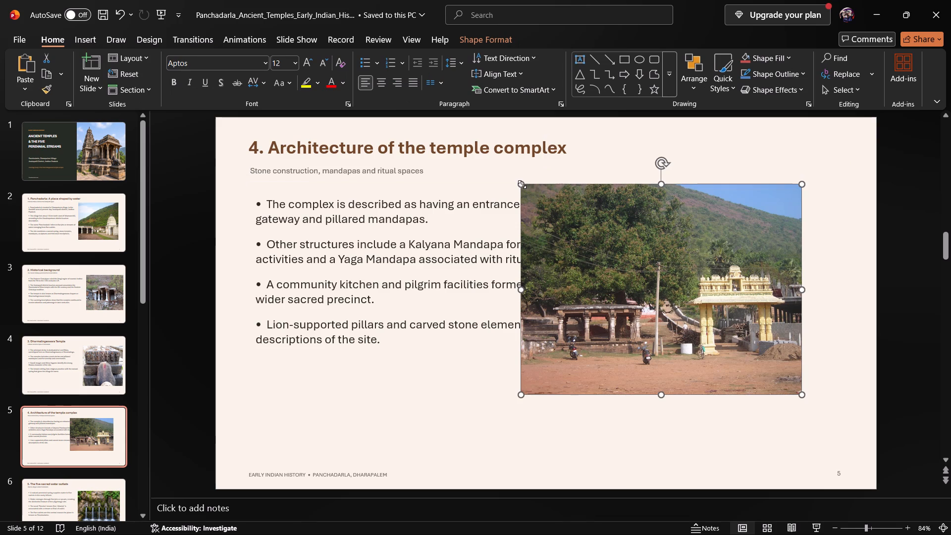
left_click_drag(522, 184, 576, 223)
left_click_drag(649, 267, 690, 255)
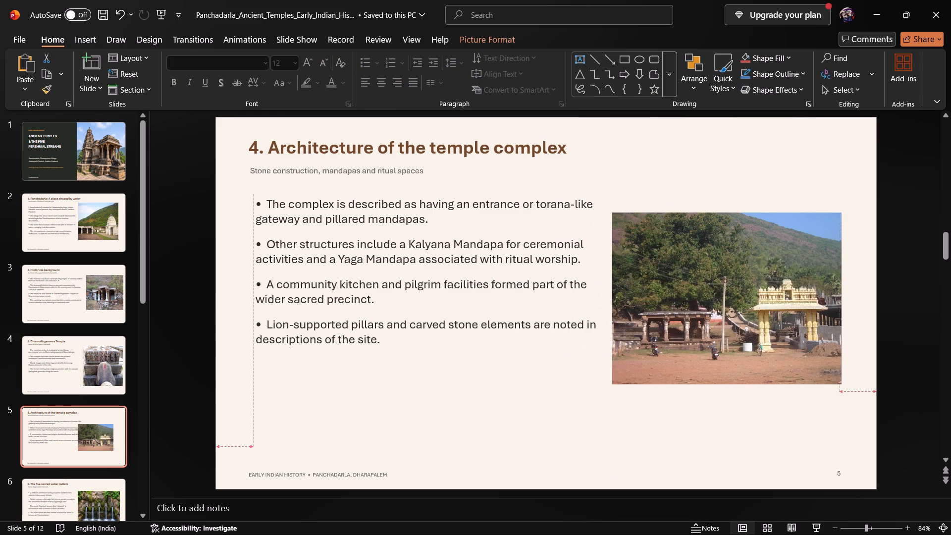
left_click_drag(690, 255, 697, 231)
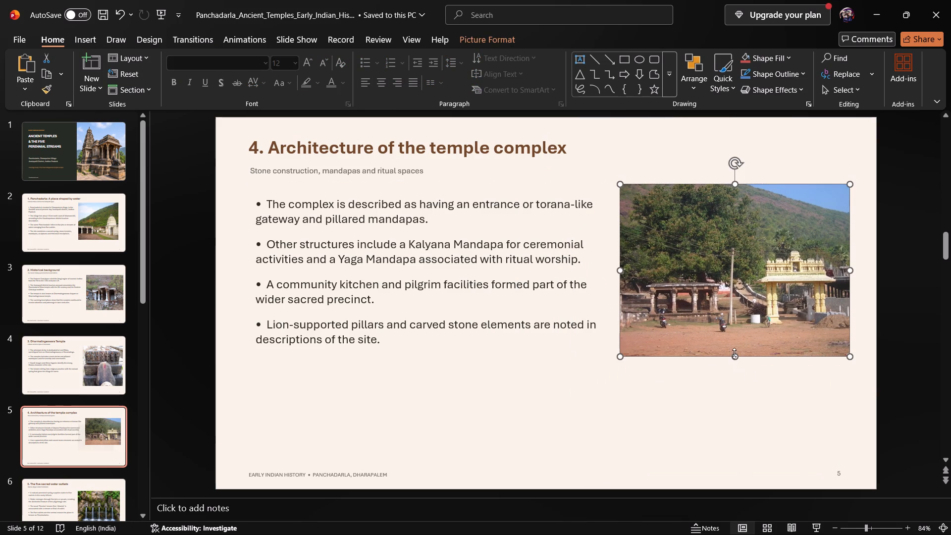
Stretch the gateway photo downward and slightly wider to fill the space beside the bullets.
left_click_drag(734, 353, 735, 410)
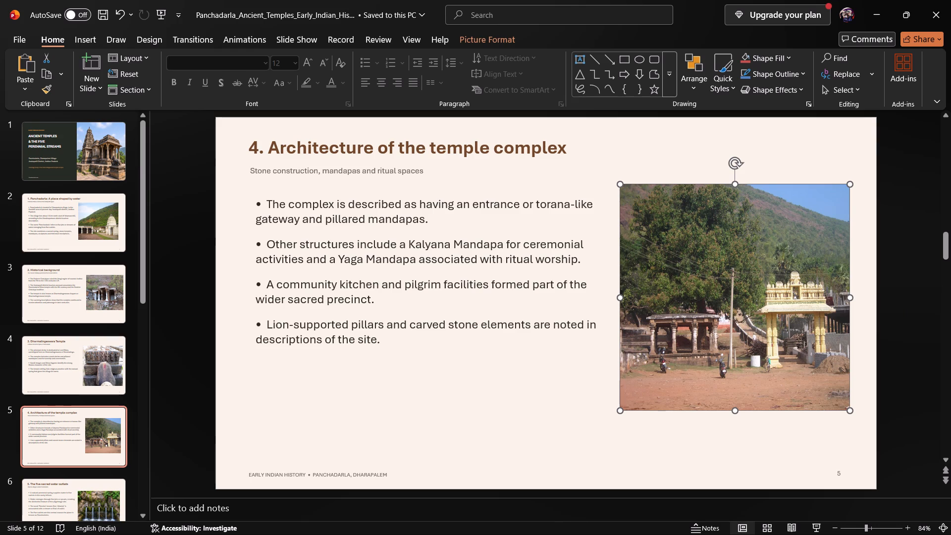
left_click_drag(851, 299, 857, 299)
left_click(759, 143)
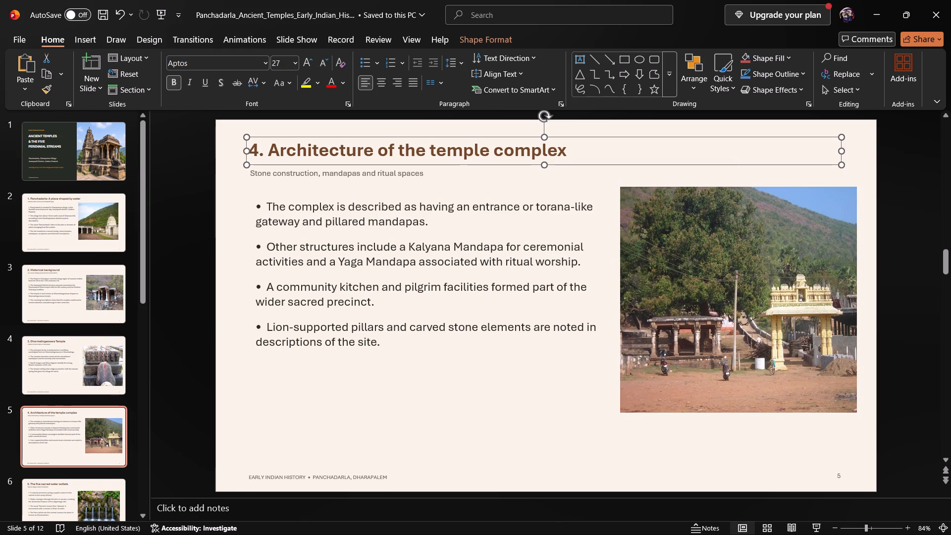
left_click(538, 396)
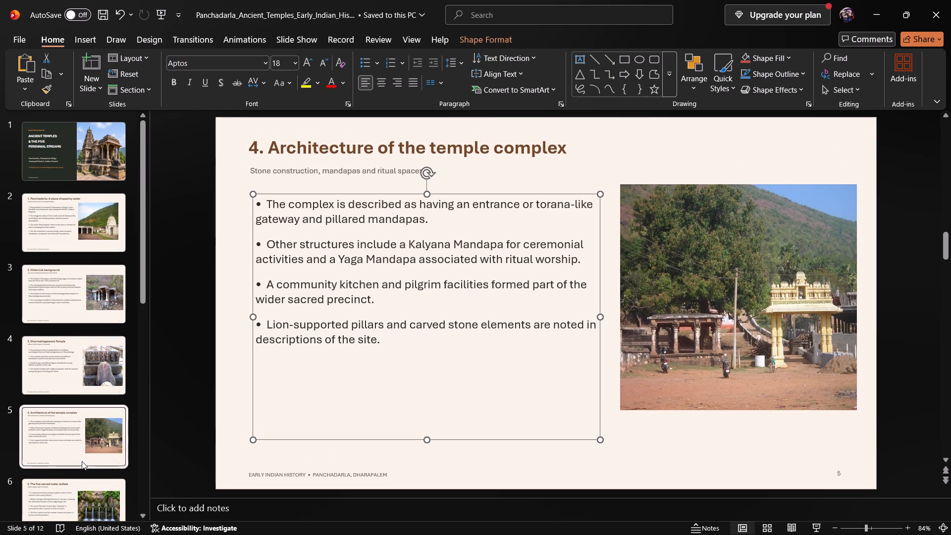
Look through the slides from the temple architecture to heritage conservation for illustrative pictures and captions still needing replacement.
scroll(82, 461, "down", 2)
left_click(89, 288)
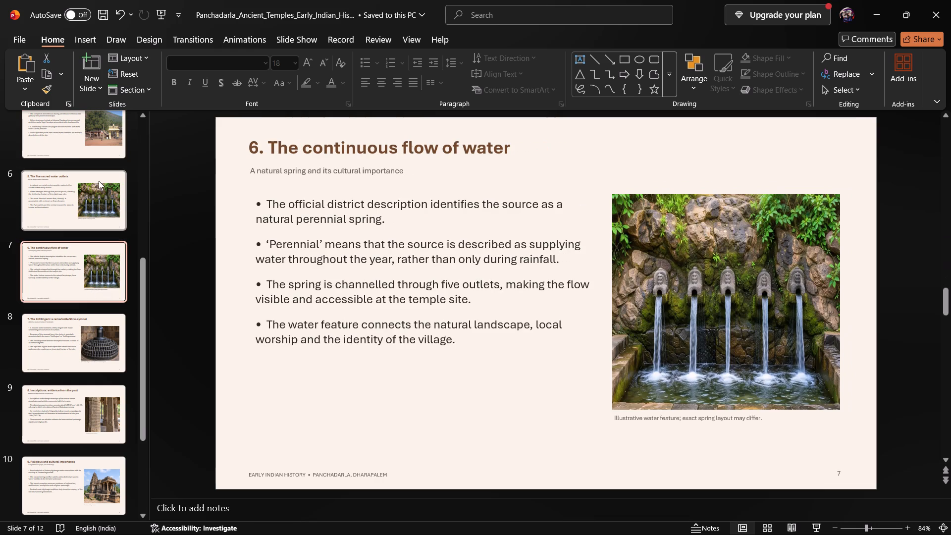
left_click(92, 199)
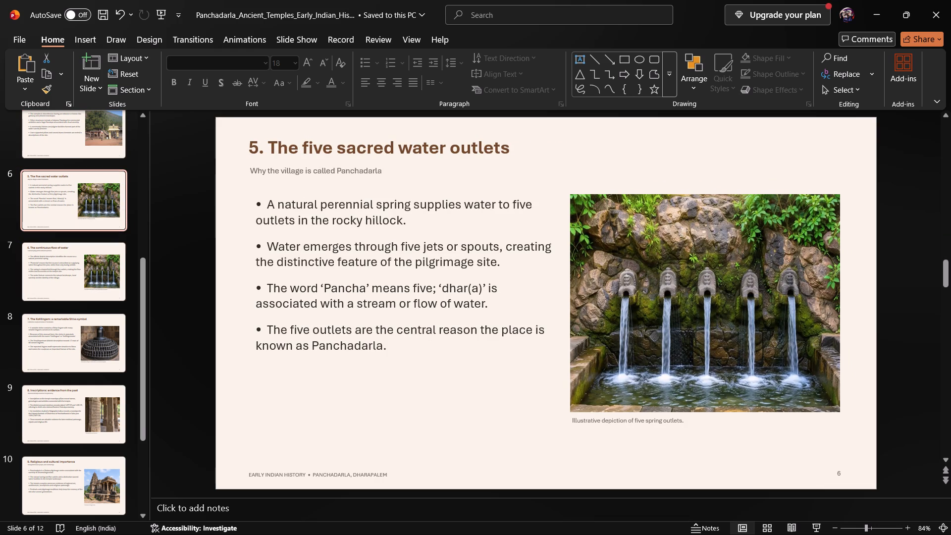
left_click(595, 336)
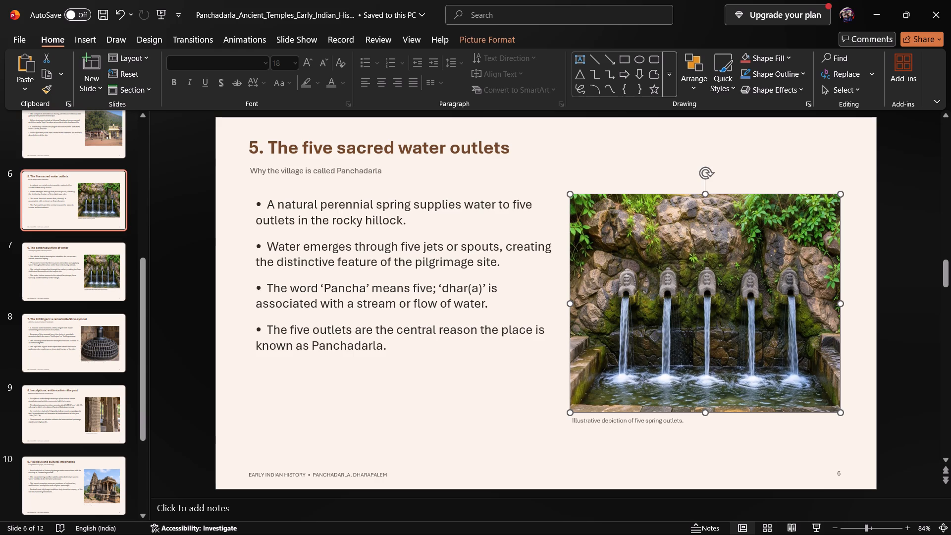
left_click(51, 354)
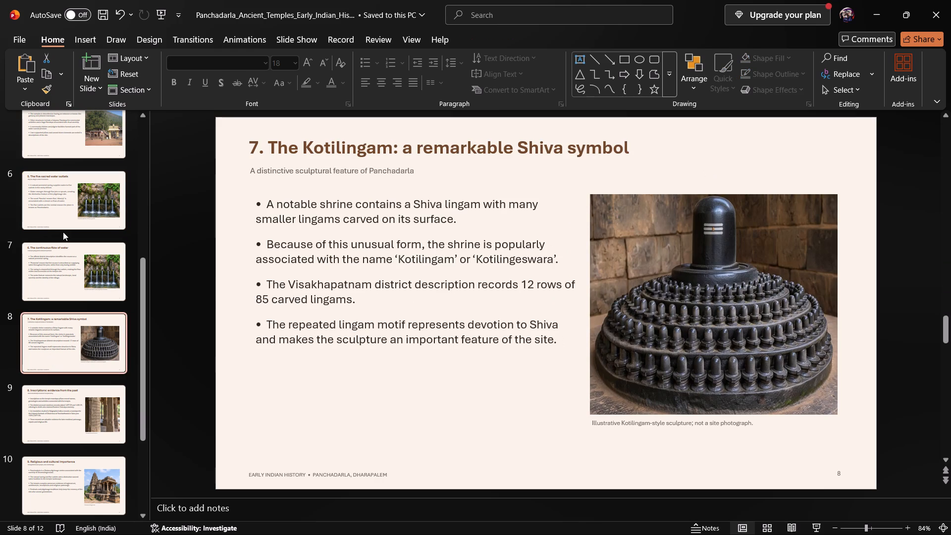
left_click(79, 148)
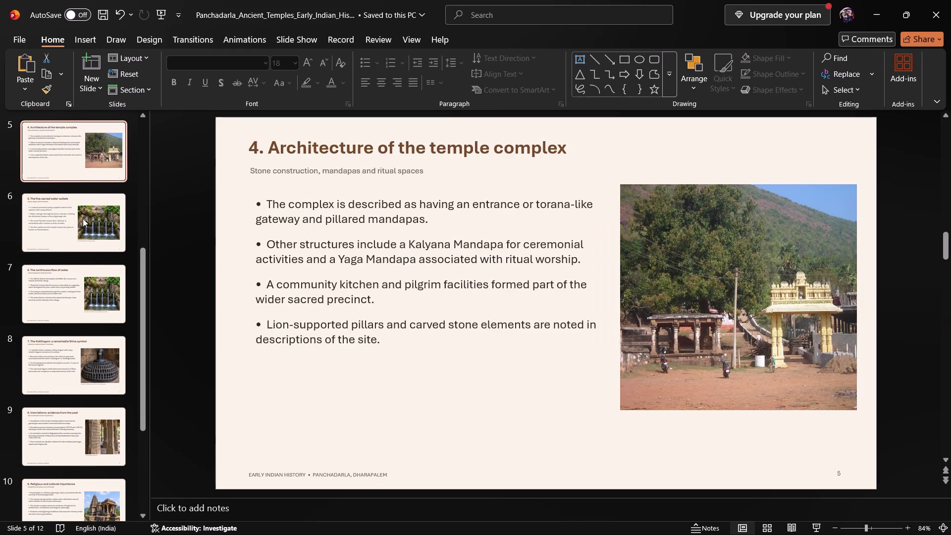
scroll(70, 376, "down", 4)
left_click(70, 376)
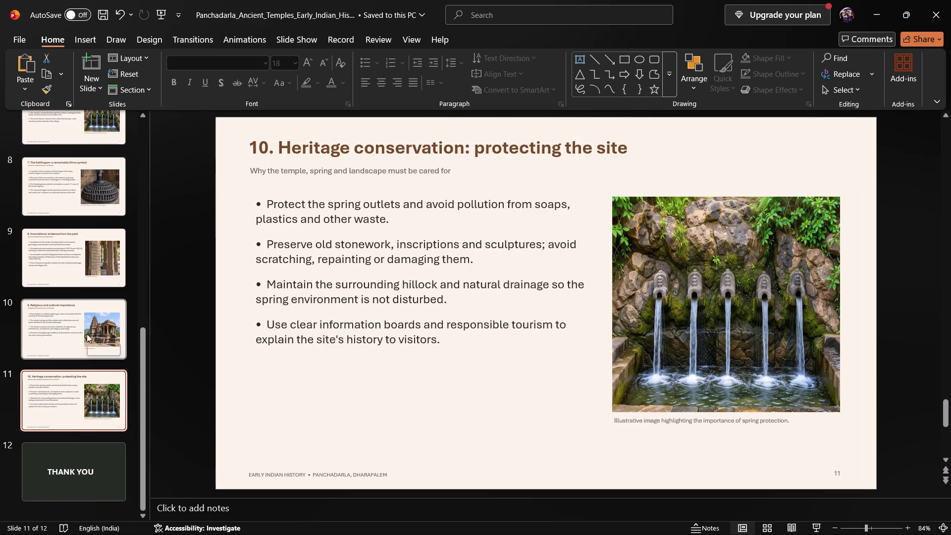
Delete the illustrative temple picture and its "Illustrative heritage scene." caption from the "Religious and cultural importance" slide.
left_click(84, 324)
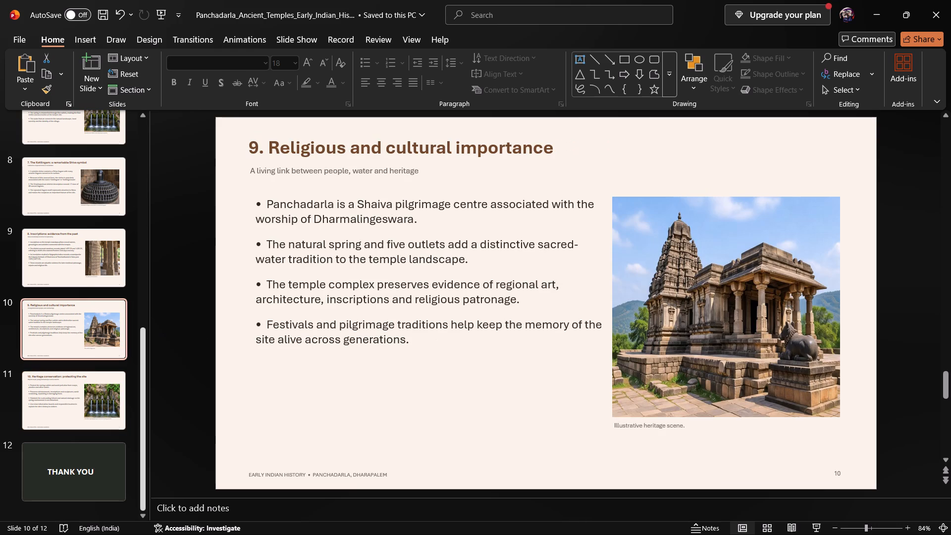
left_click(758, 266)
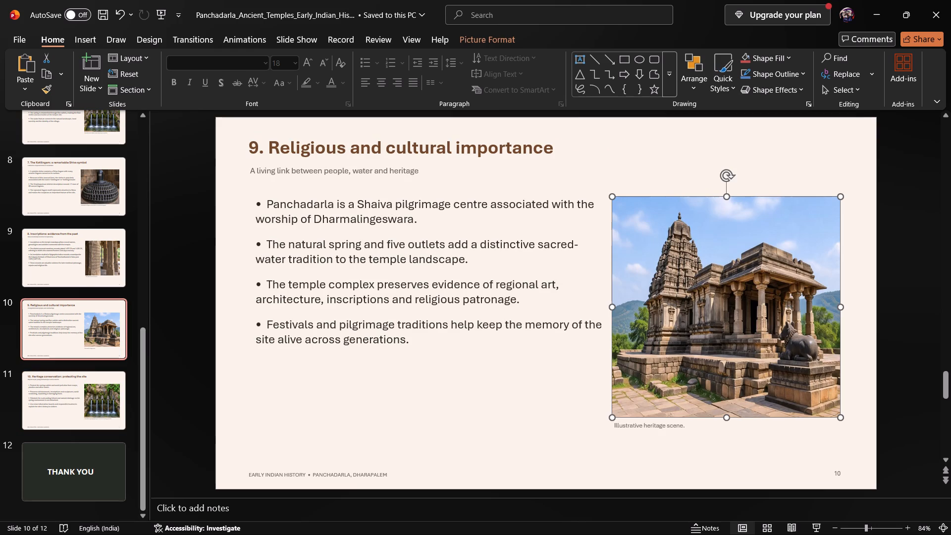
key("BackSpace")
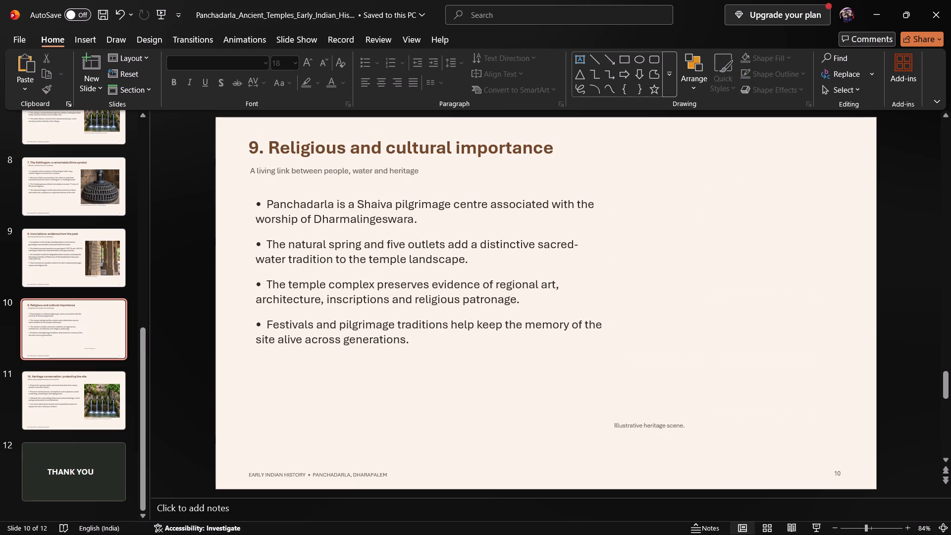
left_click(708, 422)
key("BackSpace")
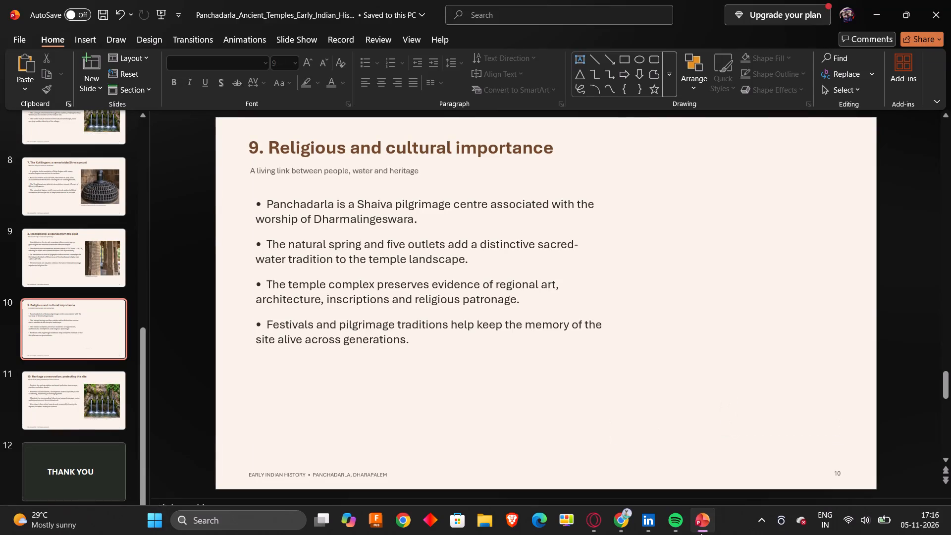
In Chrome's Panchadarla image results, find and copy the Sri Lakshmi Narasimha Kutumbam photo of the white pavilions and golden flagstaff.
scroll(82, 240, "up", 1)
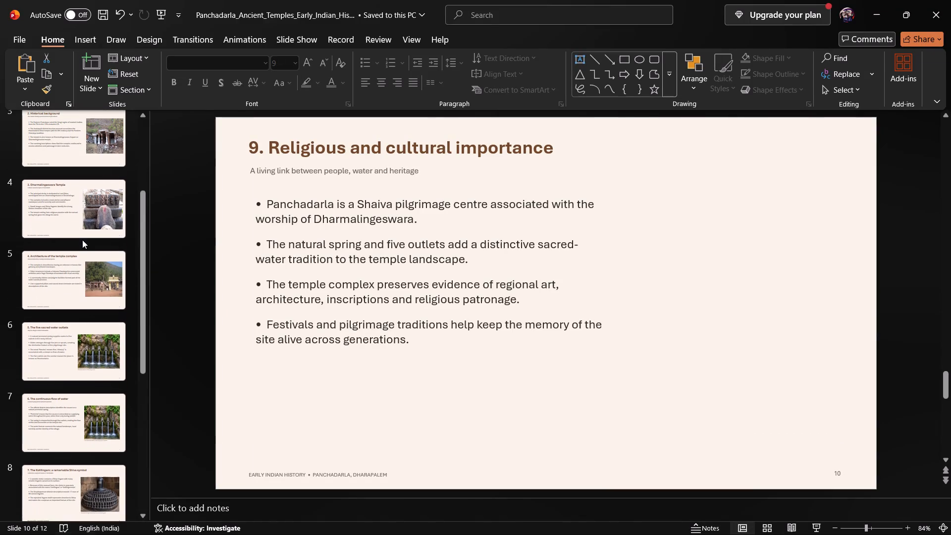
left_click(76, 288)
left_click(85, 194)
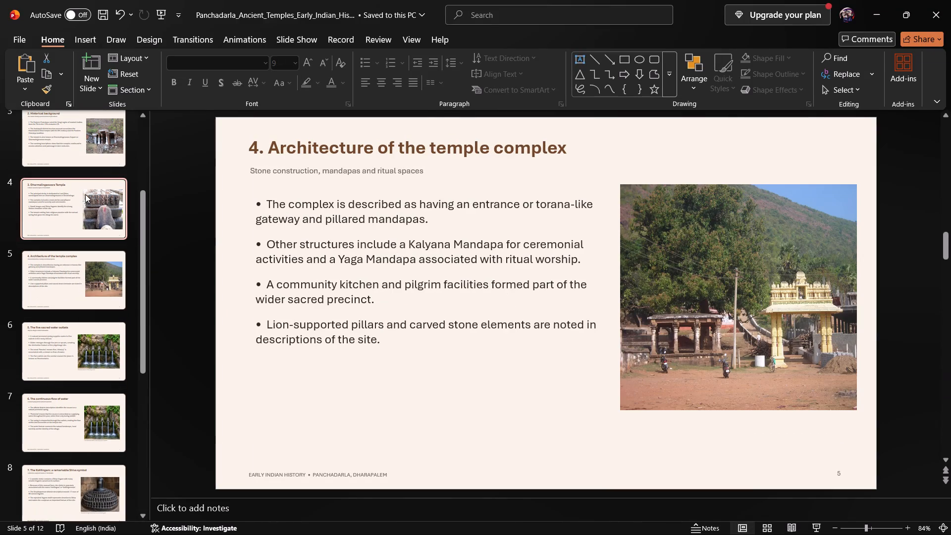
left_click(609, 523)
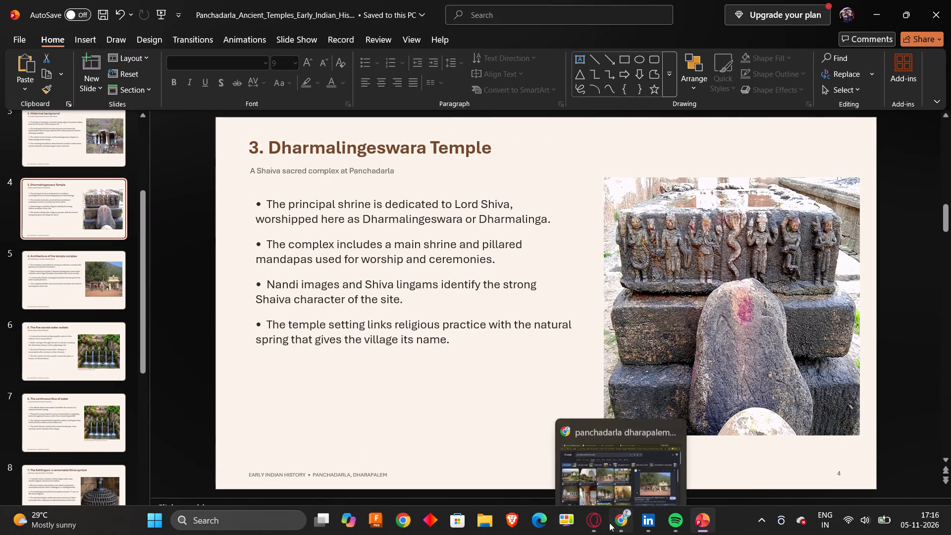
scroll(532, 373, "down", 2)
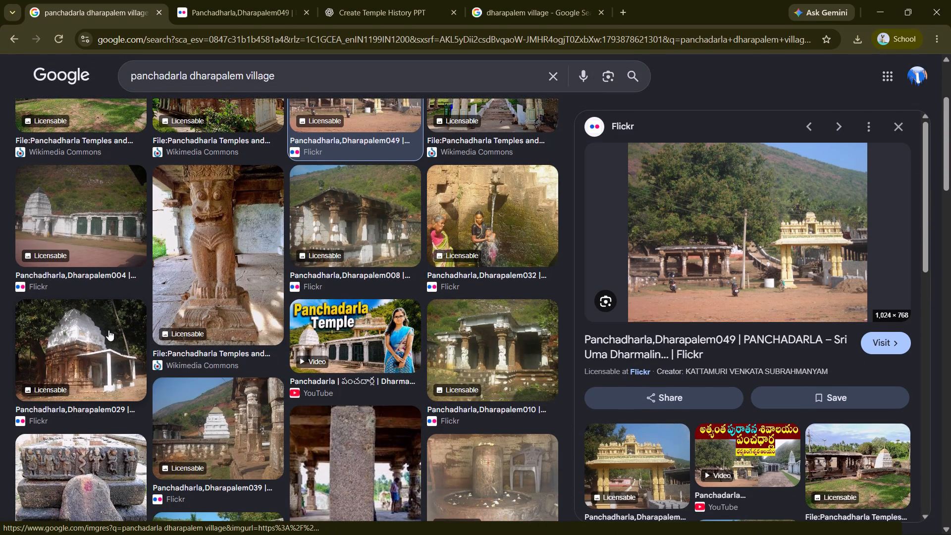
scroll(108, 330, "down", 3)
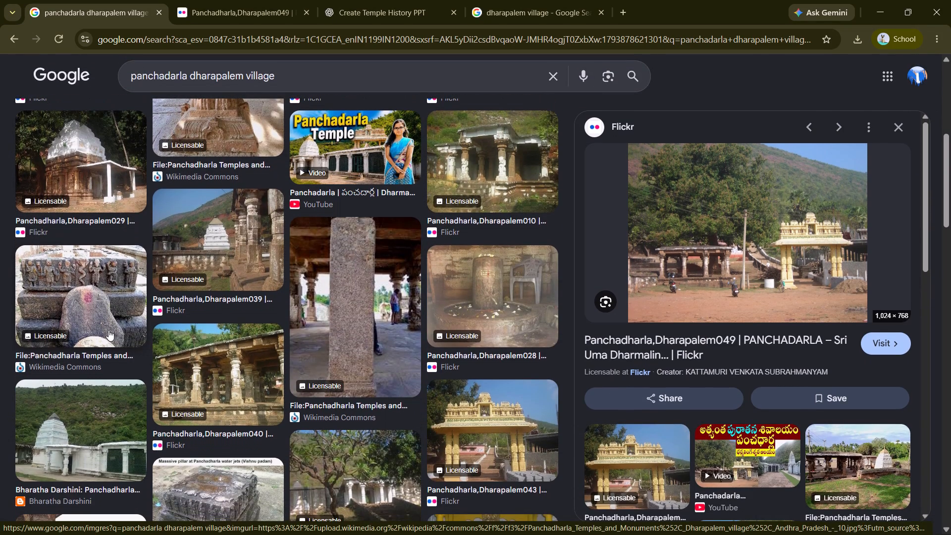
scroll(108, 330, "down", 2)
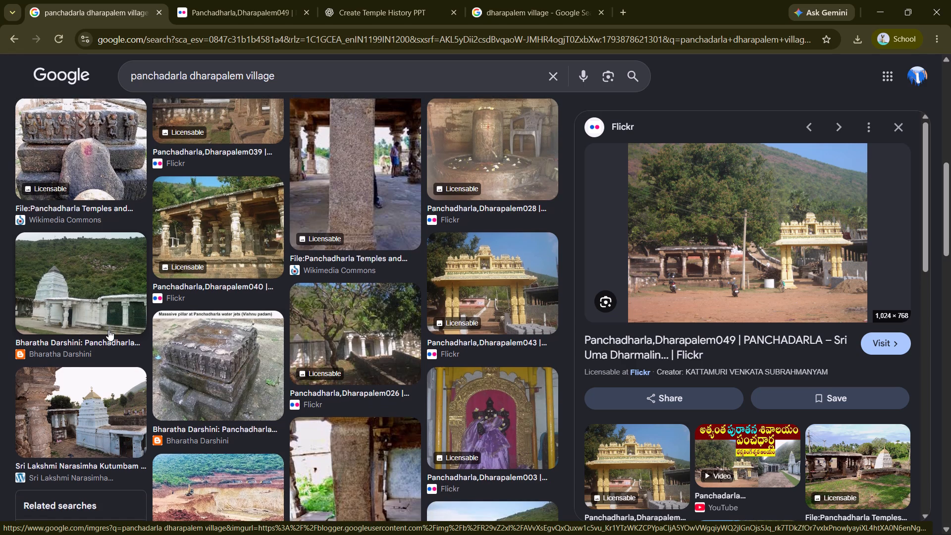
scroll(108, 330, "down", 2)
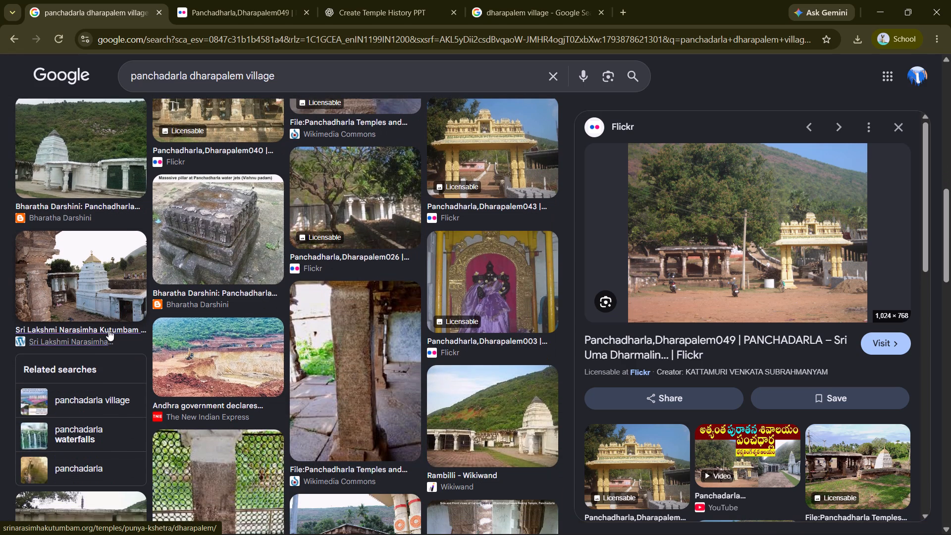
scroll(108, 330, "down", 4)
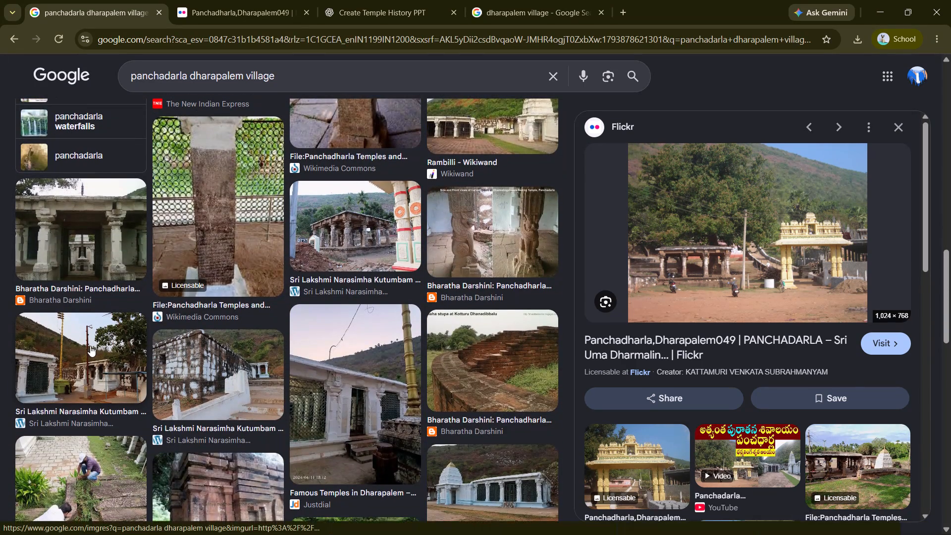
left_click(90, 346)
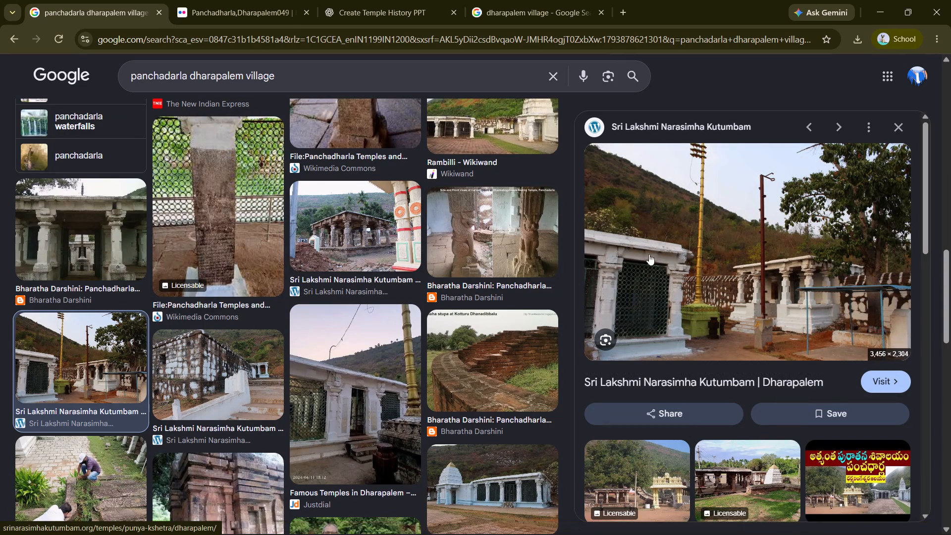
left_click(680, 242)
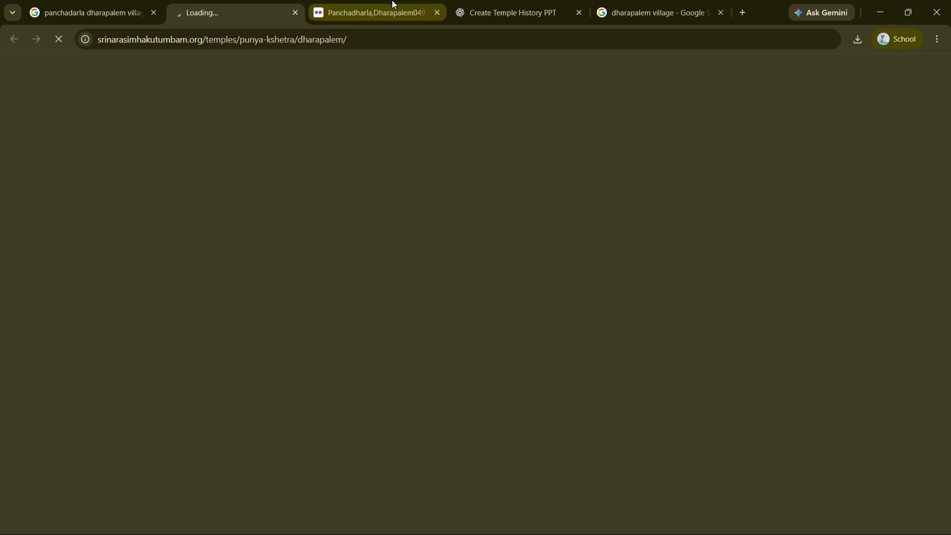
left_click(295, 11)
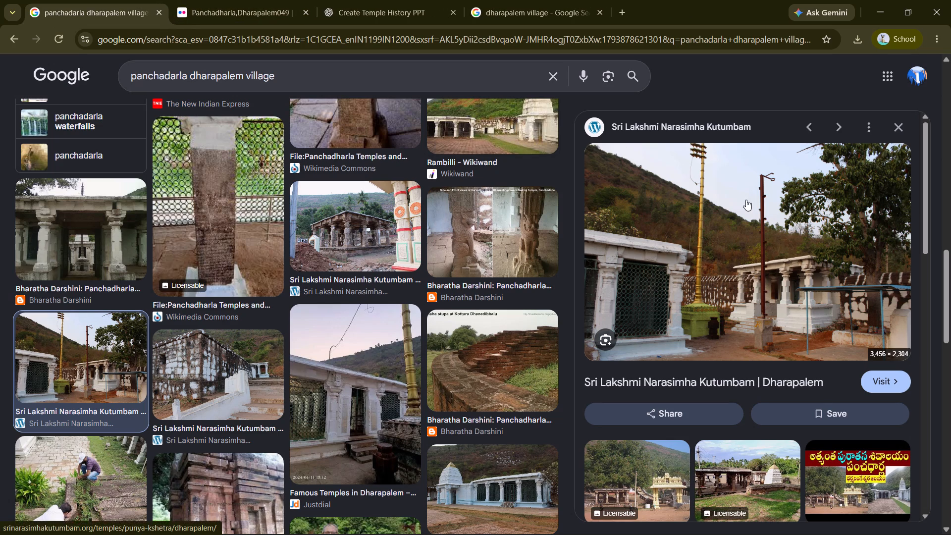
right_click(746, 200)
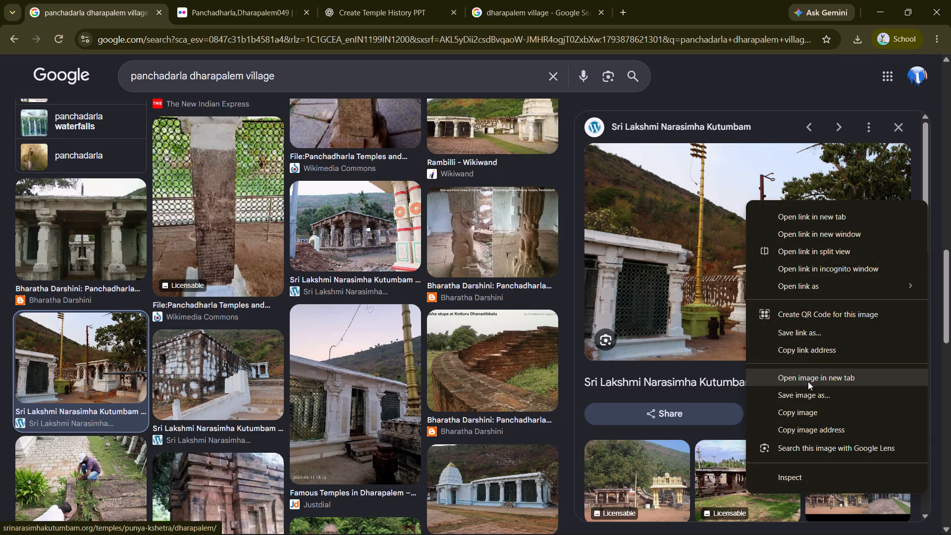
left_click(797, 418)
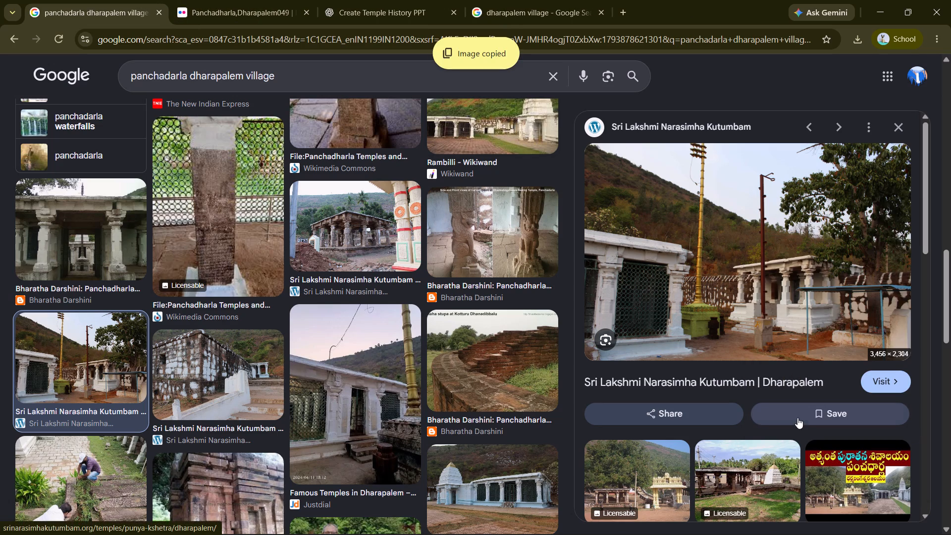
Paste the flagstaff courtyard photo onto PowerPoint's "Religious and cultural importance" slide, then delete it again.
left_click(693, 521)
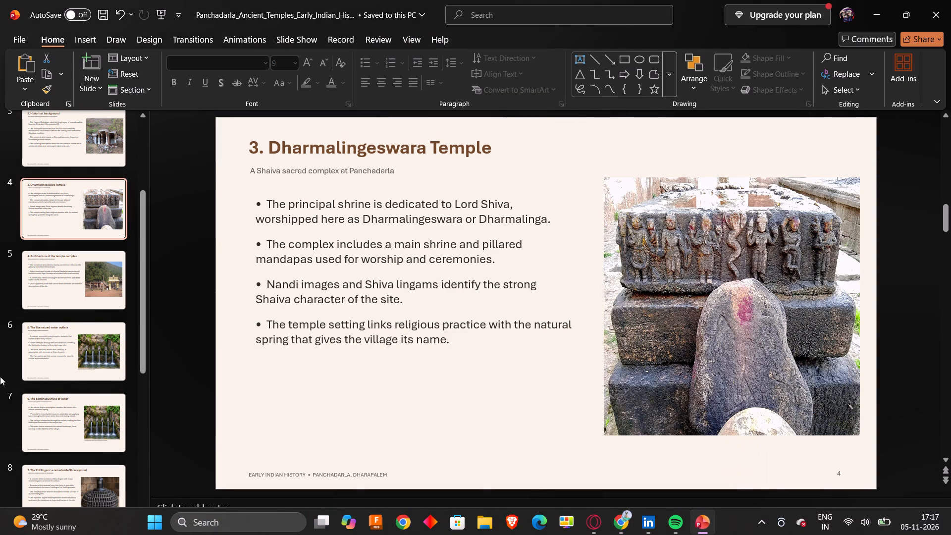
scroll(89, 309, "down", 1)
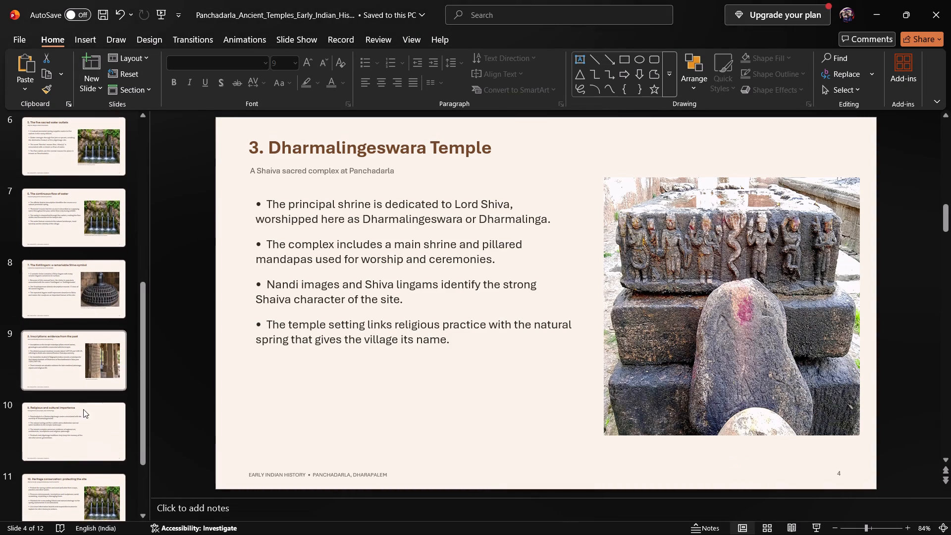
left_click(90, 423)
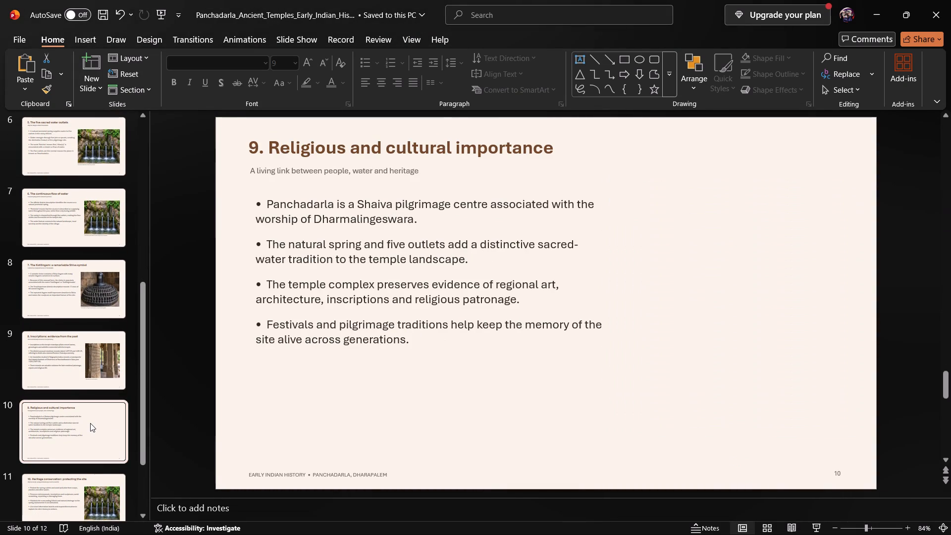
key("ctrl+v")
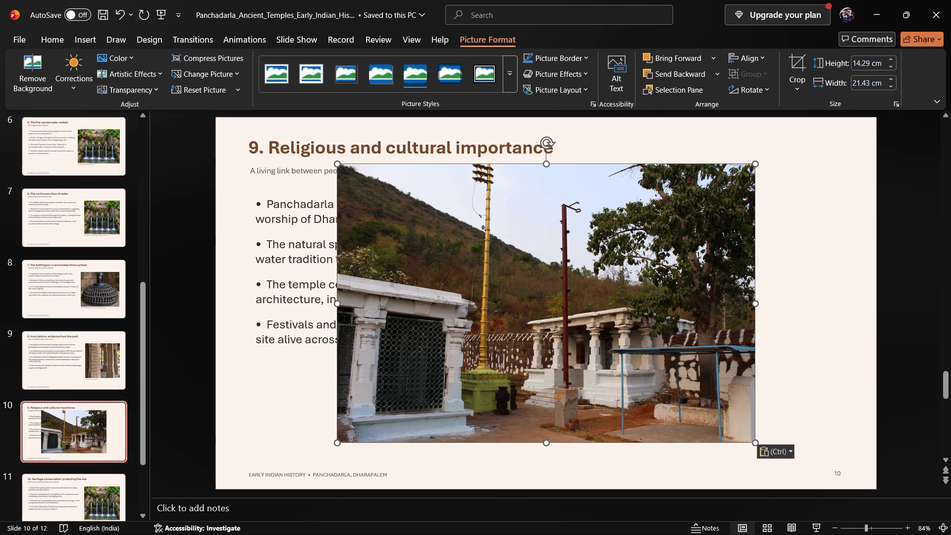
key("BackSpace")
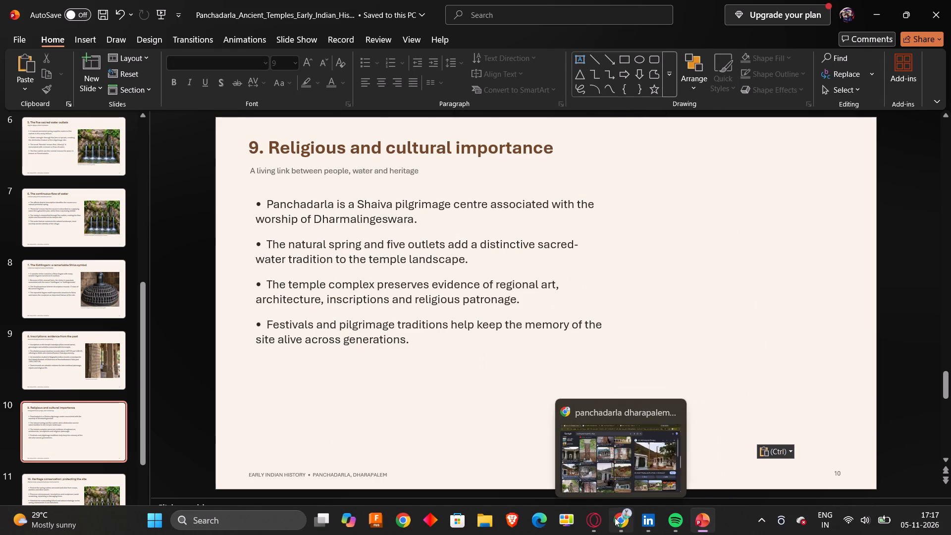
Back in Chrome, examine the rest of the Panchadarla Dharapalem image results for a more suitable temple photo.
left_click(615, 518)
scroll(534, 341, "down", 5)
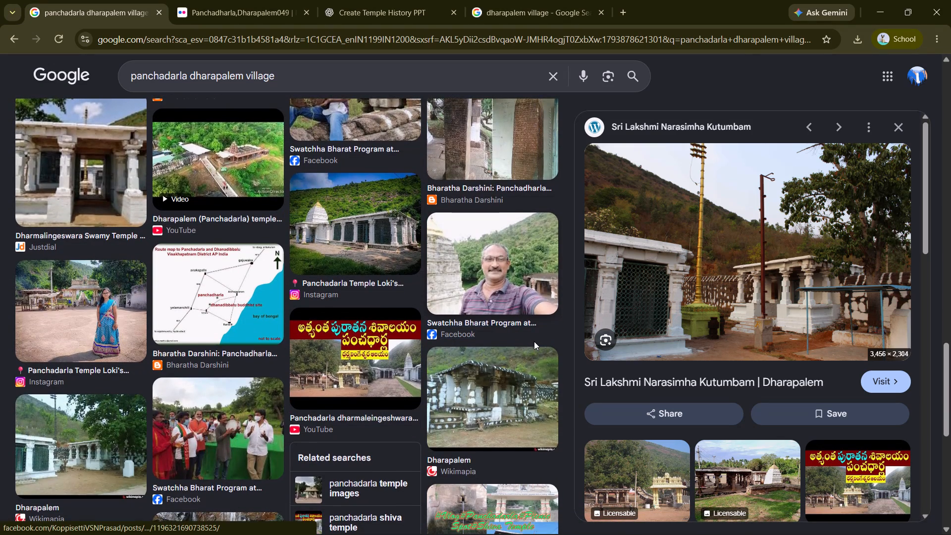
scroll(534, 341, "down", 4)
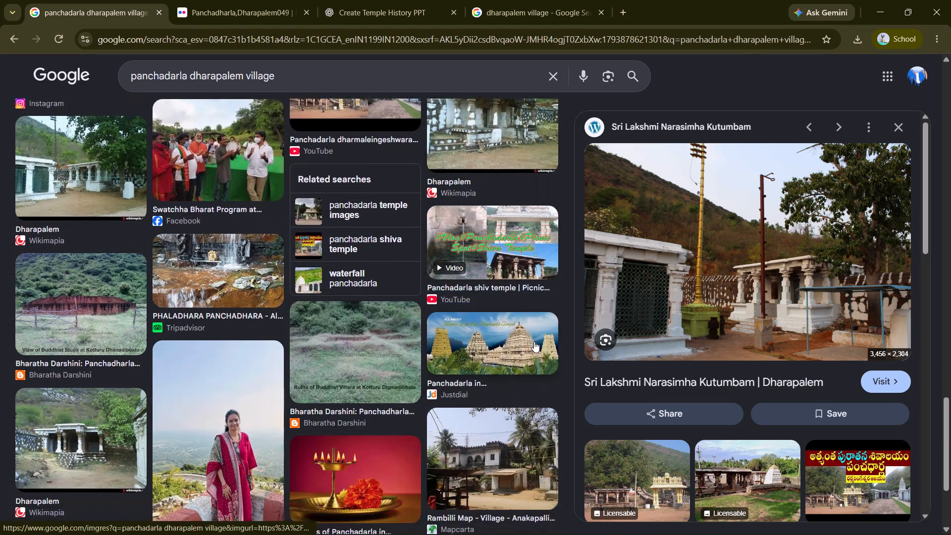
scroll(534, 341, "down", 2)
scroll(534, 341, "up", 7)
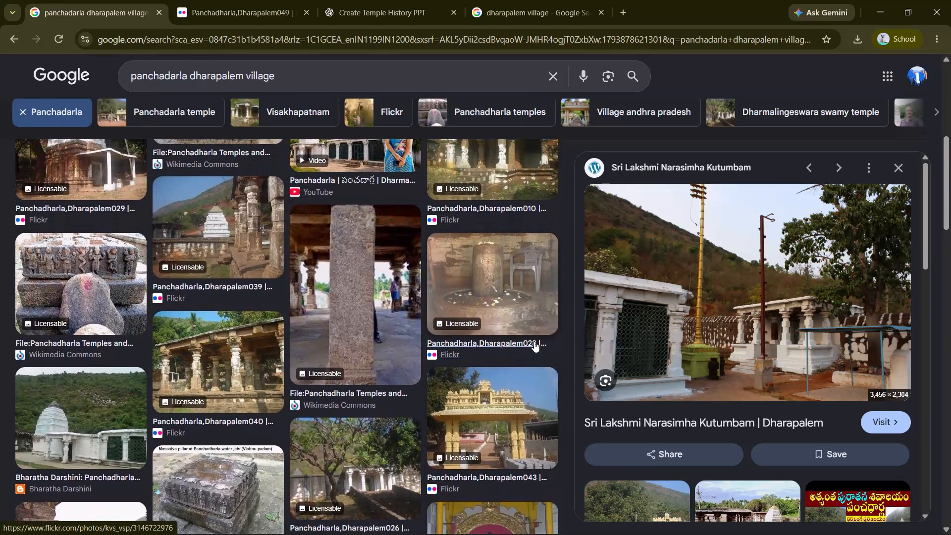
scroll(534, 341, "up", 4)
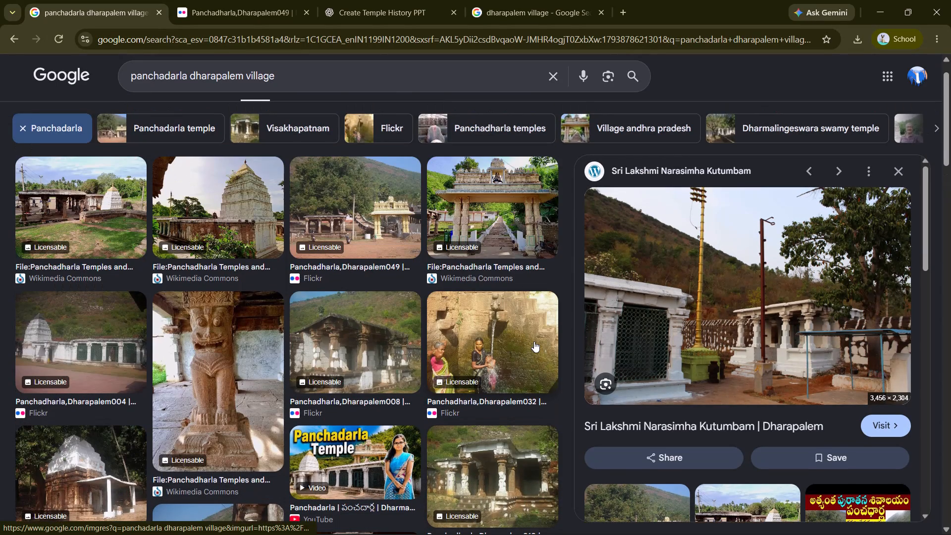
Search Google Images for "panchadarla dharapalem shiva linga village".
left_click(304, 72)
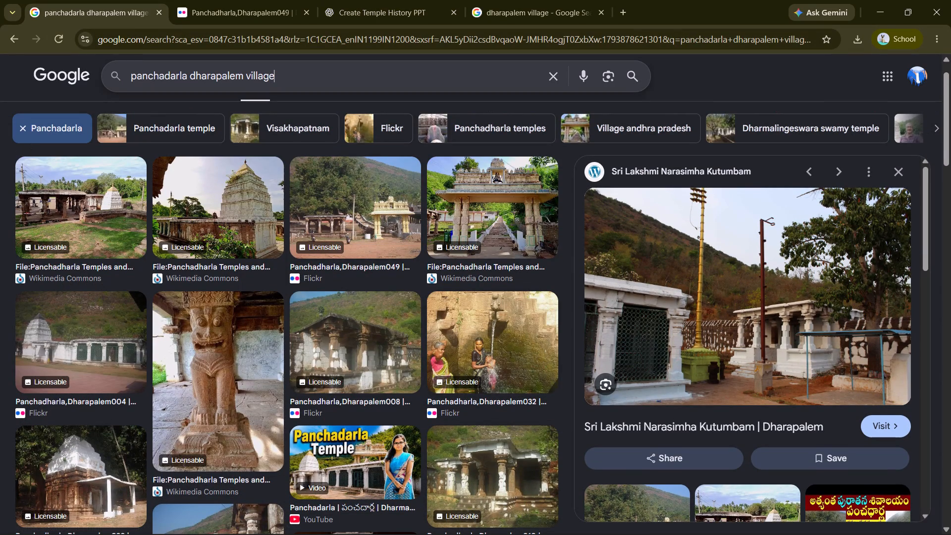
left_click(245, 75)
type("shiva")
key("space")
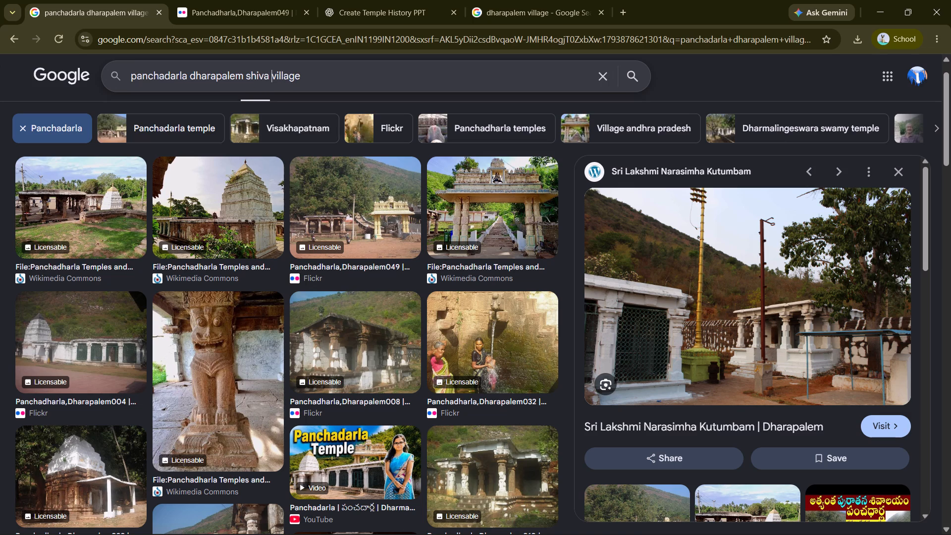
type("linga")
key("space")
key("Return")
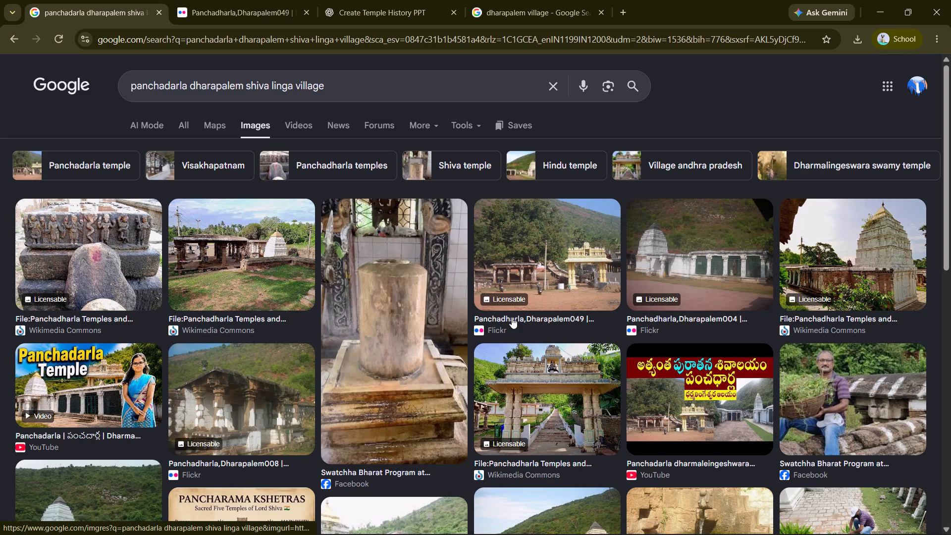
Examine the Shiva linga image results, including the Instagram inner-shrine photo and its related images, for a suitable worship picture.
scroll(387, 317, "down", 1)
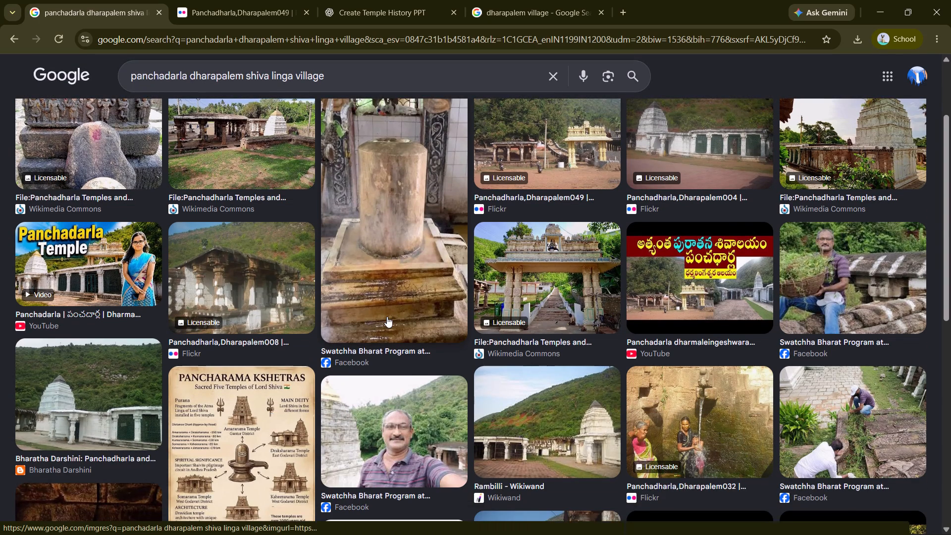
scroll(387, 317, "down", 3)
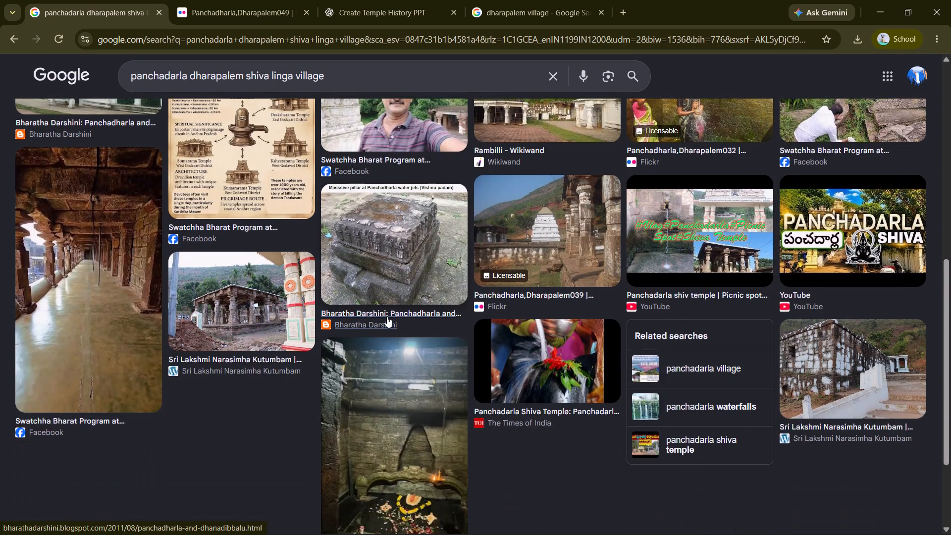
scroll(387, 317, "up", 3)
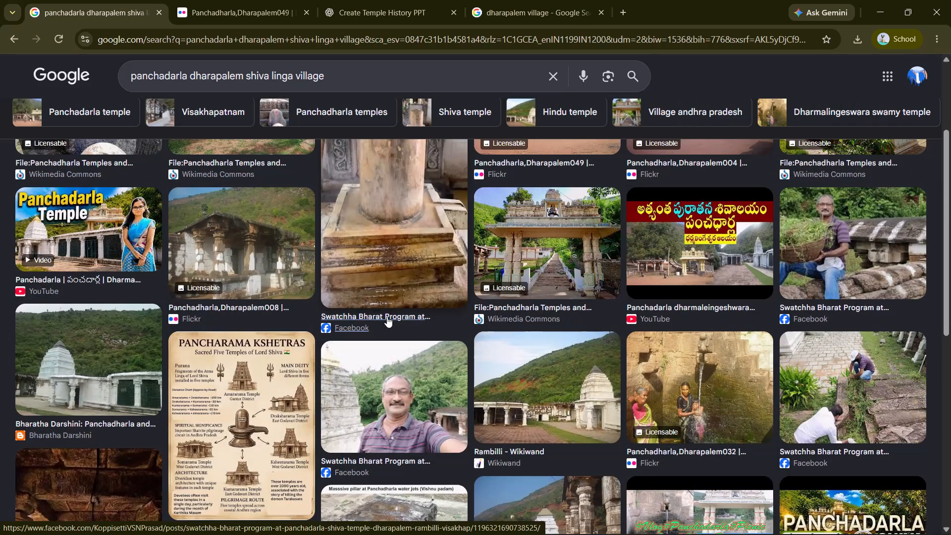
scroll(387, 317, "down", 5)
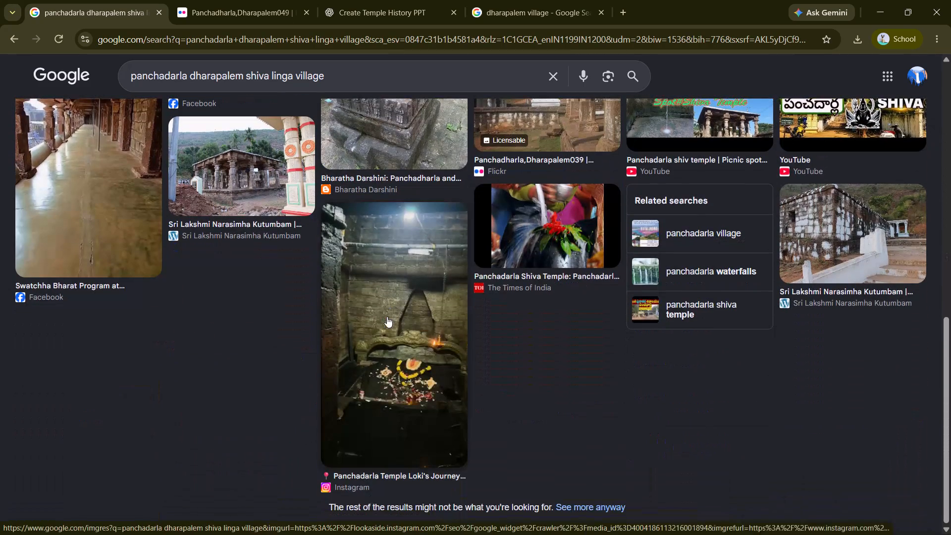
left_click(387, 317)
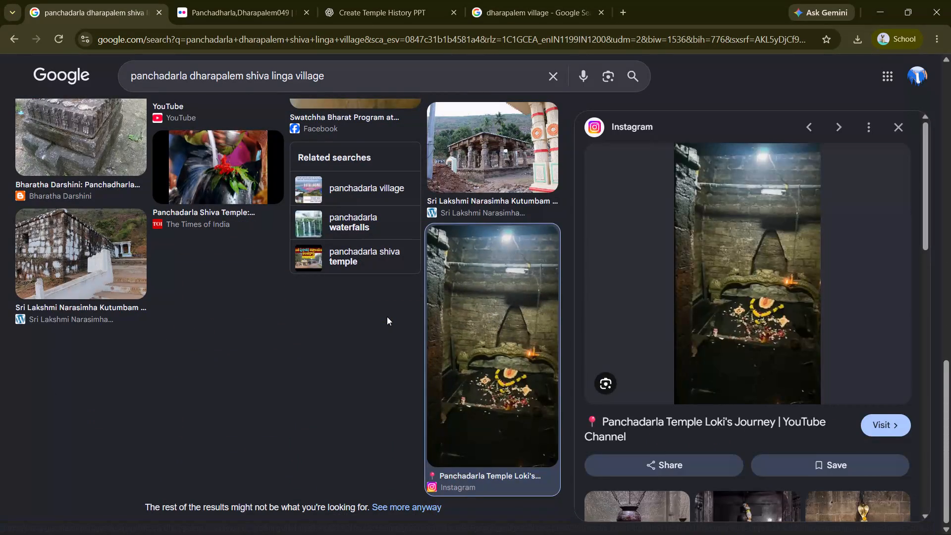
scroll(760, 268, "down", 2)
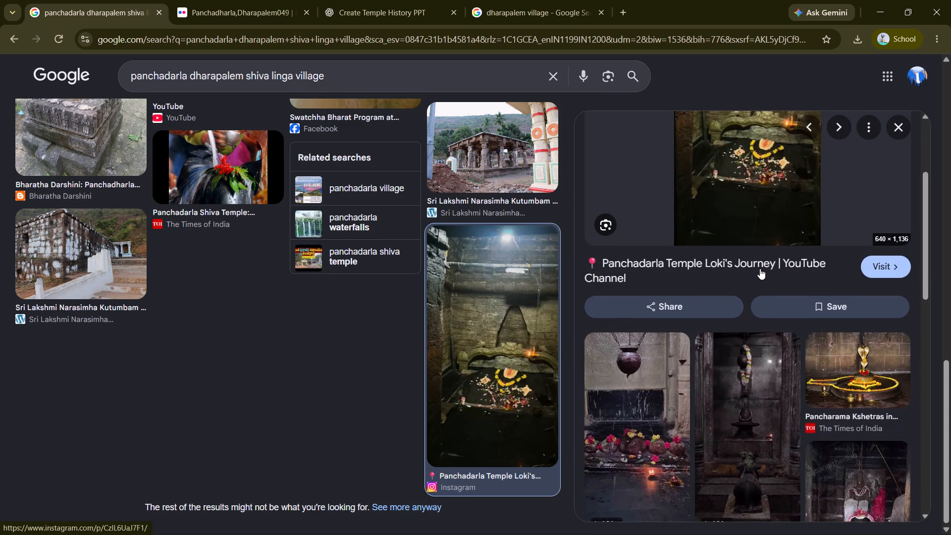
scroll(760, 268, "down", 1)
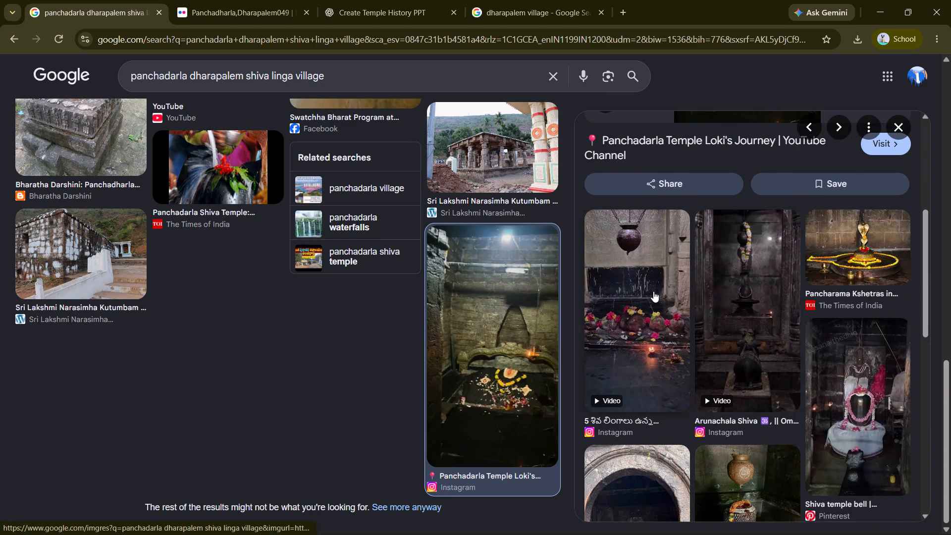
scroll(653, 291, "down", 1)
left_click(642, 242)
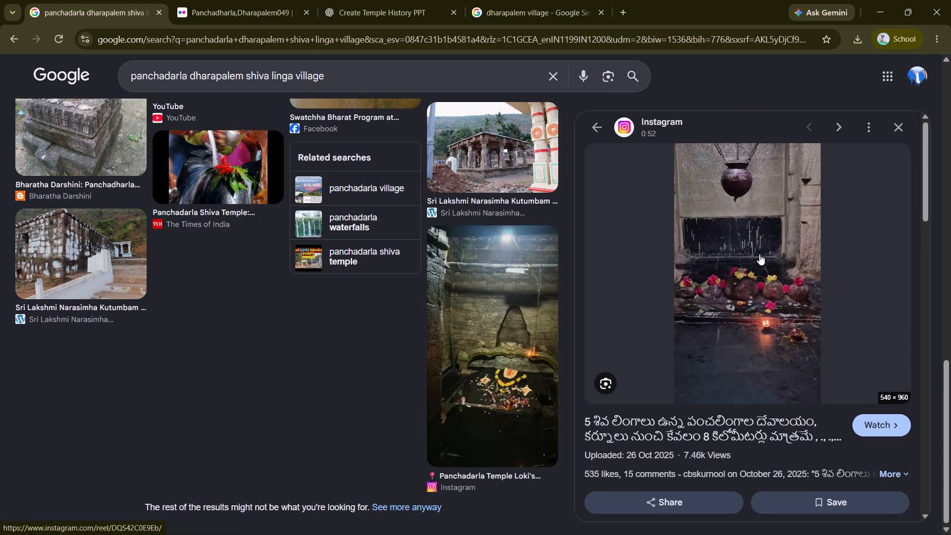
left_click(902, 129)
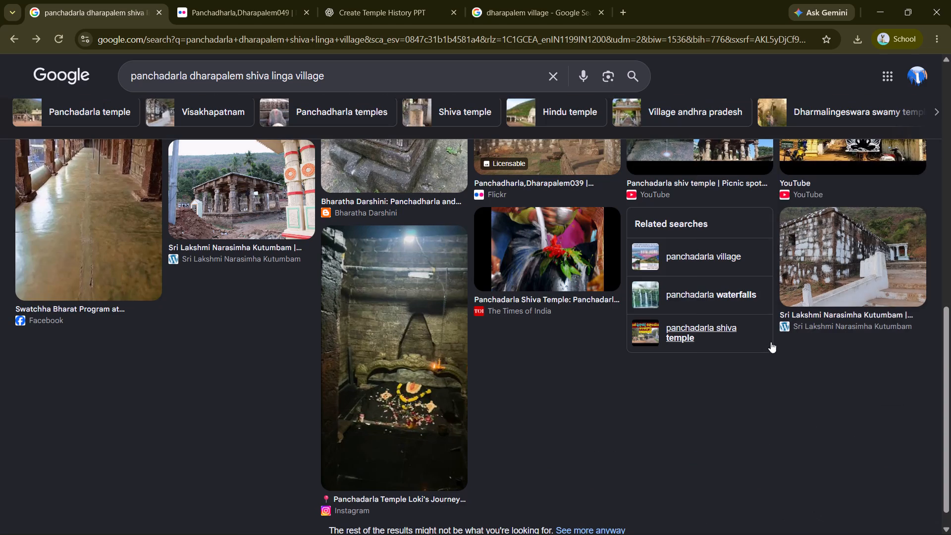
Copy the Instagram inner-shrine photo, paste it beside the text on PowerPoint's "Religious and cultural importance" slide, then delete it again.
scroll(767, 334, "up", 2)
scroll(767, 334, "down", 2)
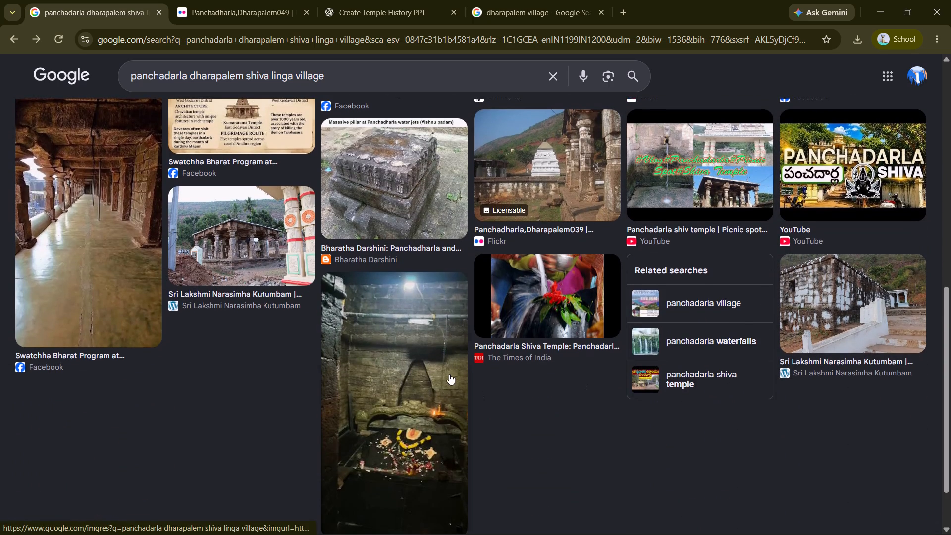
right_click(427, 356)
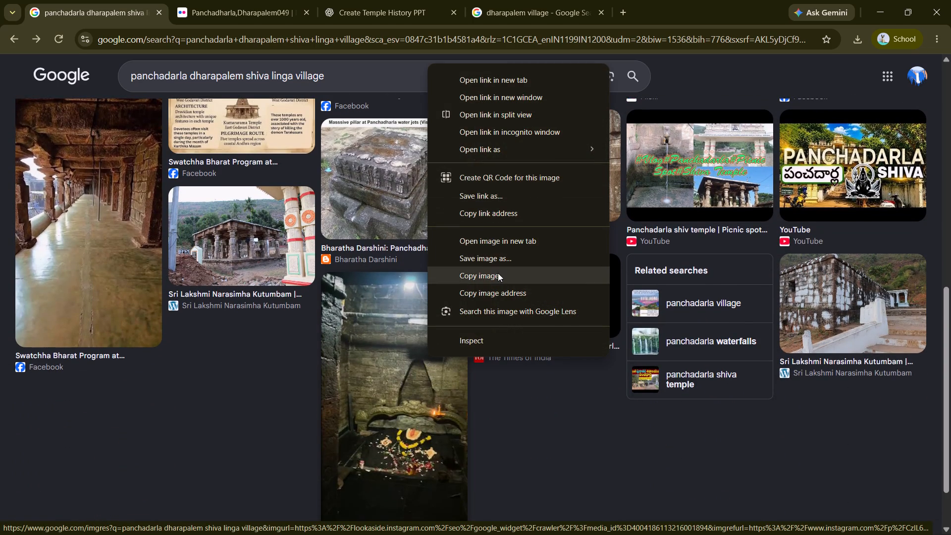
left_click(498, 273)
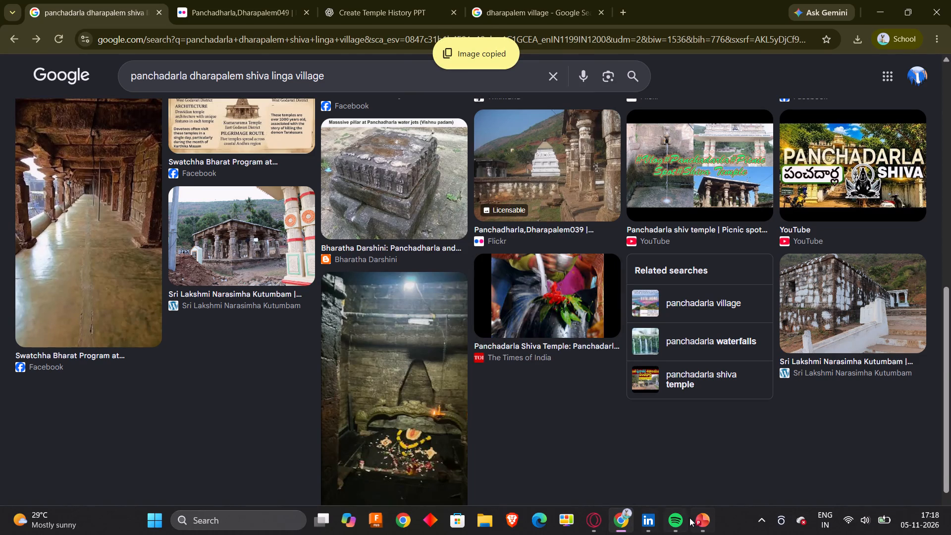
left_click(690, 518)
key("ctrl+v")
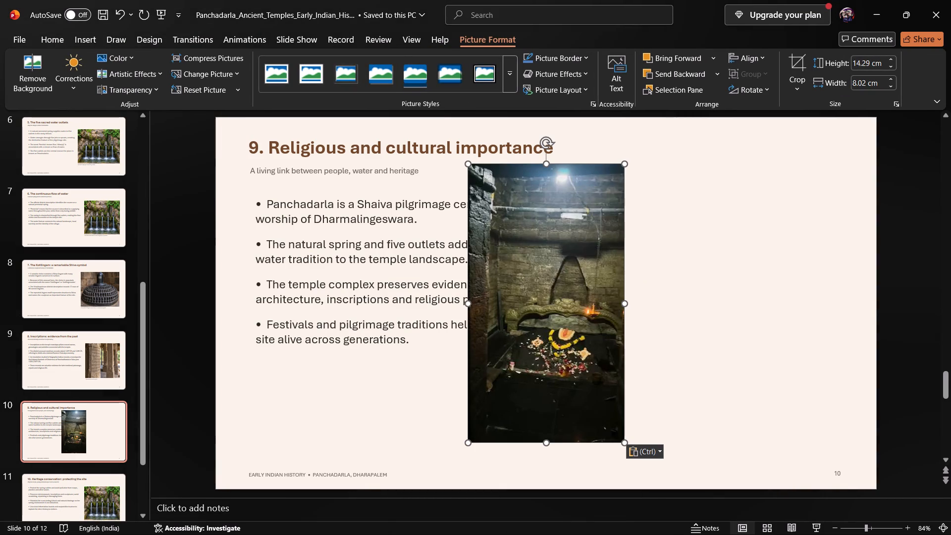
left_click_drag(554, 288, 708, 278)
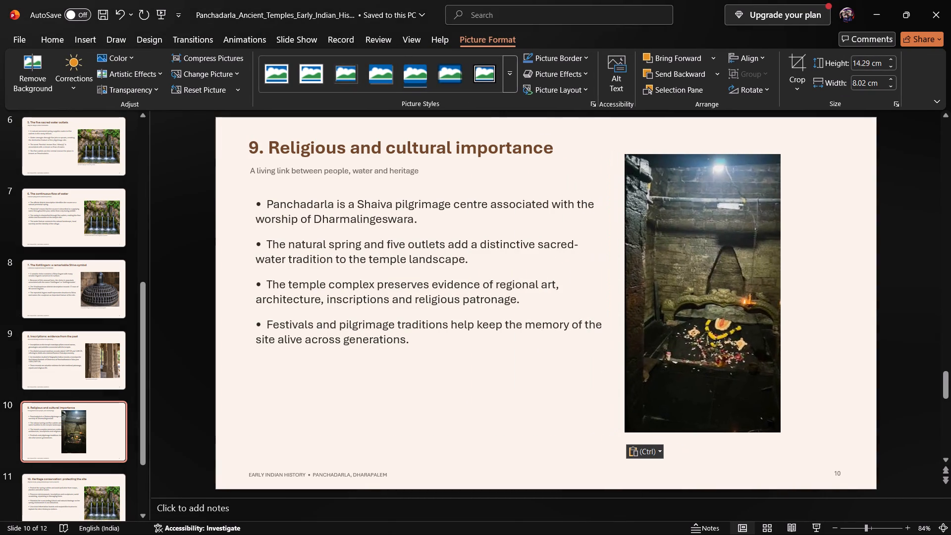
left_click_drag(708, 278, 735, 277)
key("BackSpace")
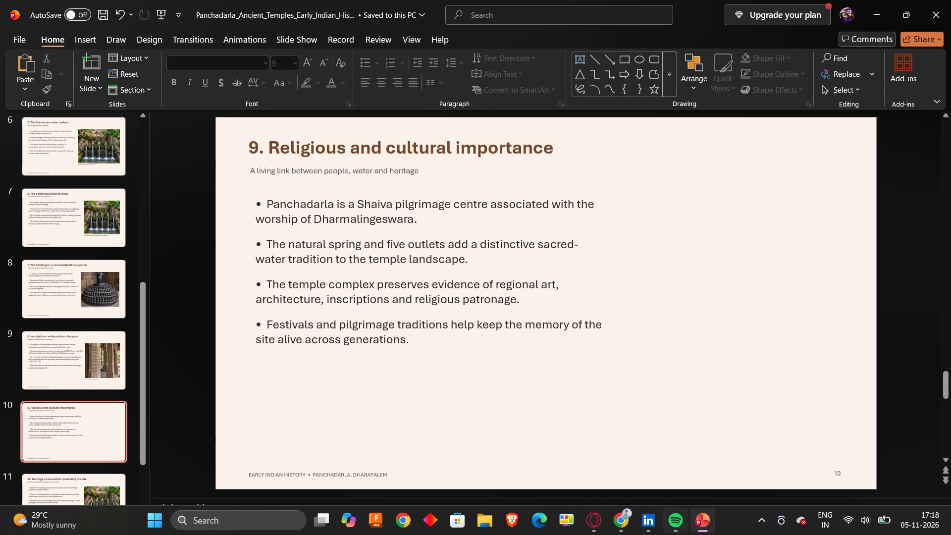
Back in Chrome, look through the Shiva linga image results again for another picture candidate.
left_click(624, 527)
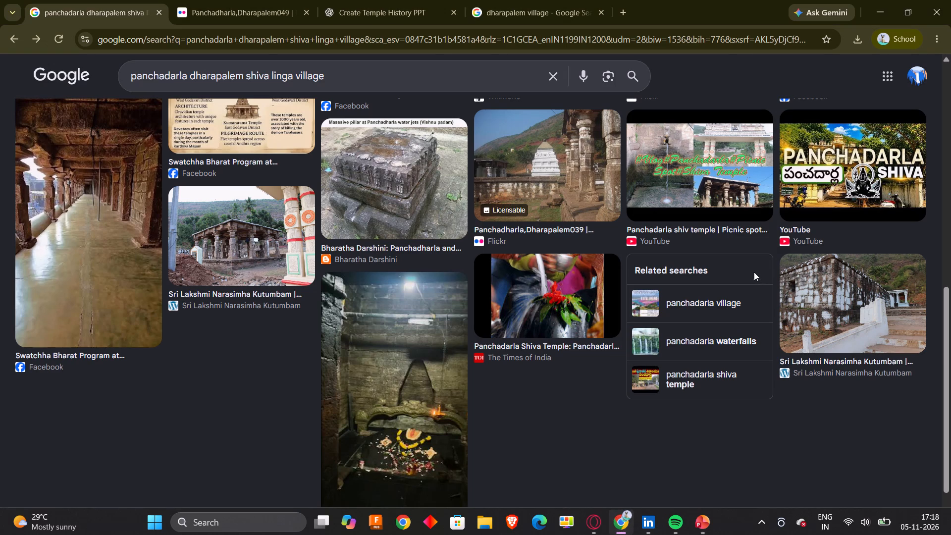
scroll(732, 265, "up", 4)
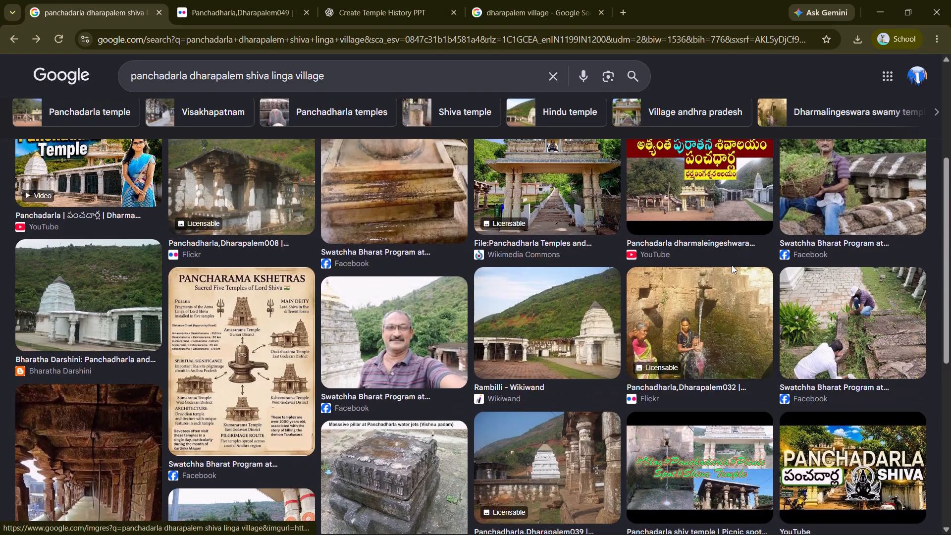
scroll(732, 265, "up", 5)
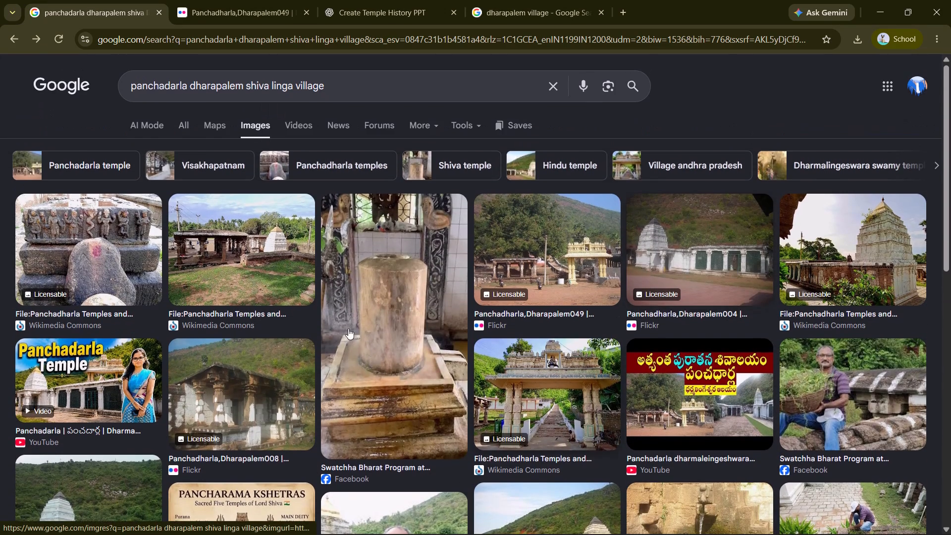
scroll(348, 328, "down", 6)
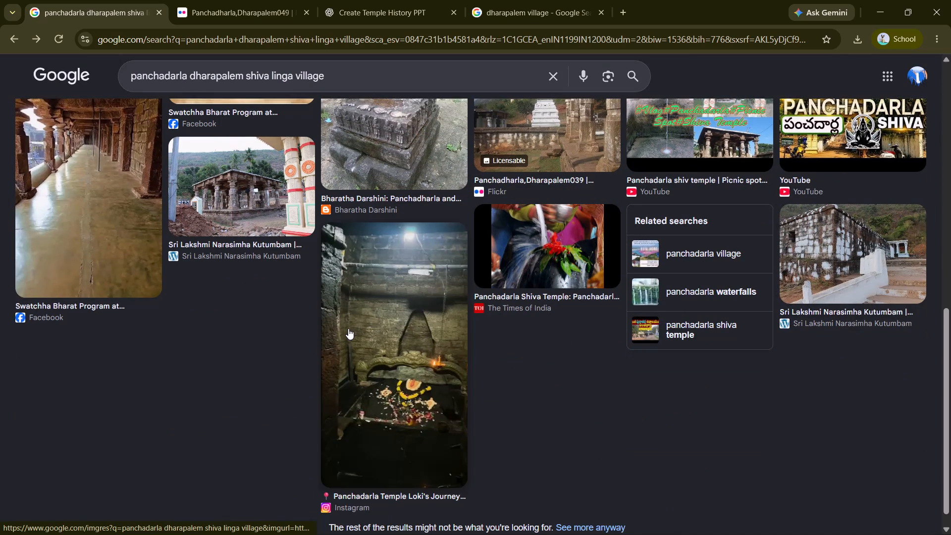
scroll(348, 328, "down", 1)
scroll(666, 284, "up", 2)
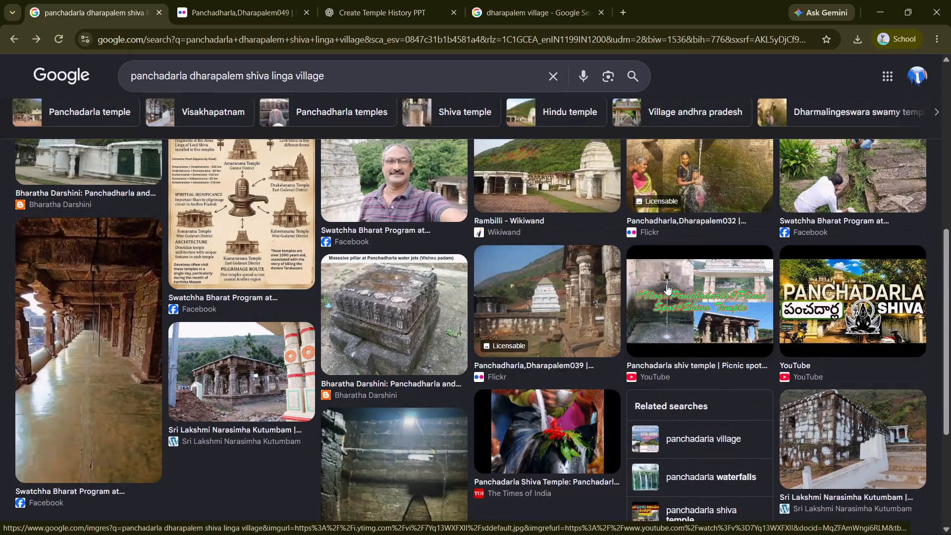
scroll(666, 284, "up", 5)
Preview the Facebook stone linga photo with its related images, and the Times of India Panchadarla Shiva Temple photo.
left_click(460, 307)
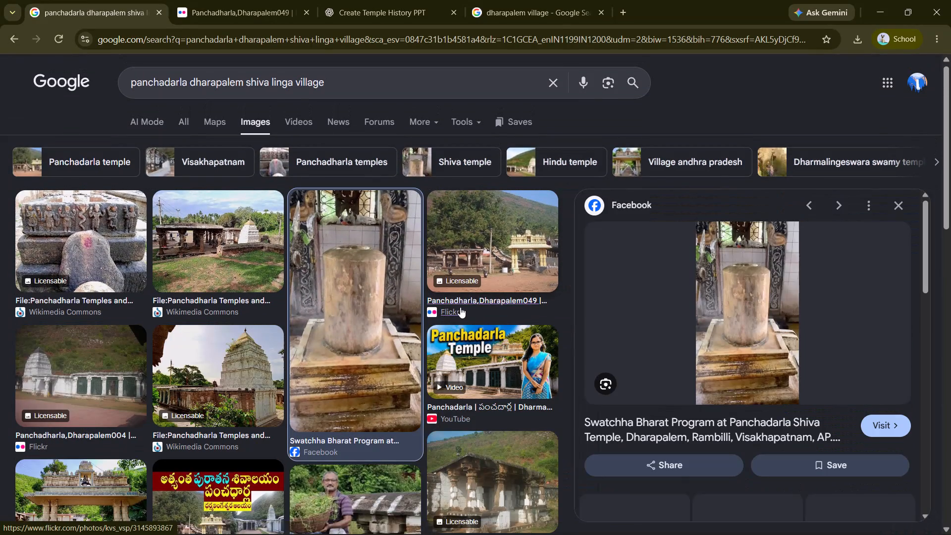
scroll(628, 321, "down", 6)
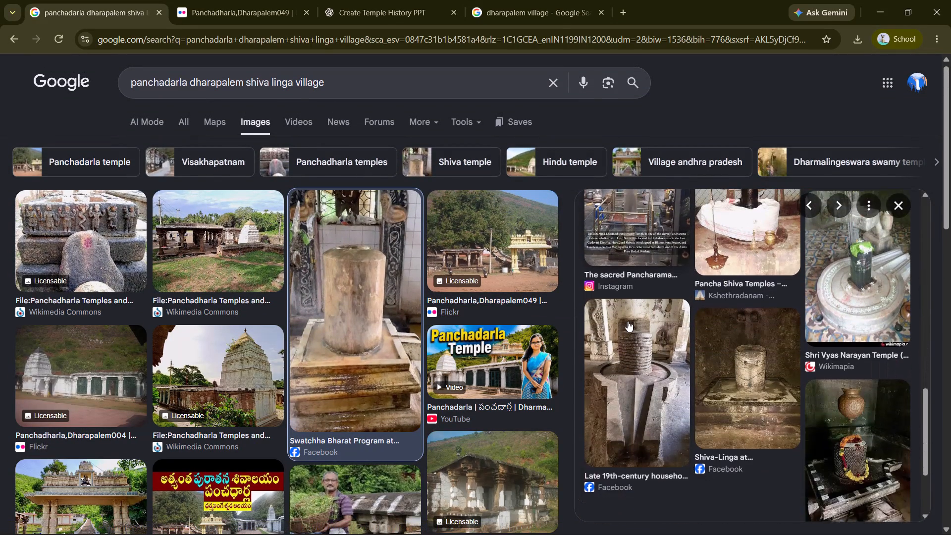
scroll(327, 379, "down", 5)
scroll(327, 379, "up", 1)
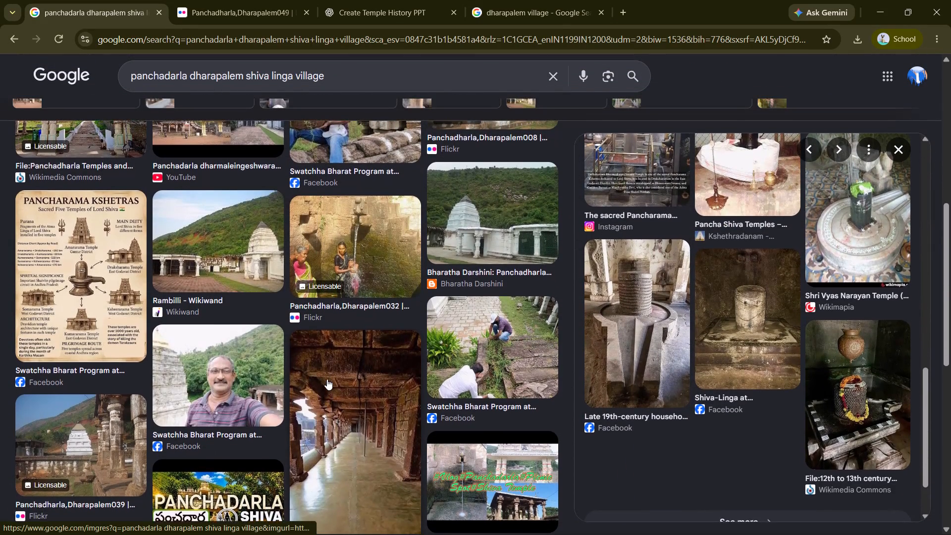
scroll(327, 379, "down", 3)
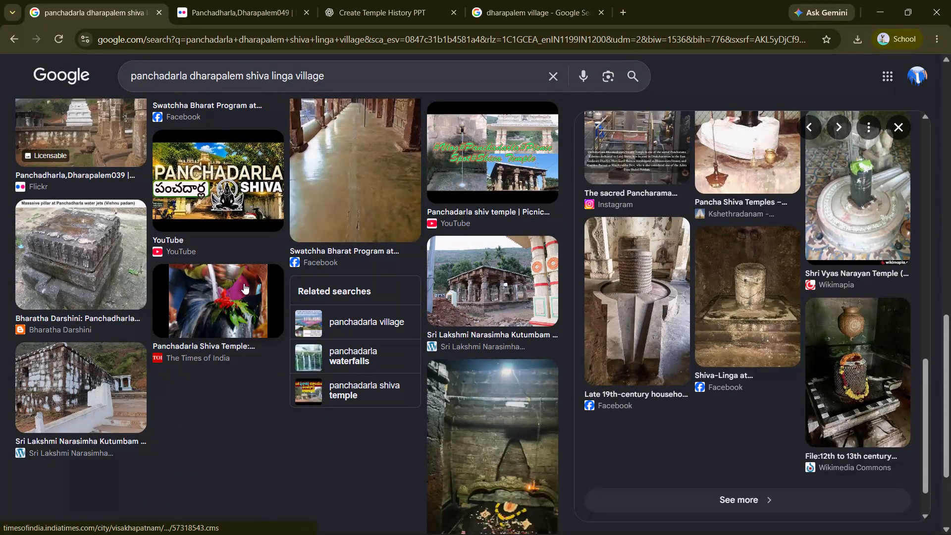
left_click(244, 283)
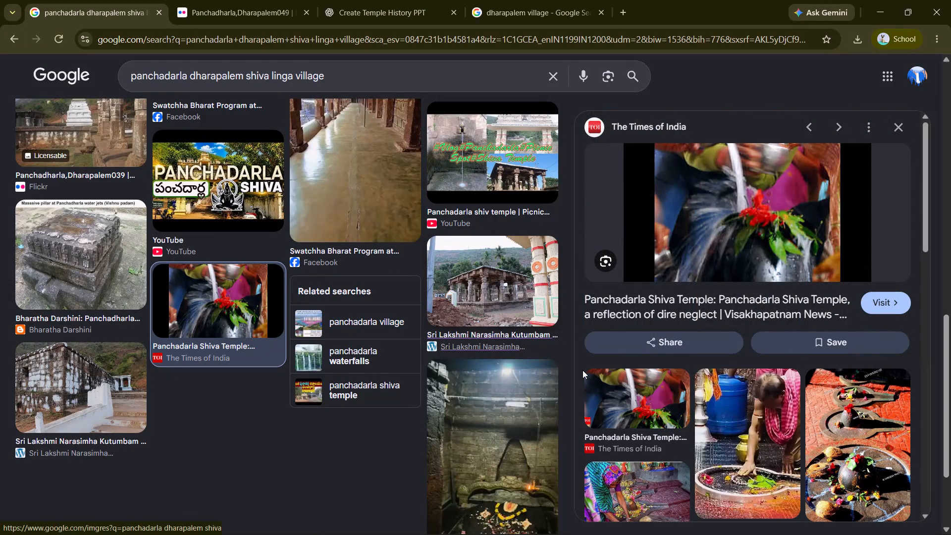
scroll(479, 320, "up", 2)
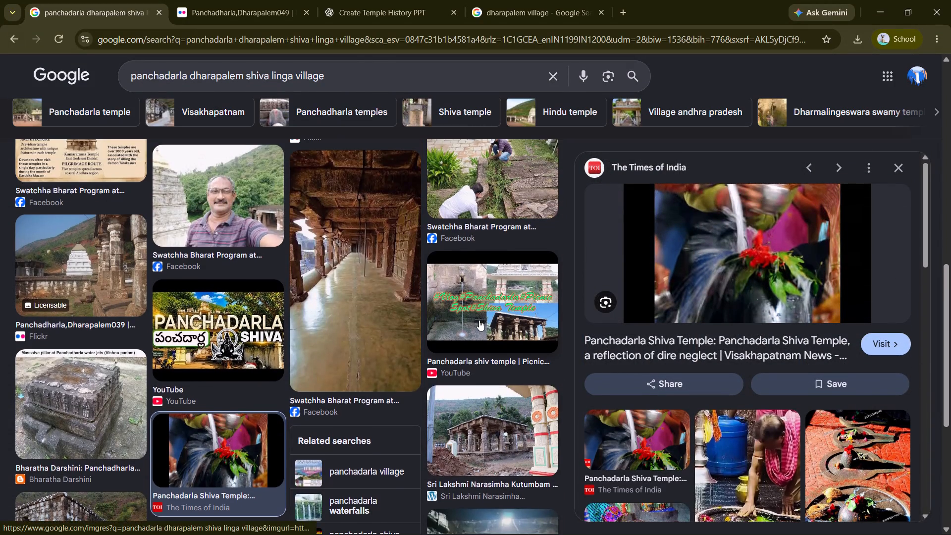
Look through the Shiva linga image results again, previewing the Wikimedia Commons temple photo and the Instagram inner-shrine photo's related images.
scroll(479, 320, "up", 2)
scroll(469, 371, "up", 3)
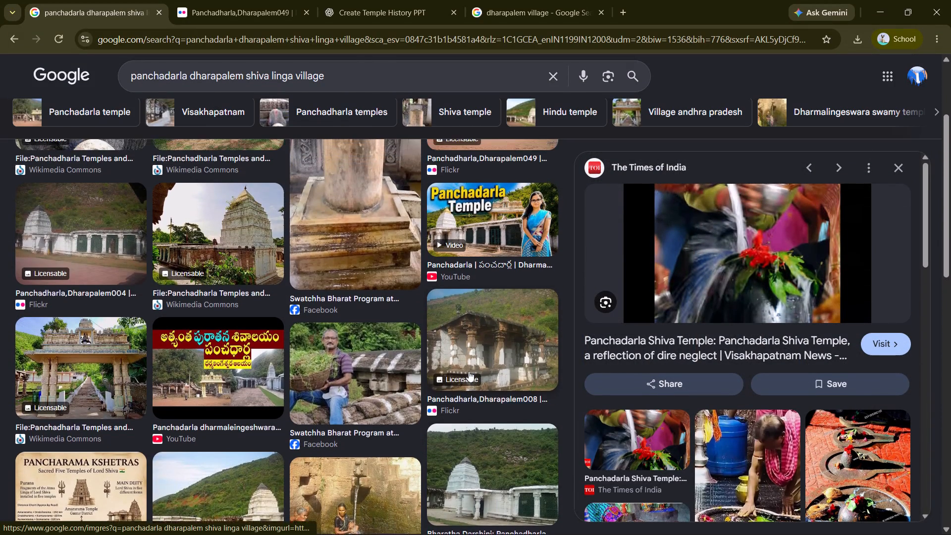
scroll(469, 371, "up", 2)
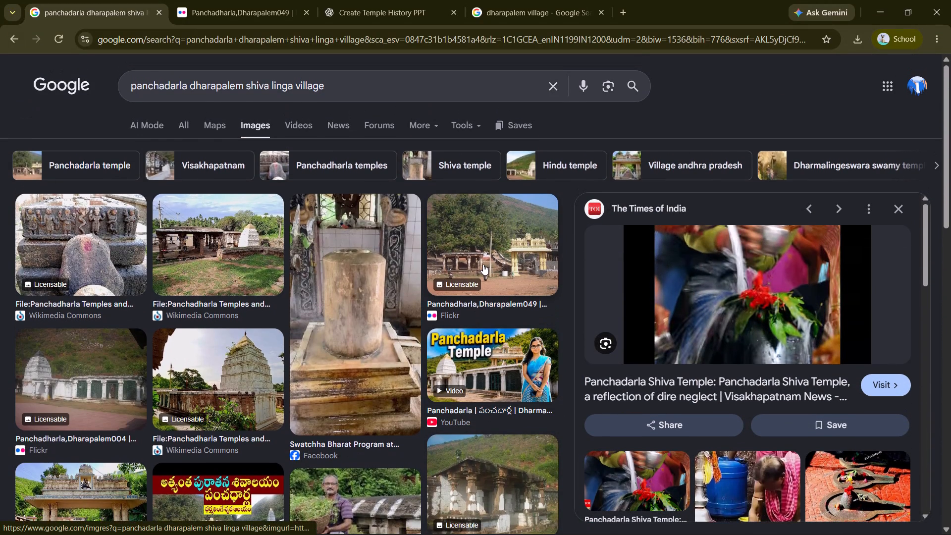
left_click(200, 230)
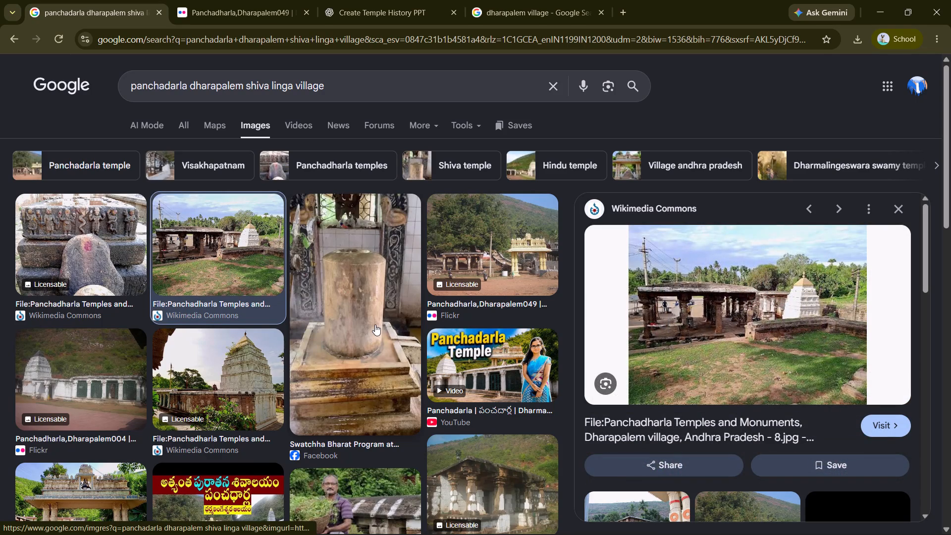
scroll(364, 371, "down", 4)
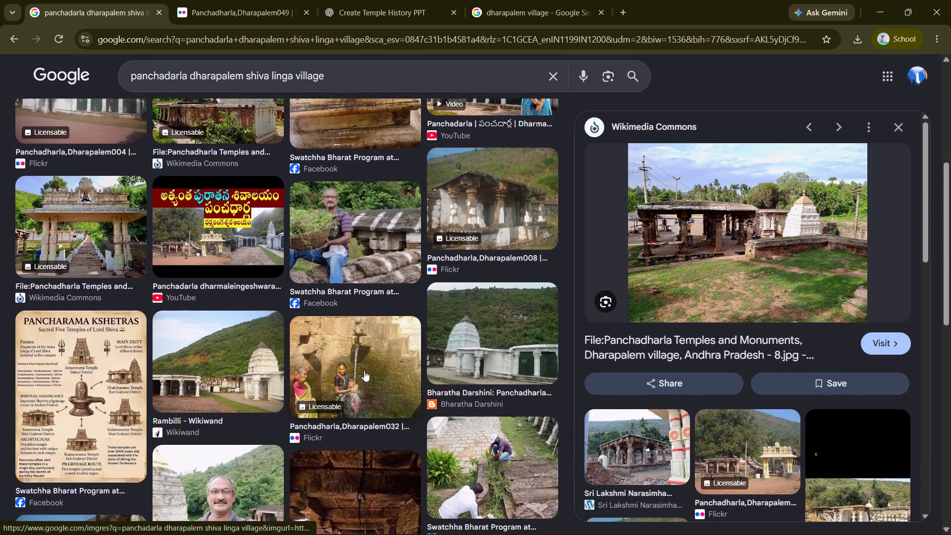
scroll(328, 378, "down", 5)
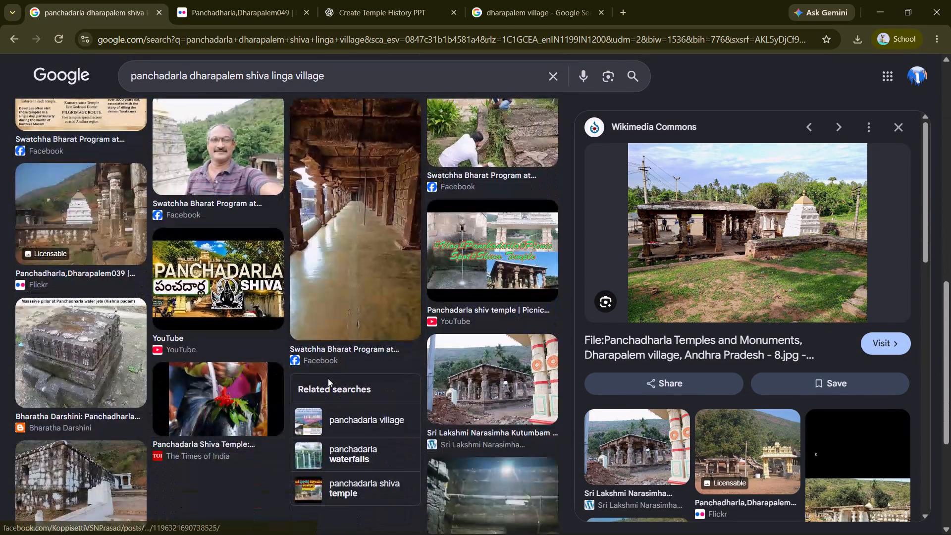
scroll(328, 378, "down", 3)
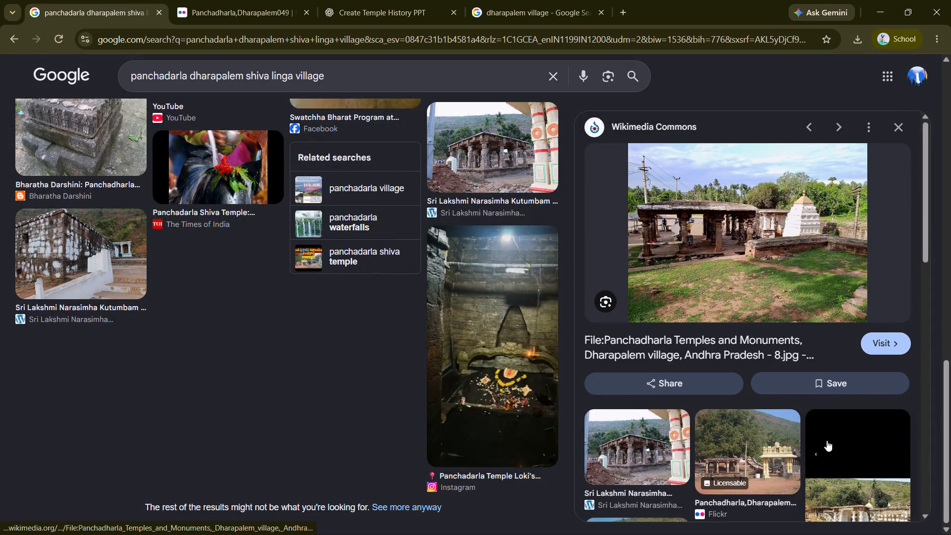
left_click(520, 330)
scroll(818, 324, "down", 2)
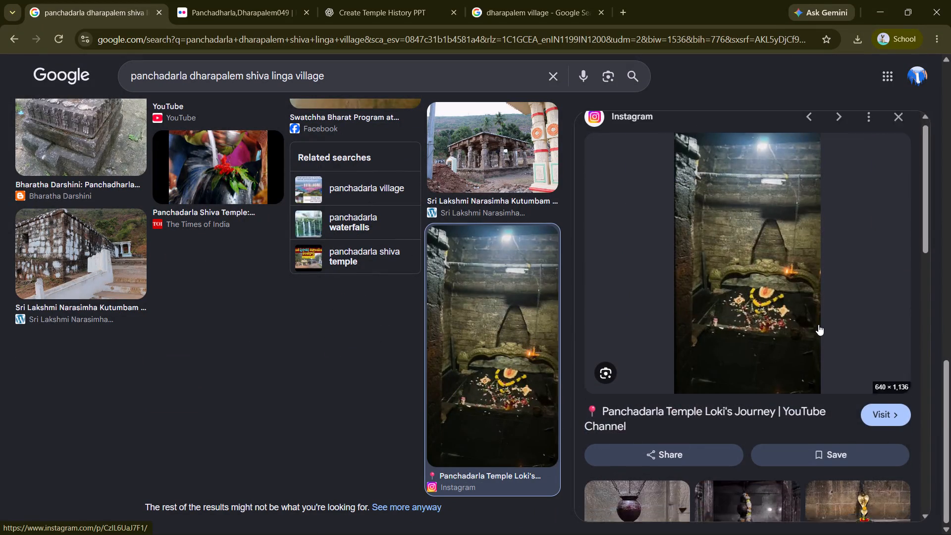
scroll(818, 324, "down", 2)
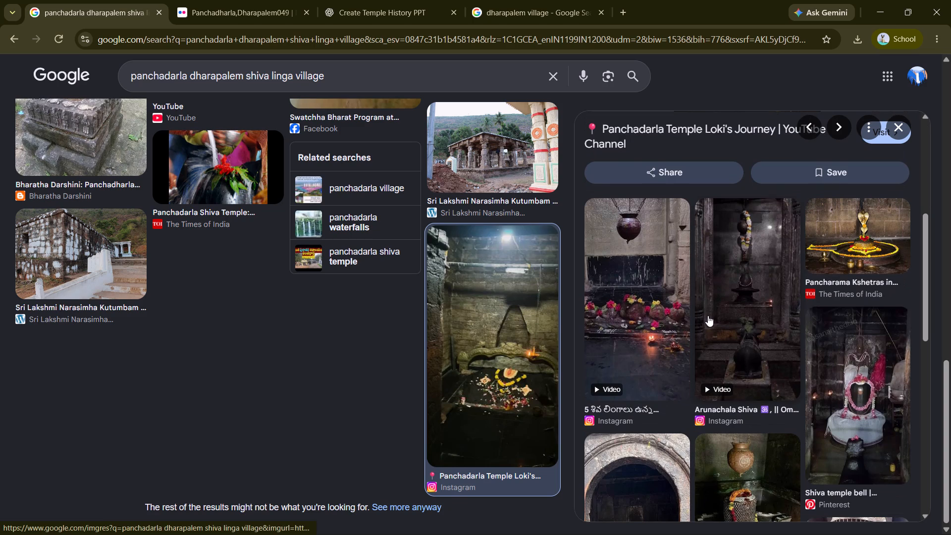
Copy the related Instagram image of five flower-decked lingas and place it beside the text on PowerPoint's "Religious and cultural importance" slide.
left_click(654, 318)
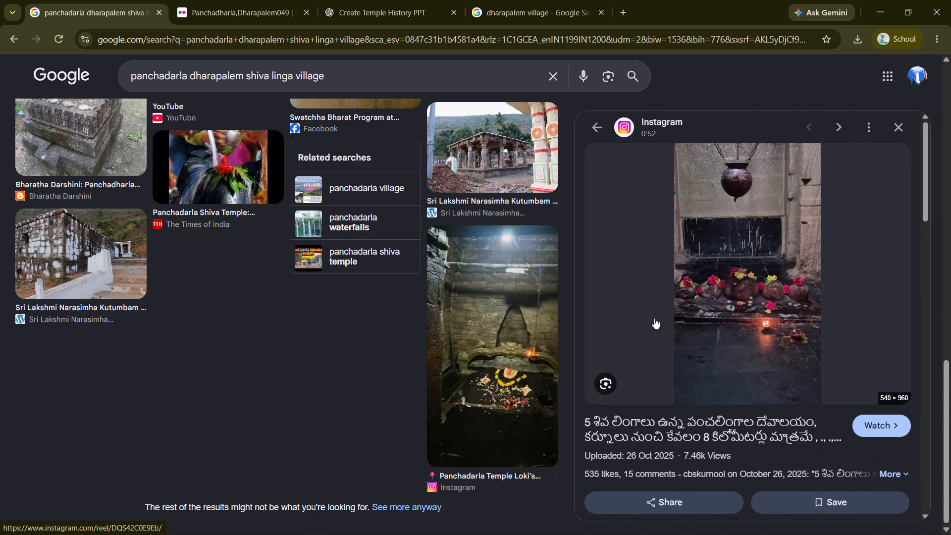
right_click(774, 311)
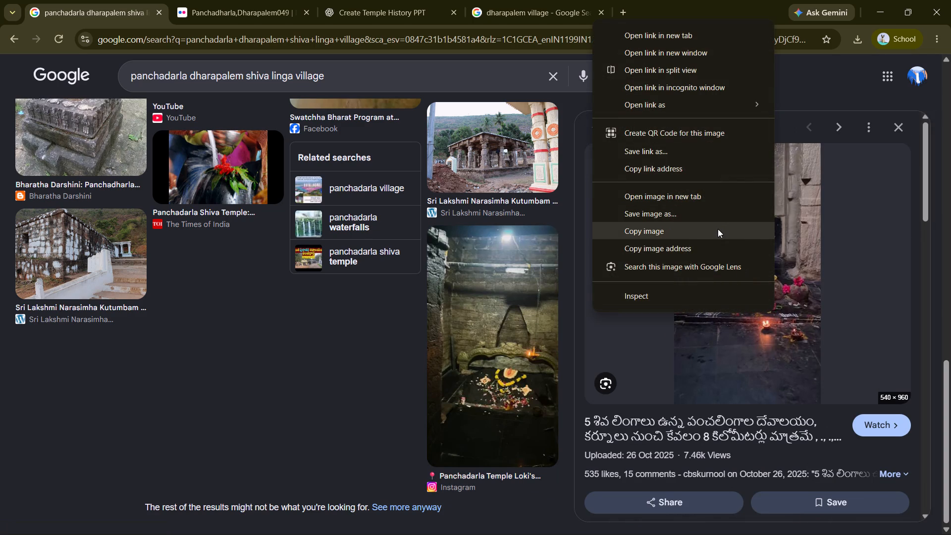
left_click(718, 229)
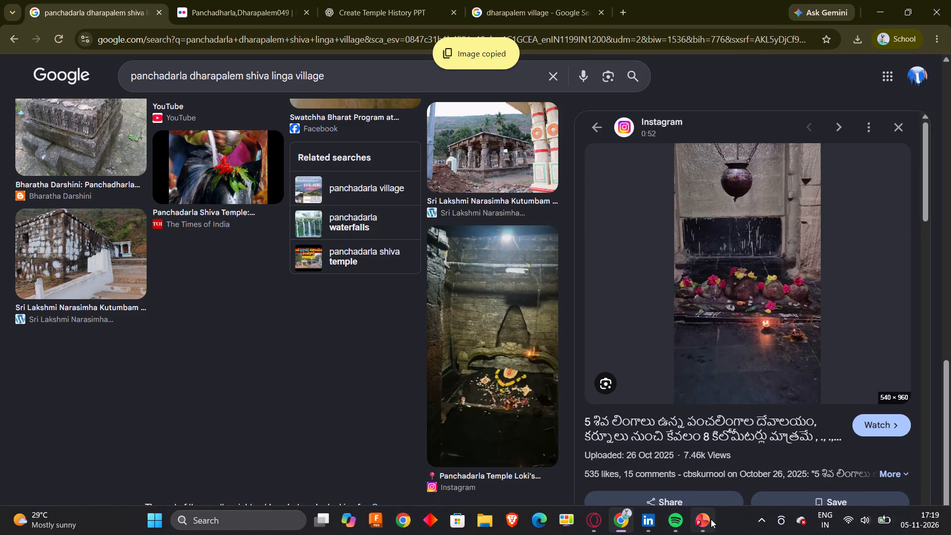
left_click(709, 518)
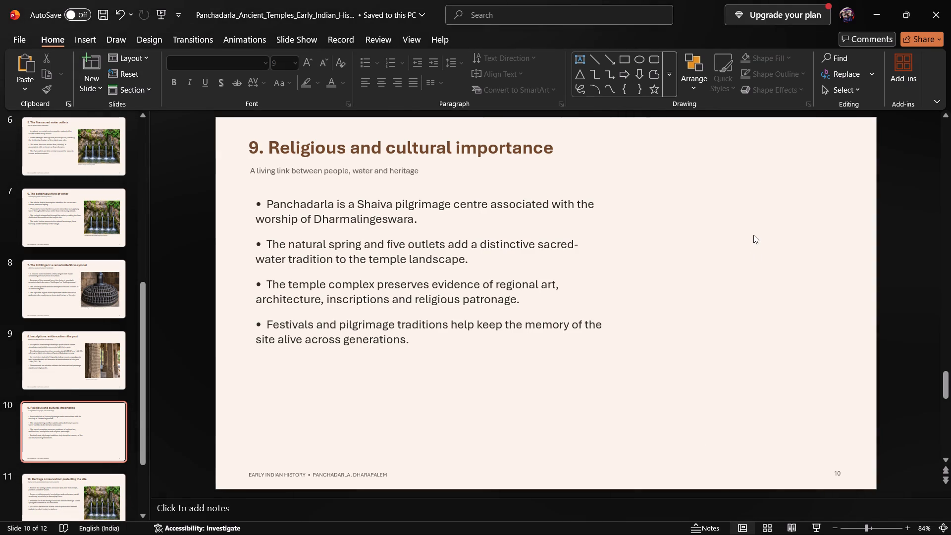
key("ctrl+v")
left_click_drag(551, 249, 674, 250)
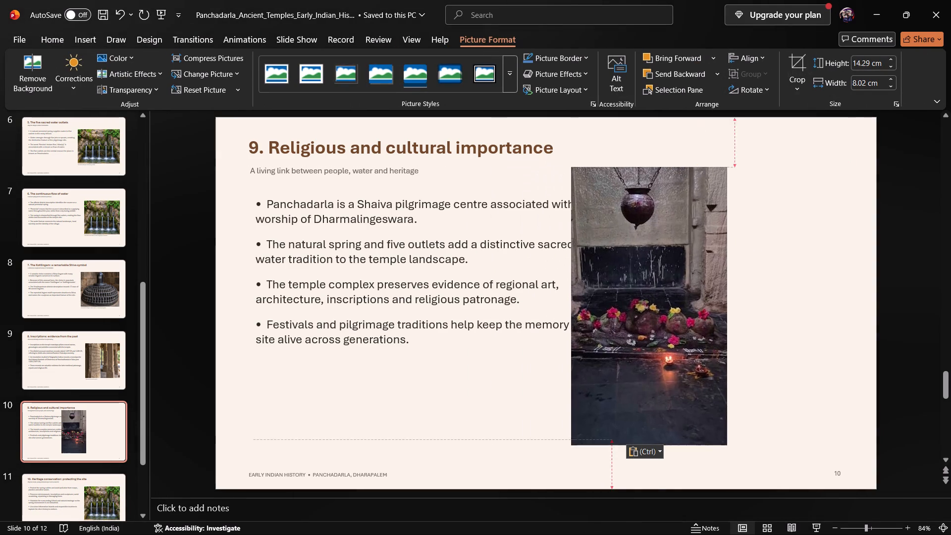
left_click_drag(674, 250, 749, 238)
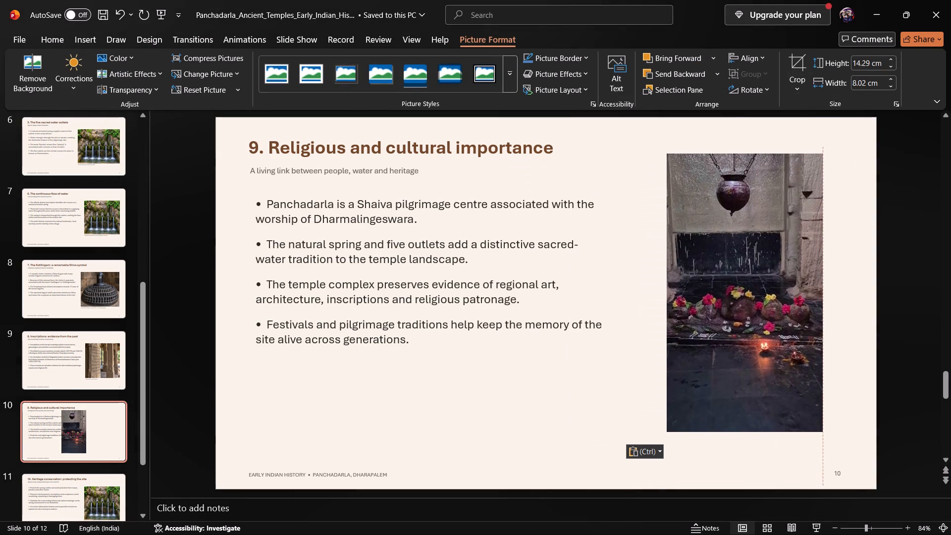
left_click_drag(749, 238, 749, 232)
left_click(626, 297)
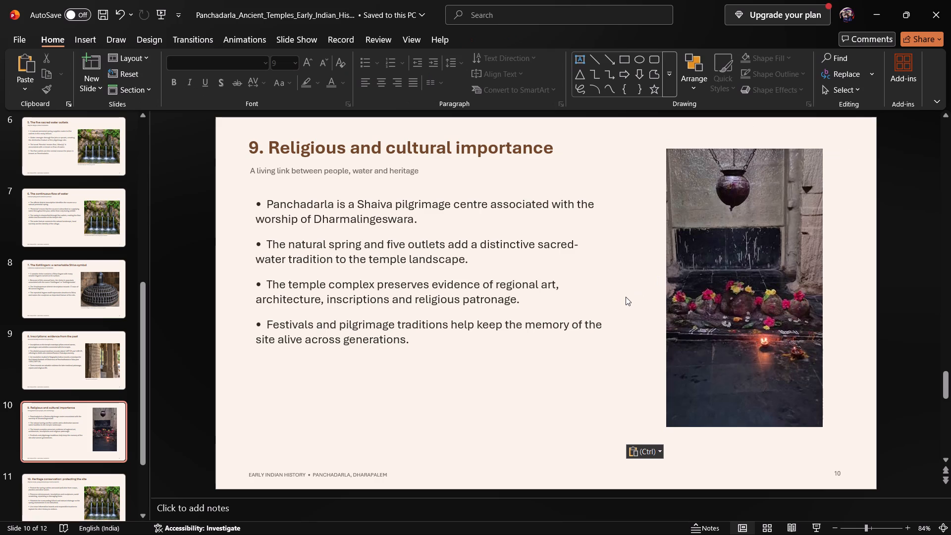
Open slide 9, "Inscriptions: evidence from the past", to review it.
left_click(37, 380)
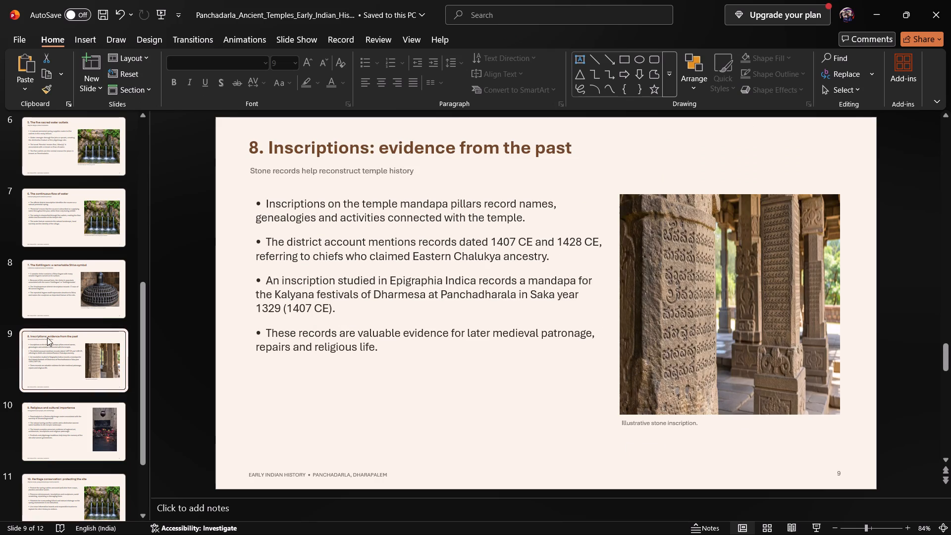
In PowerPoint, review the slides on the Kotilingam, the continuous flow of water and the five sacred water outlets.
left_click(70, 302)
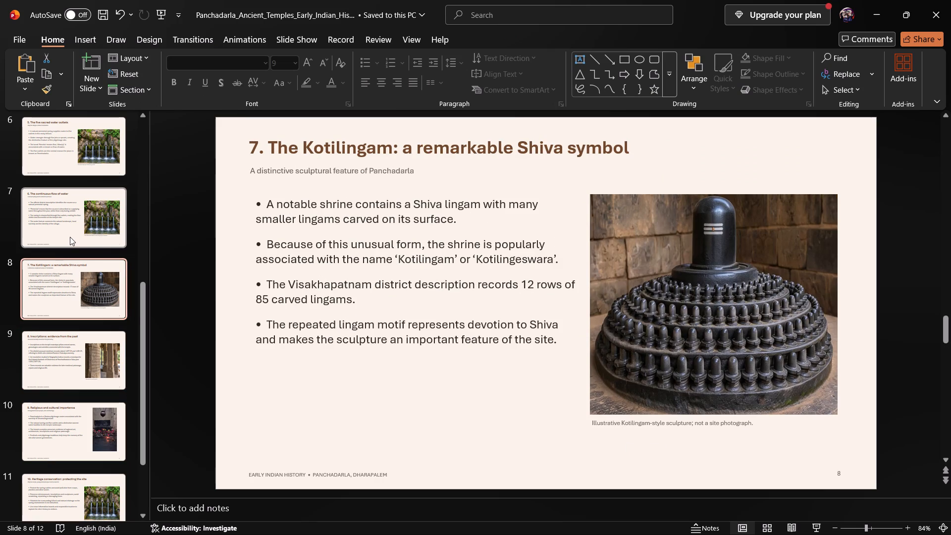
left_click(71, 230)
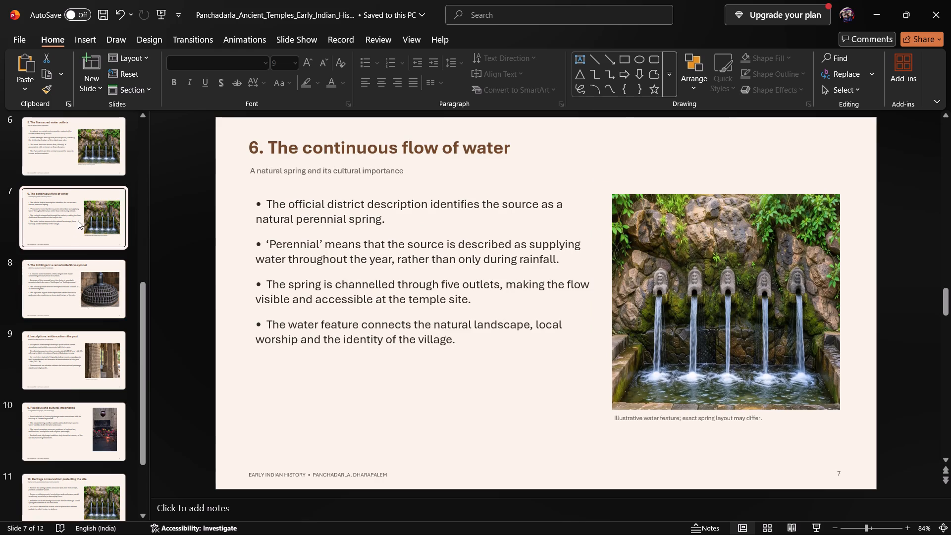
scroll(78, 220, "up", 1)
left_click_drag(78, 220, 76, 254)
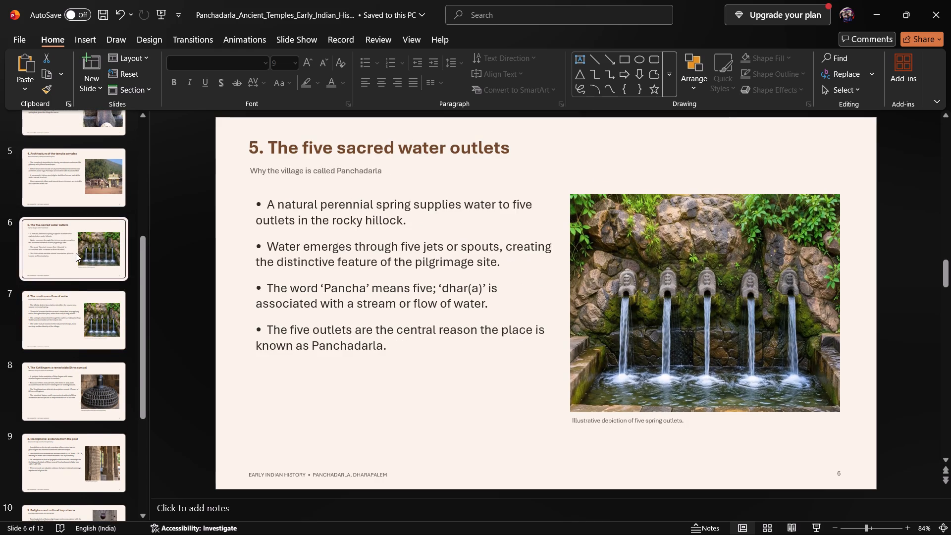
left_click(78, 301)
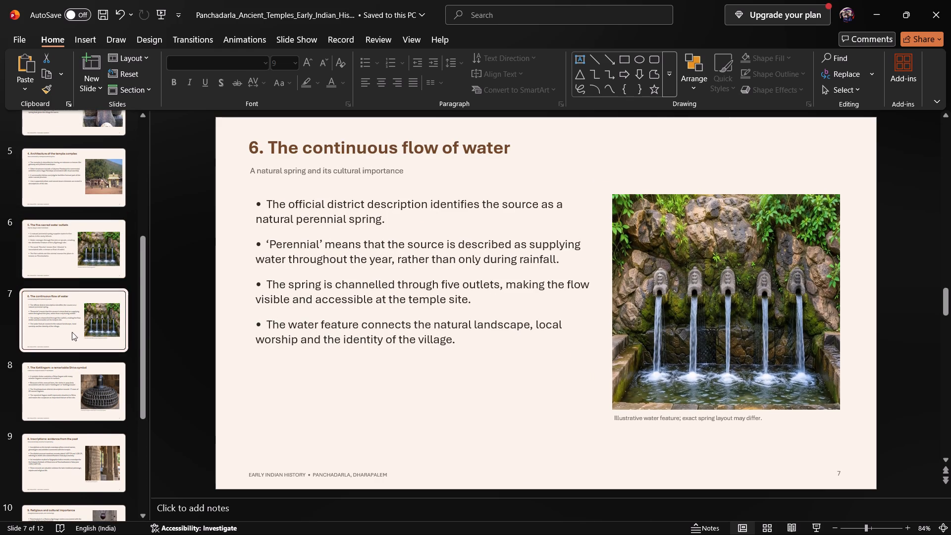
left_click(71, 382)
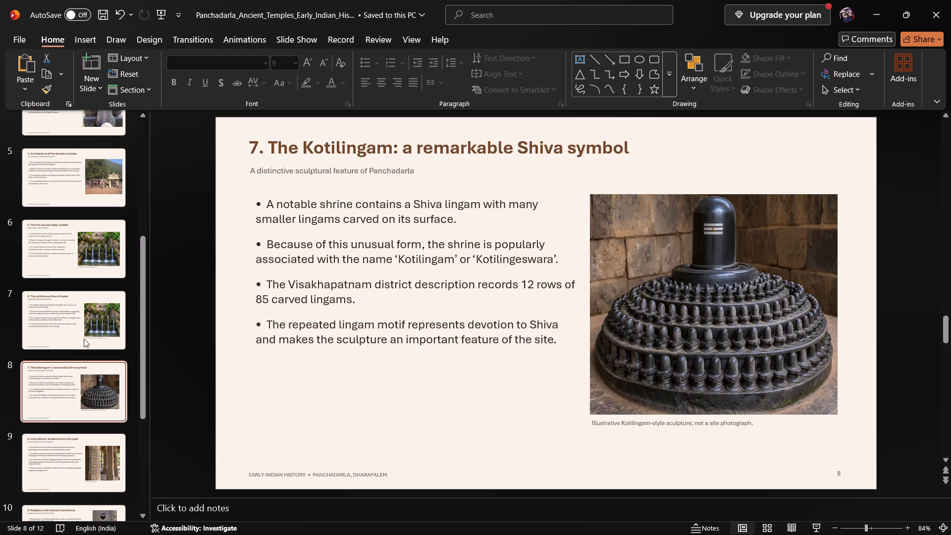
left_click(84, 339)
left_click(89, 233)
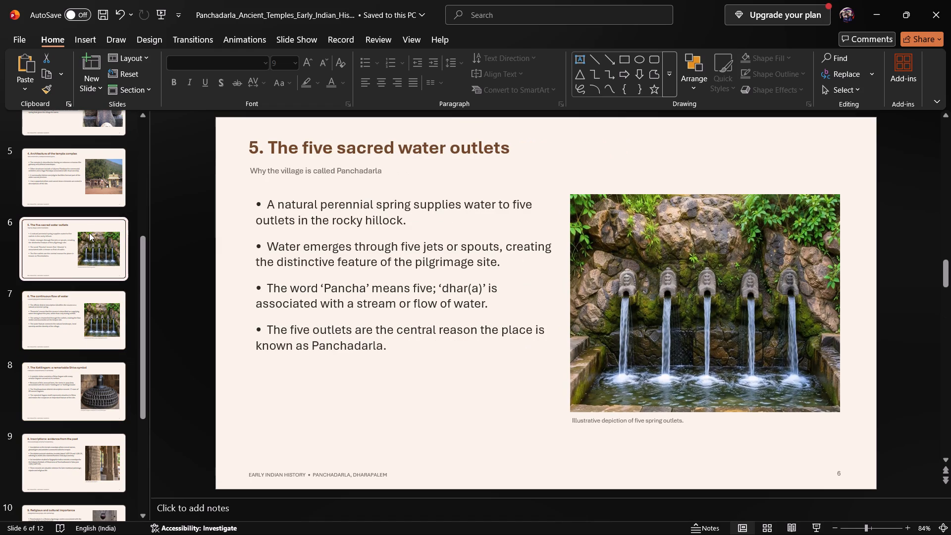
Move the slide "The continuous flow of water" ahead of "The five sacred water outlets", and open the latter slide.
left_click_drag(98, 310, 95, 260)
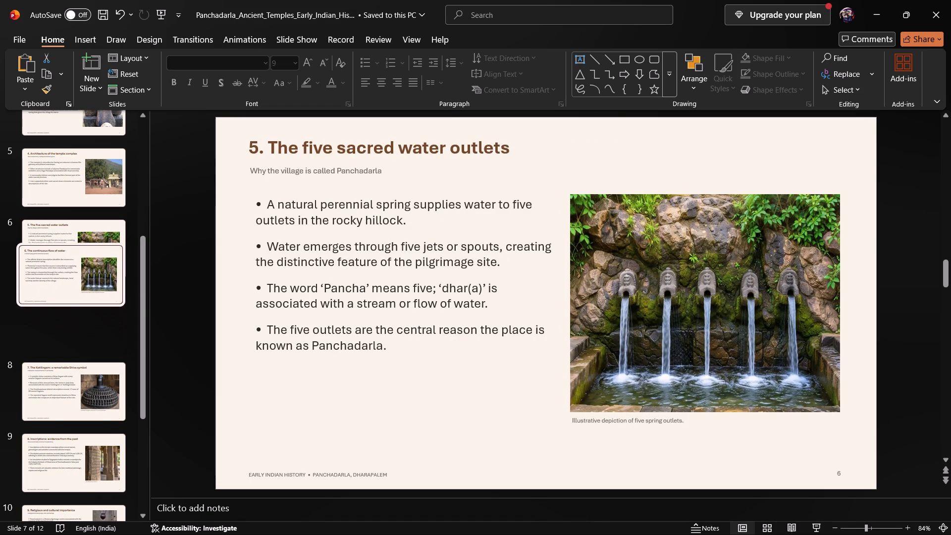
left_click_drag(95, 260, 94, 218)
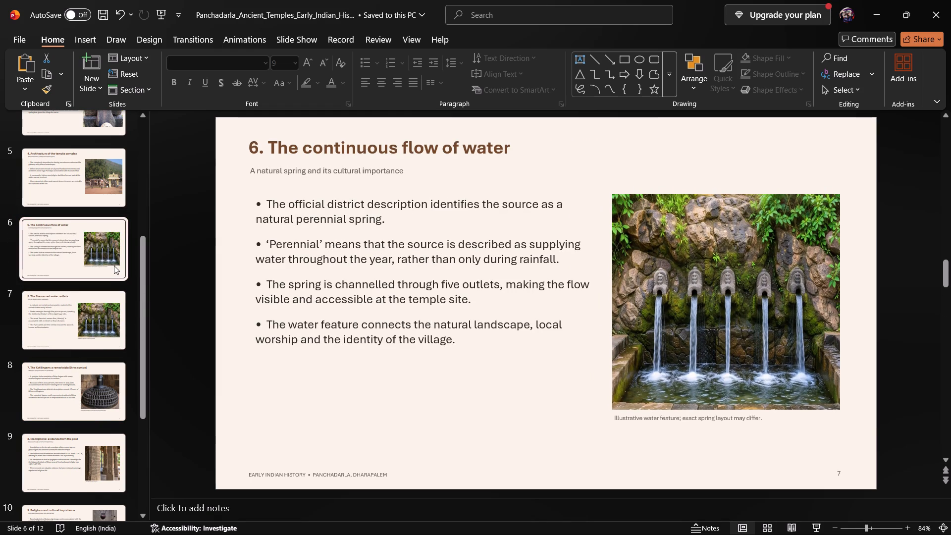
left_click(66, 291)
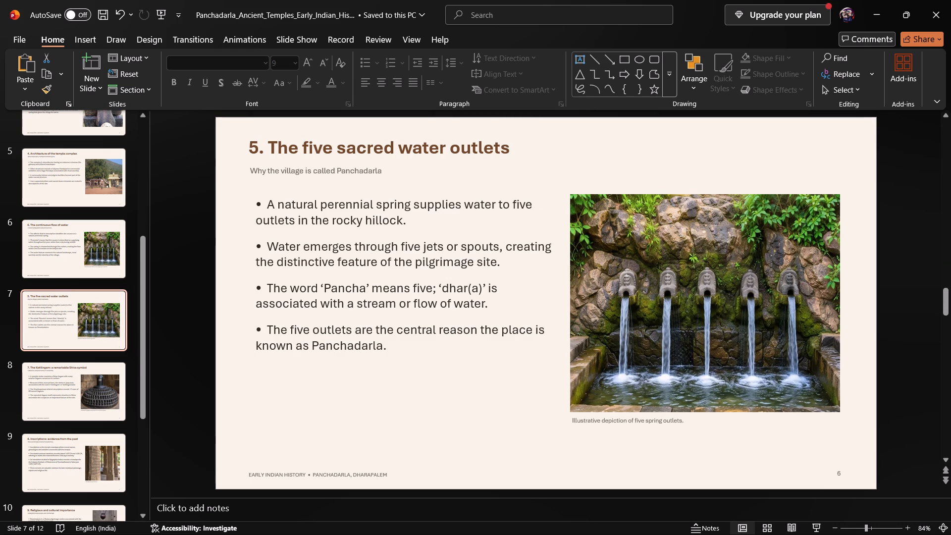
Delete the caption under the picture on the slide "The five sacred water outlets".
left_click(601, 420)
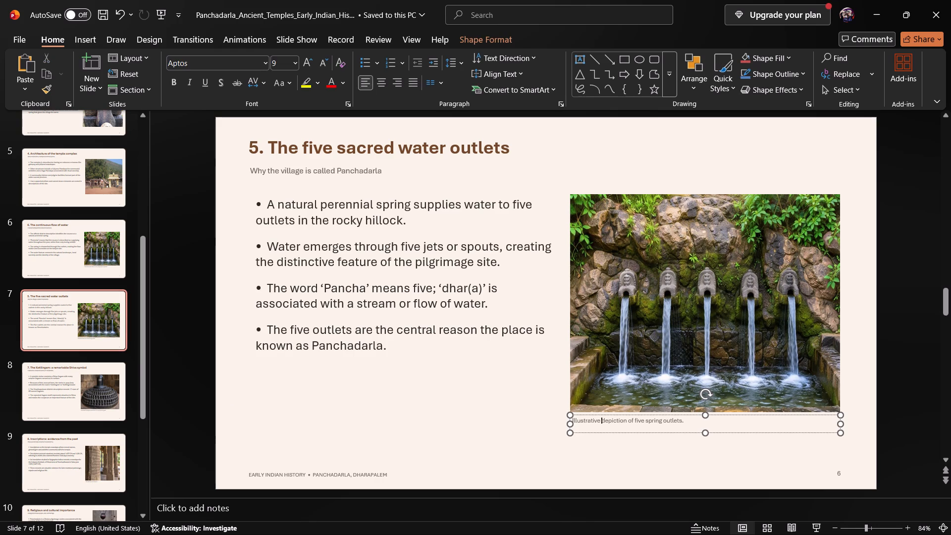
key("BackSpace")
left_click(700, 425)
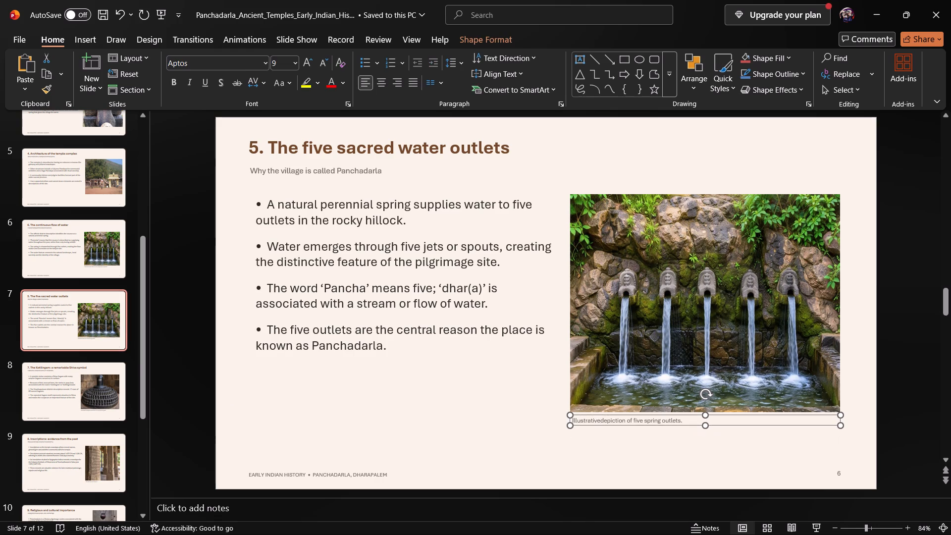
key("BackSpace")
Delete the illustrative picture and its caption from the slide "The continuous flow of water".
left_click(77, 252)
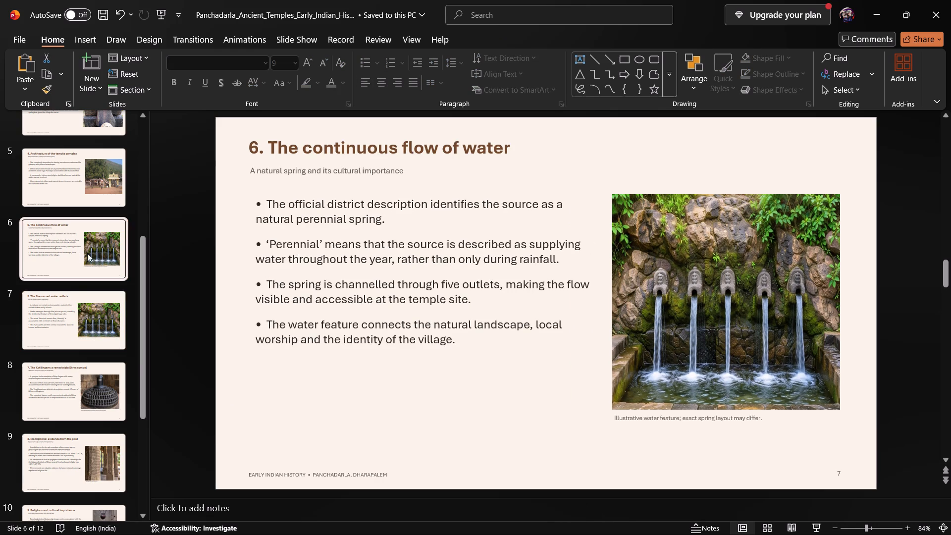
left_click(651, 286)
key("BackSpace")
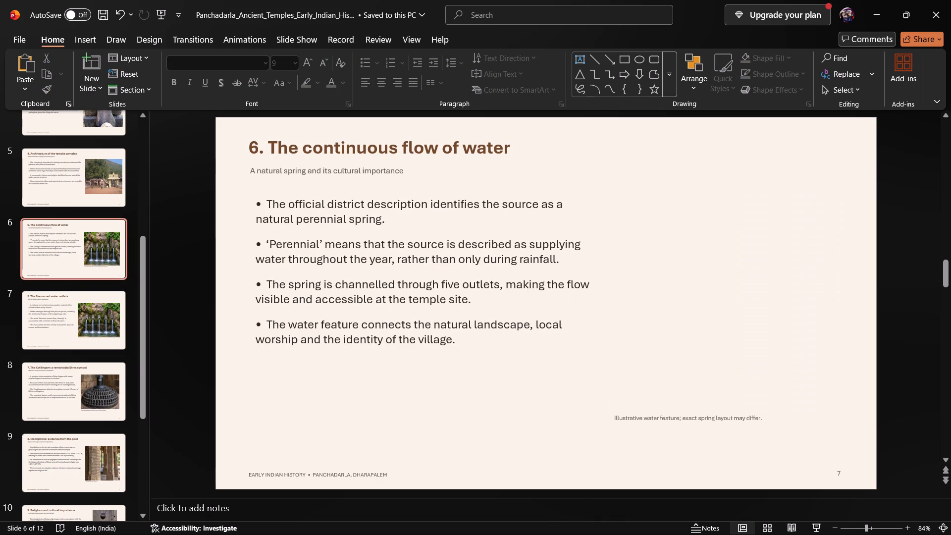
left_click(727, 421)
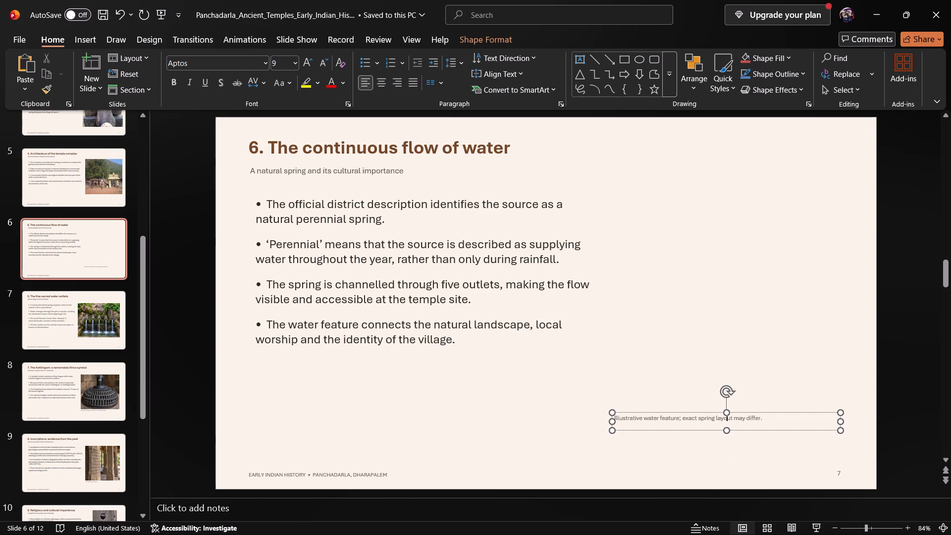
left_click(735, 431)
key("BackSpace")
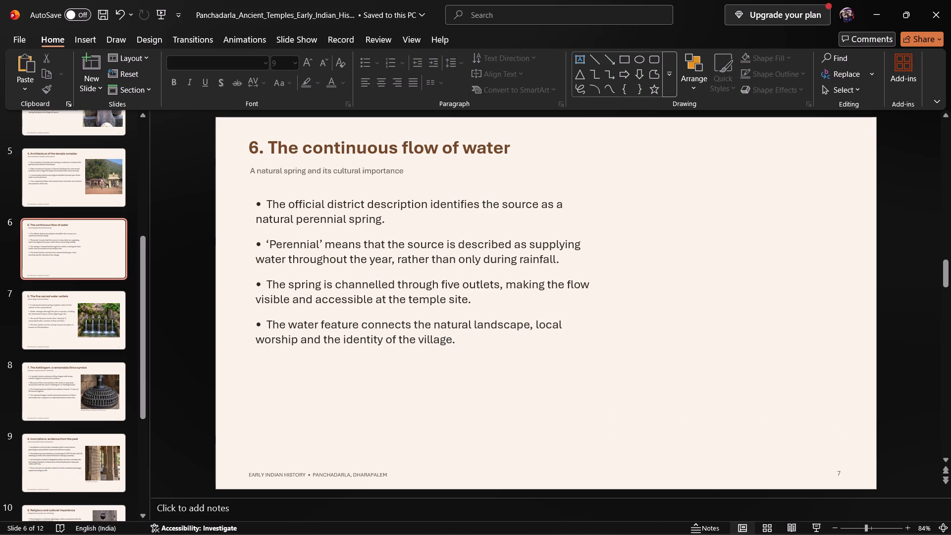
Switch to Chrome and search Google Images for "panchadarla dharapalem water flow village".
left_click(615, 527)
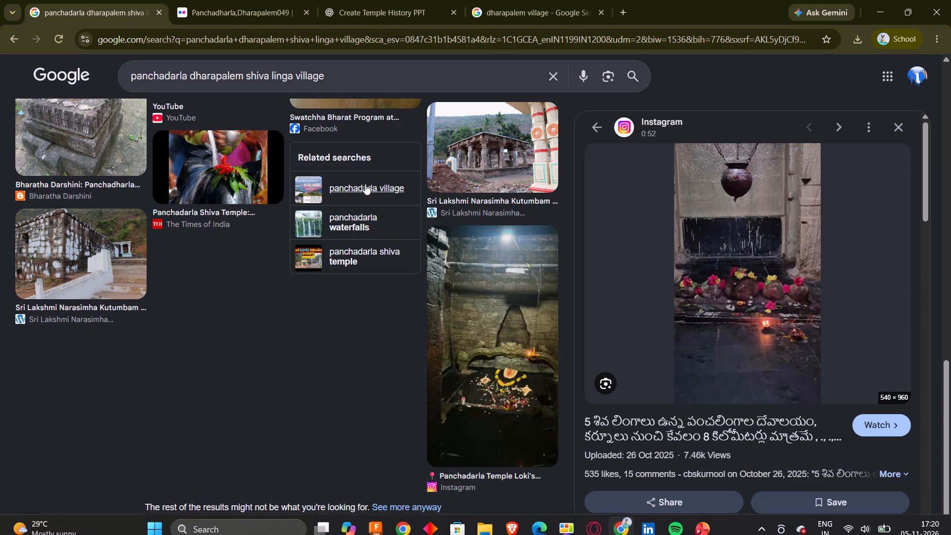
left_click(294, 73)
key("BackSpace")
key("BackSpace")
key("BackSpace")
key("BackSpace")
key("BackSpace")
key("BackSpace")
key("BackSpace")
key("BackSpace")
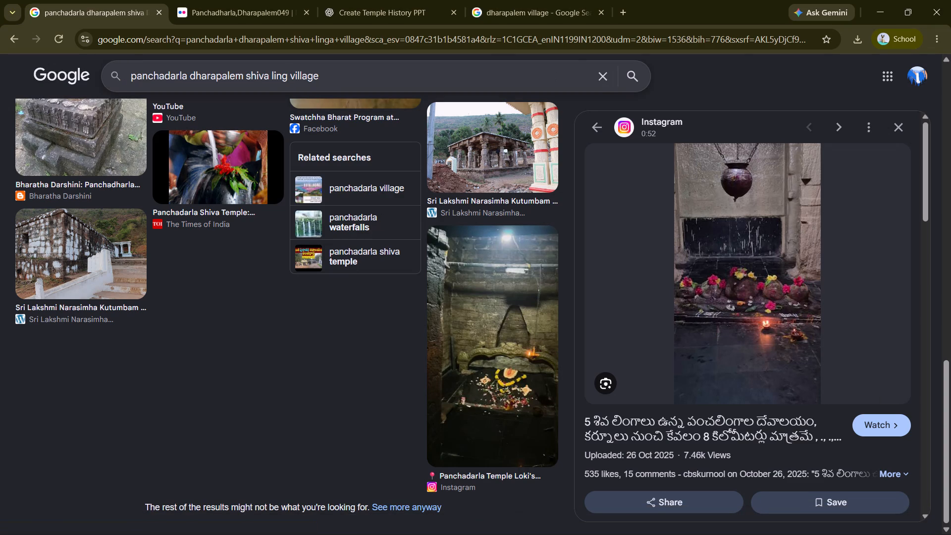
key("BackSpace")
key("BackSpace")
key("BackSpace")
type("water")
key("space")
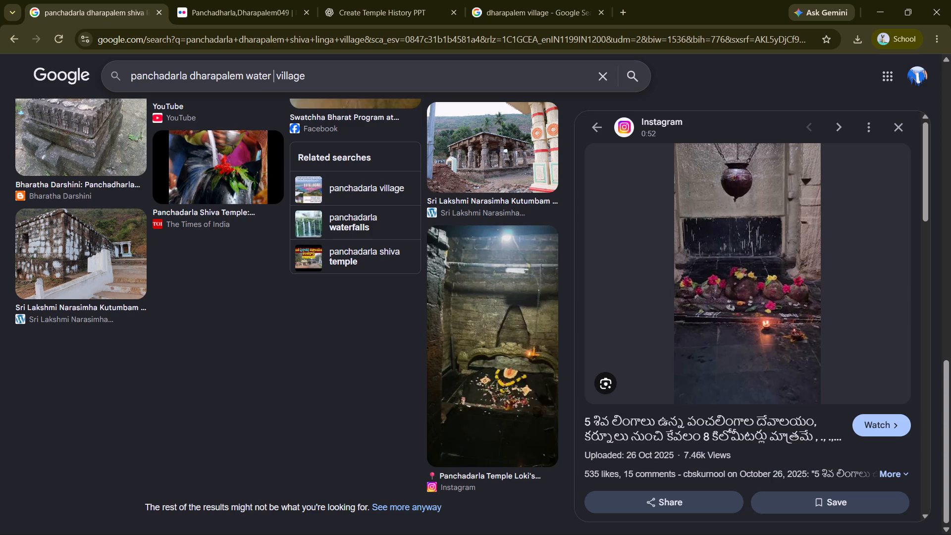
type("flow")
key("Return")
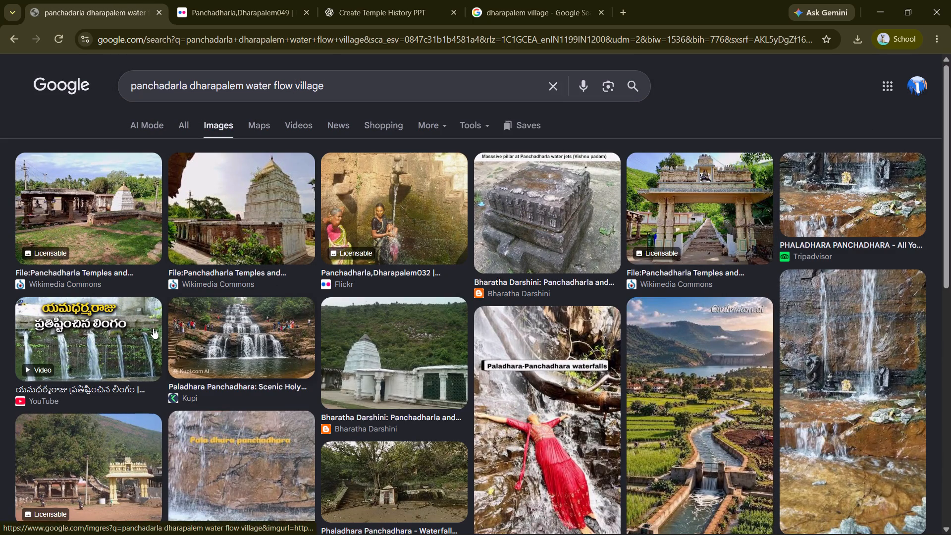
Preview the YouTube thumbnail of the five water streams and look through the image results and its related images for a usable photo.
left_click(120, 316)
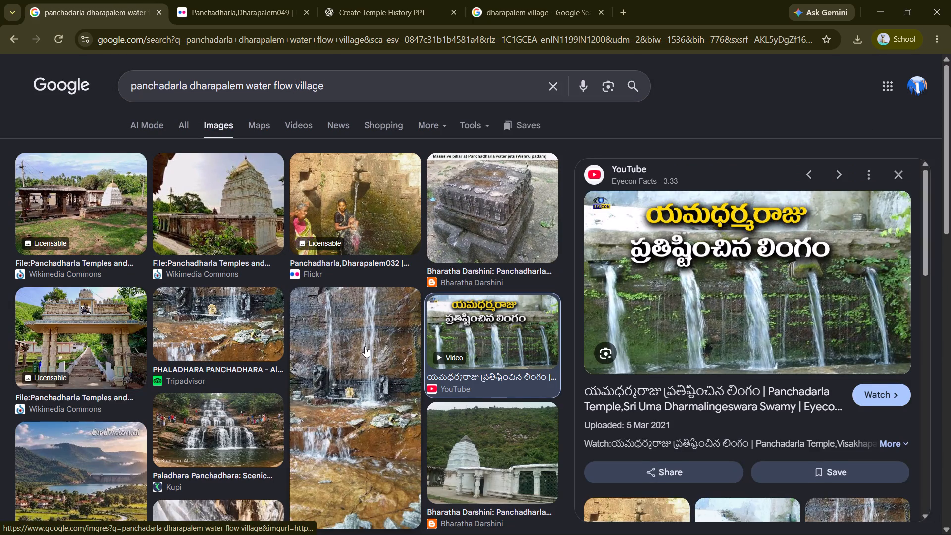
scroll(348, 390, "down", 1)
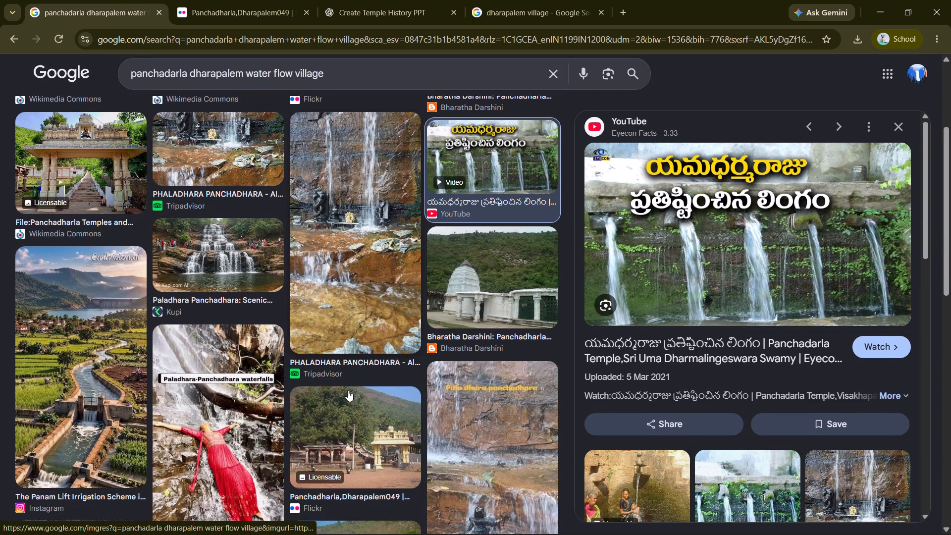
scroll(348, 390, "down", 4)
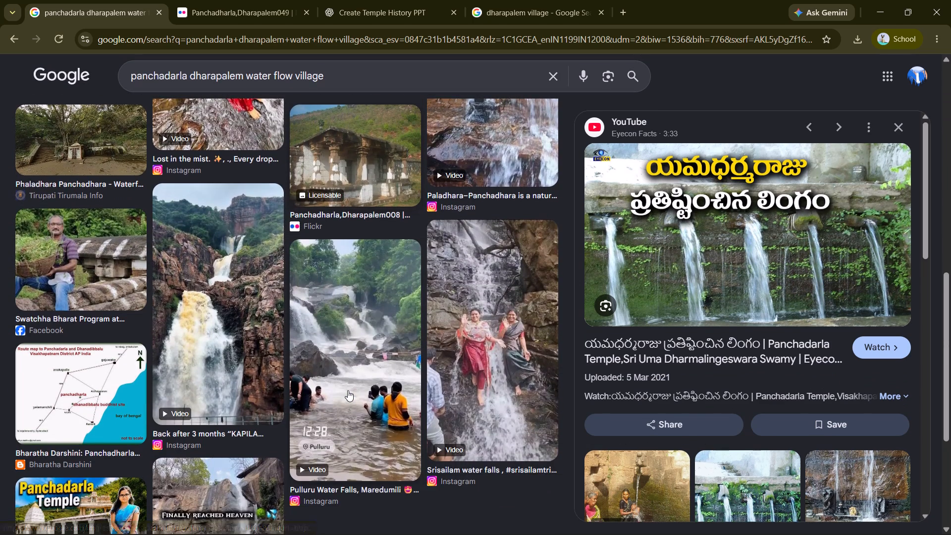
scroll(348, 390, "down", 3)
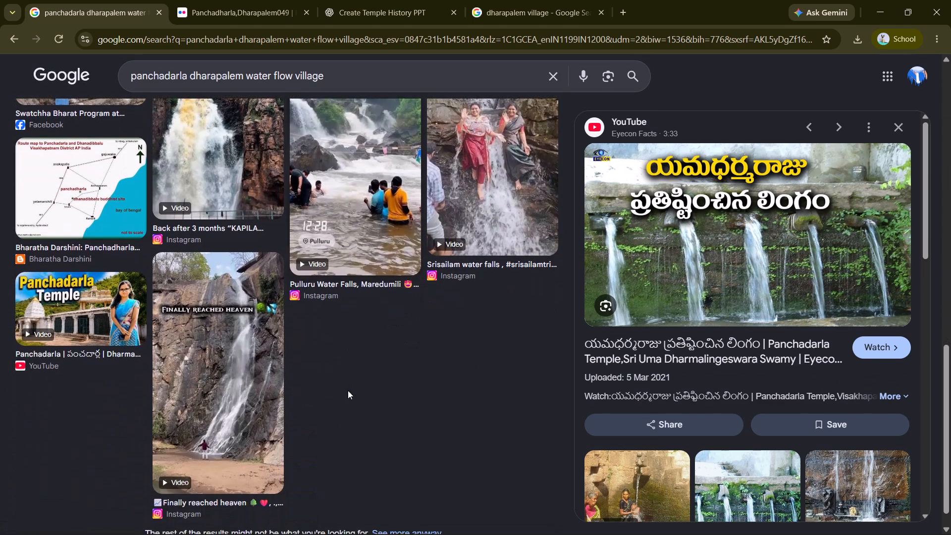
scroll(348, 390, "up", 6)
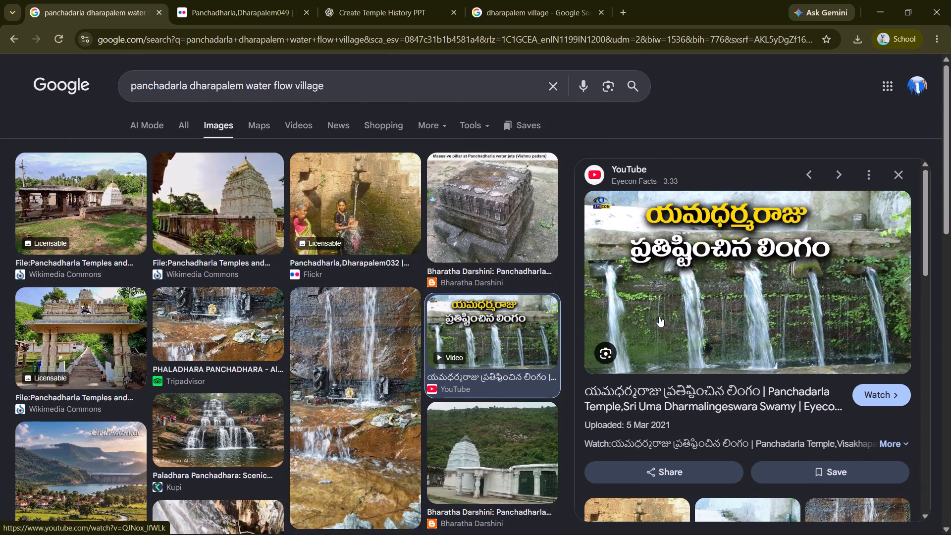
scroll(659, 316, "down", 4)
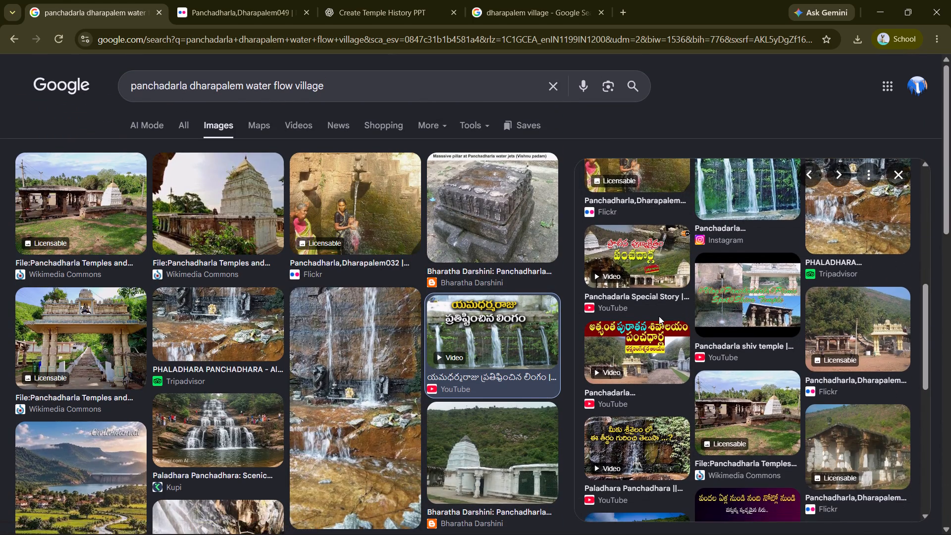
scroll(659, 316, "down", 2)
scroll(659, 316, "up", 2)
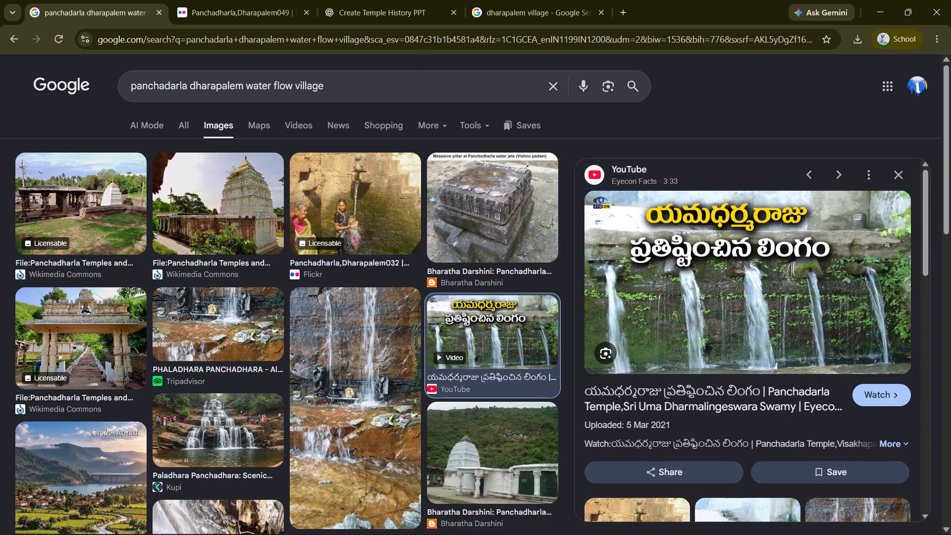
Change the image search to "panchadarla dharapalem water flow images" and run it.
left_click(293, 83)
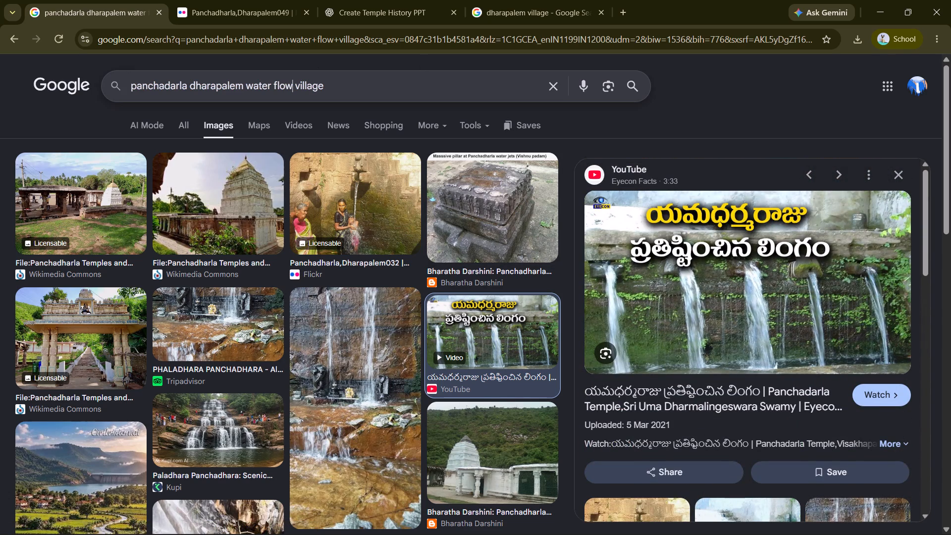
key("space")
type("im")
left_click(338, 90)
key("BackSpace")
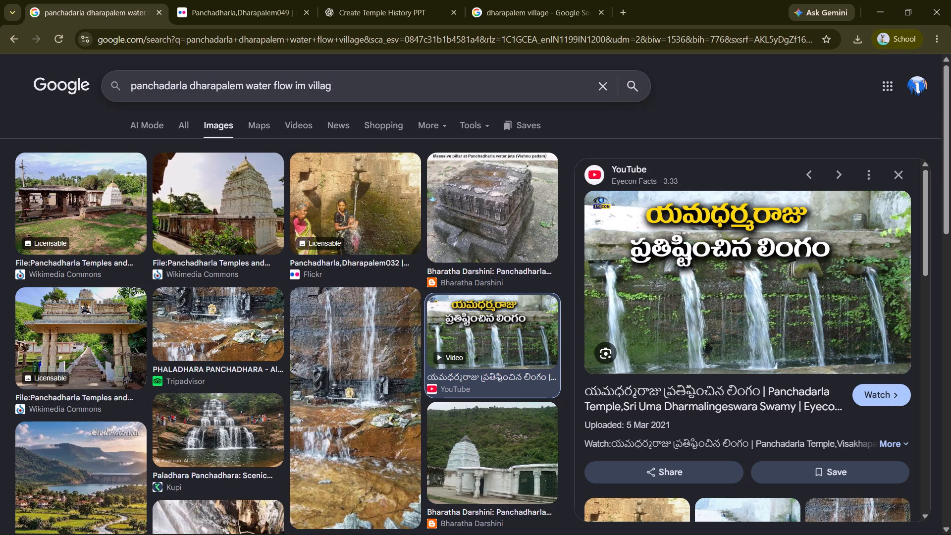
key("BackSpace")
key("BackSpace")
key("BackSpace")
key("BackSpace")
key("BackSpace")
key("BackSpace")
type("ag")
key("BackSpace")
key("BackSpace")
key("BackSpace")
type("ages")
key("Return")
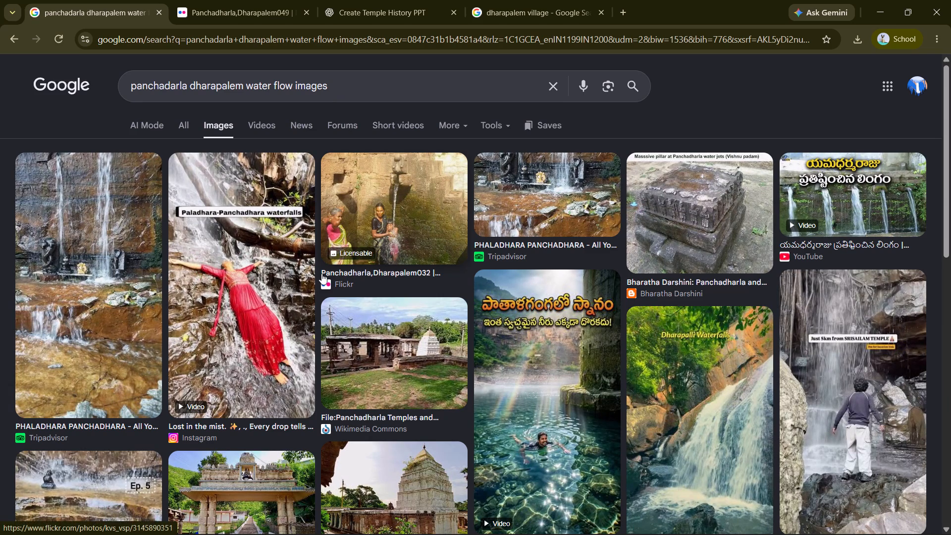
Look through the water flow image results for a real photo of the Panchadarla streams.
scroll(472, 292, "down", 2)
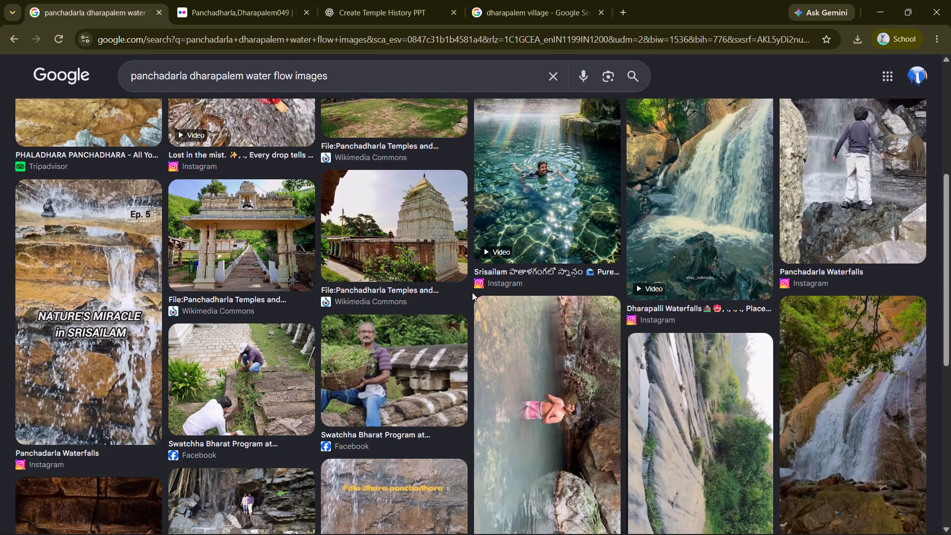
scroll(472, 292, "down", 4)
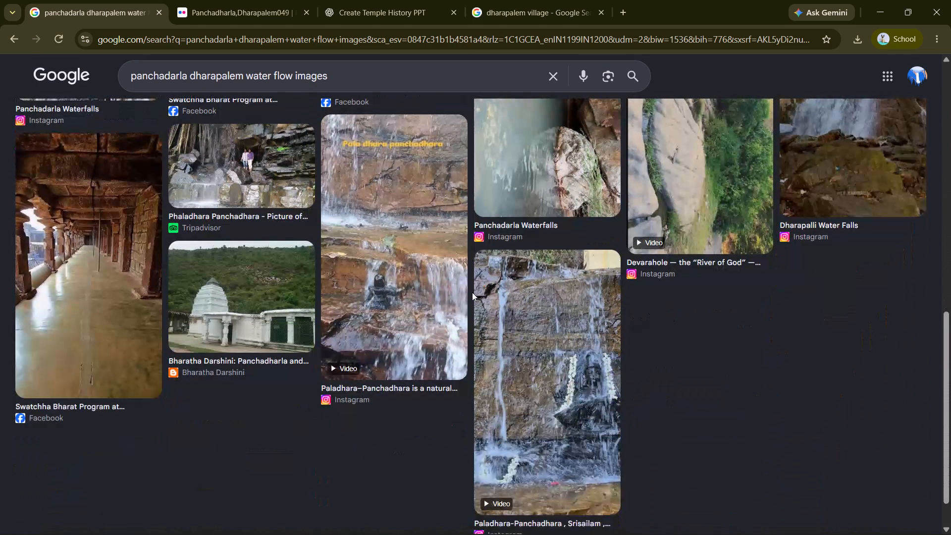
scroll(472, 292, "down", 3)
scroll(472, 292, "up", 7)
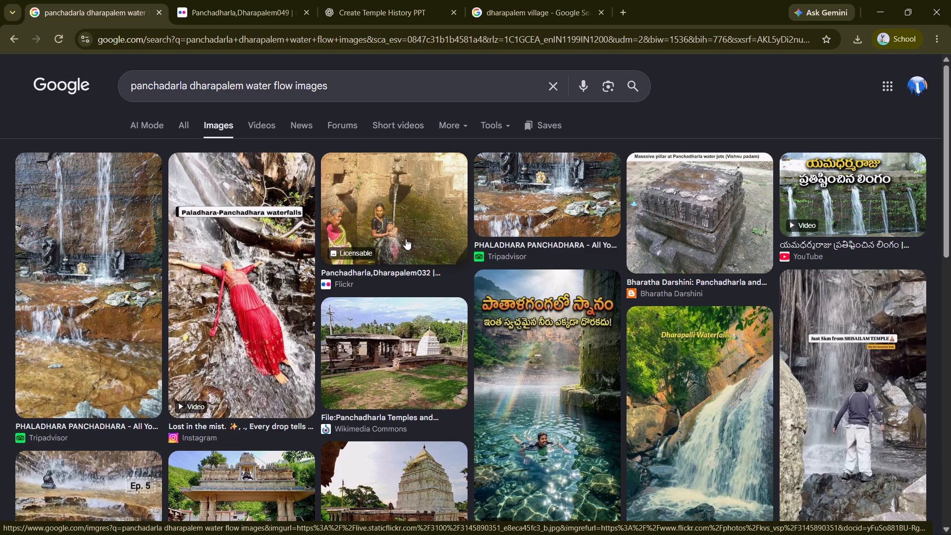
scroll(347, 405, "down", 4)
scroll(347, 405, "up", 3)
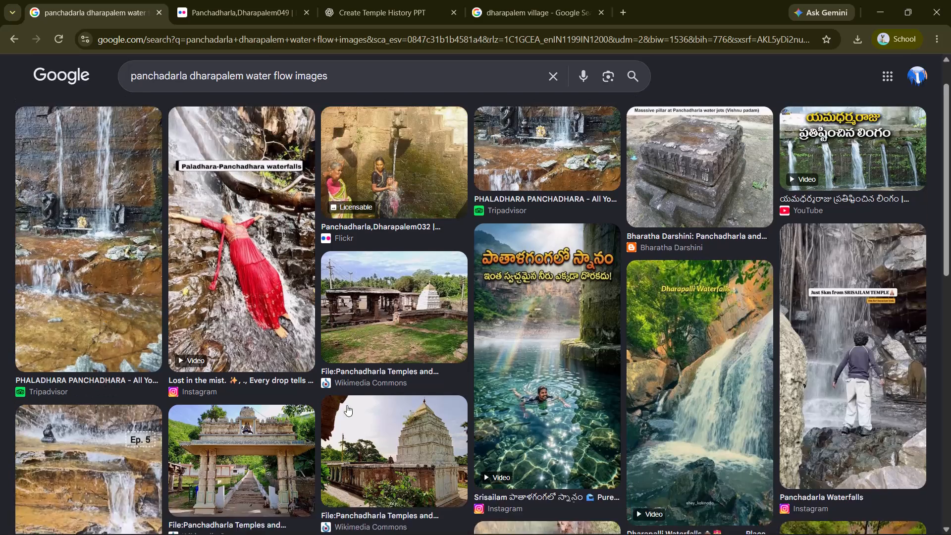
scroll(347, 405, "up", 1)
Preview the Flickr photo Panchadharla,Dharapalem032 of the water spout and look over its related images.
left_click(415, 171)
scroll(679, 392, "down", 1)
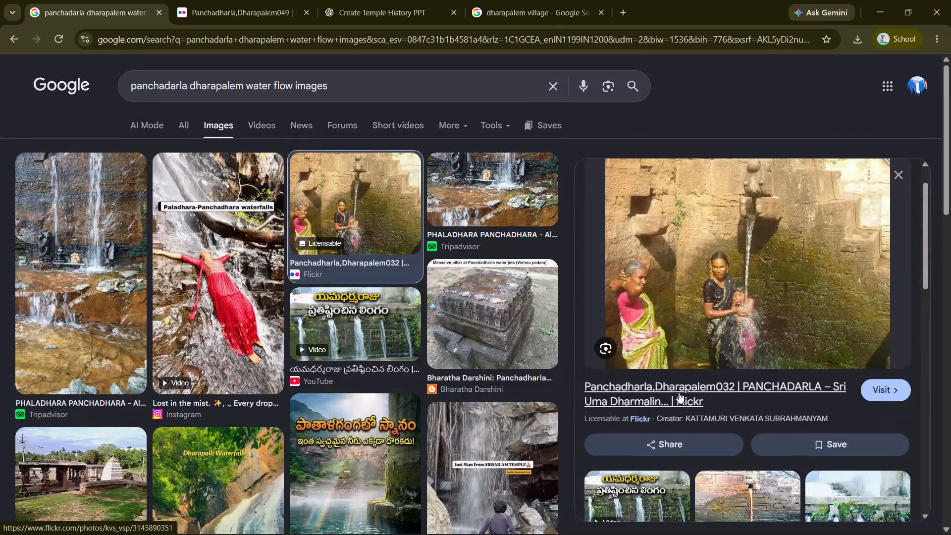
scroll(679, 392, "down", 5)
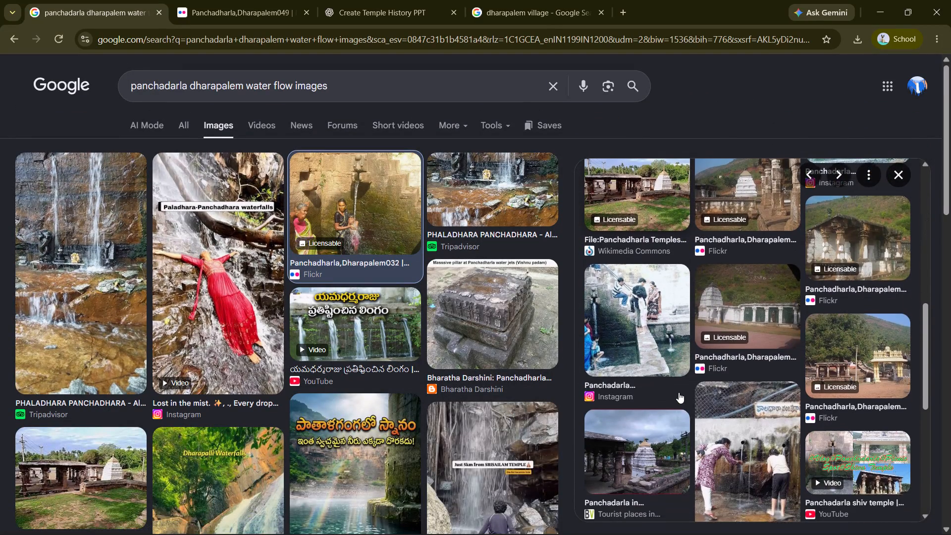
scroll(679, 392, "down", 2)
Open the full set of related images for the water spout photo and look through them for a real Panchadarla water flow picture.
left_click(687, 424)
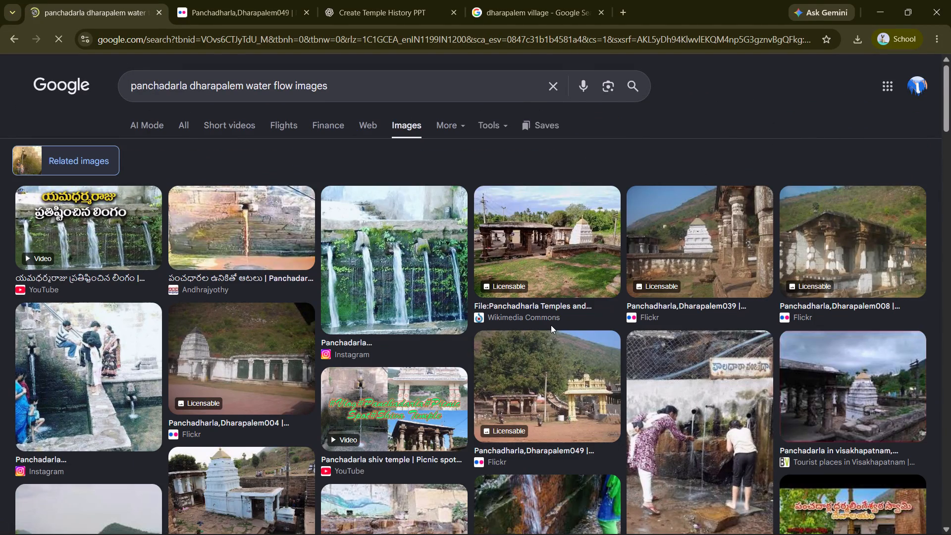
scroll(551, 325, "down", 2)
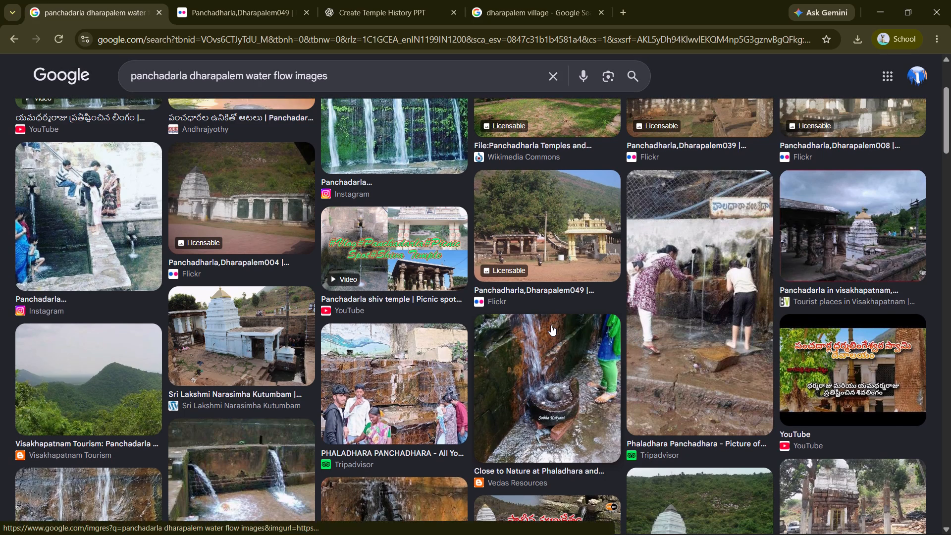
scroll(664, 327, "down", 1)
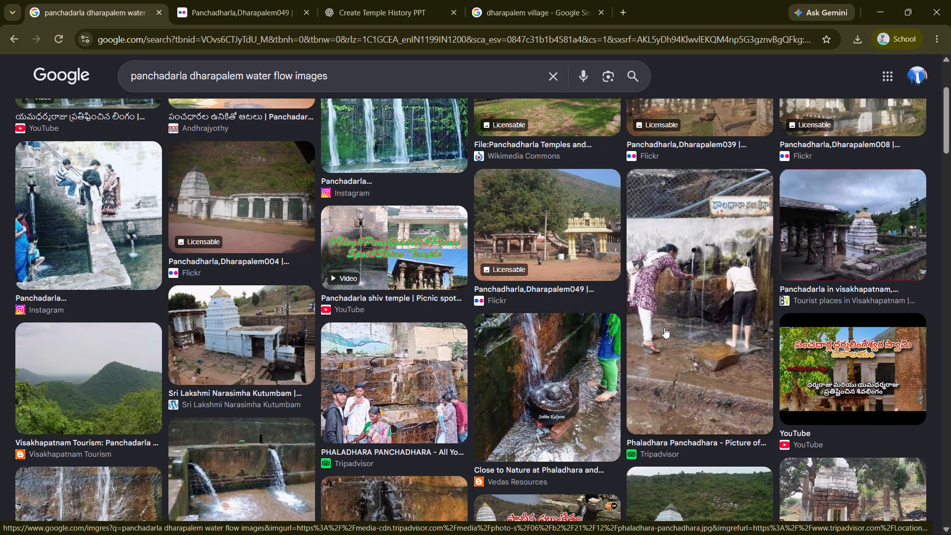
scroll(664, 327, "down", 3)
scroll(664, 327, "up", 1)
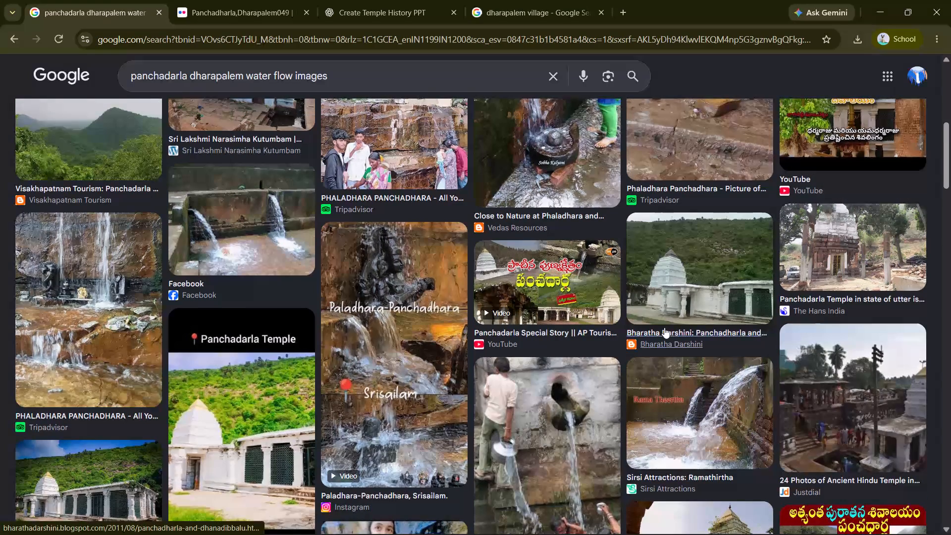
scroll(664, 327, "down", 3)
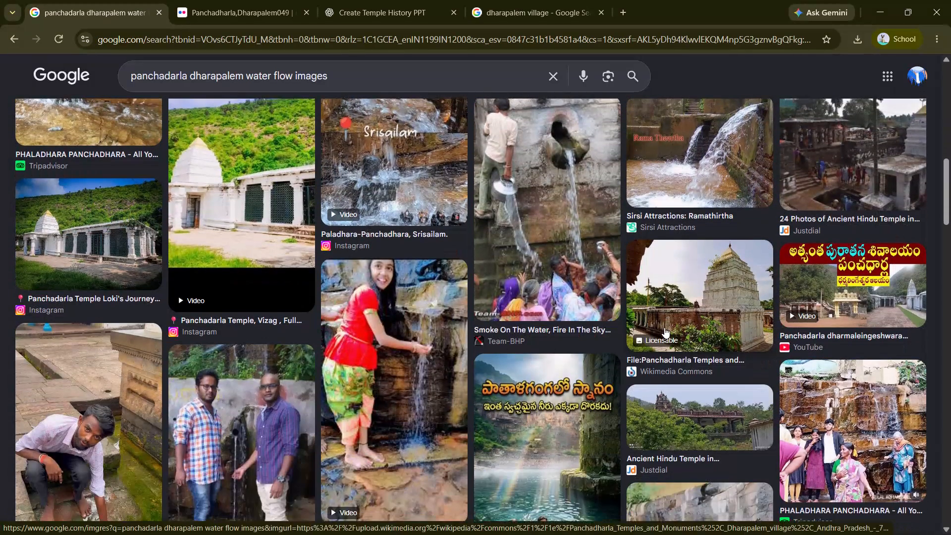
scroll(664, 327, "down", 4)
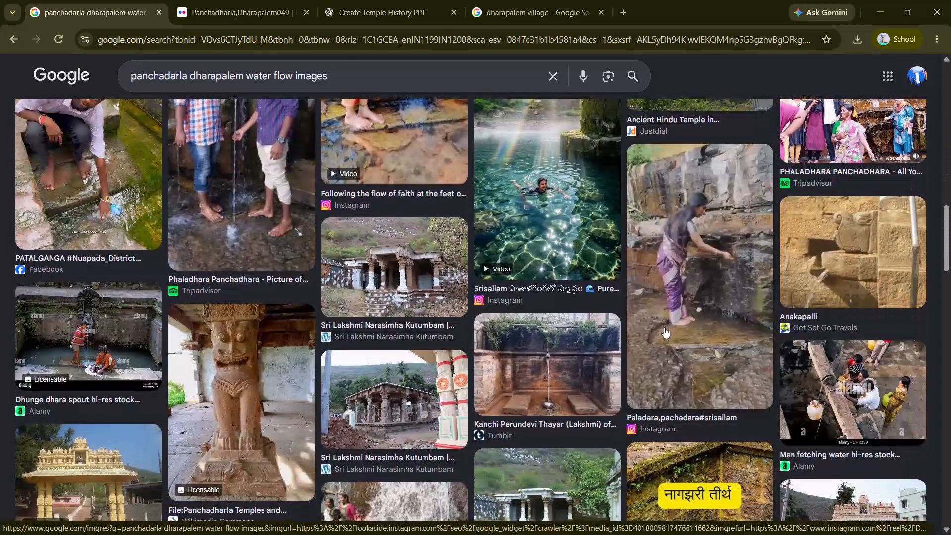
scroll(664, 327, "down", 6)
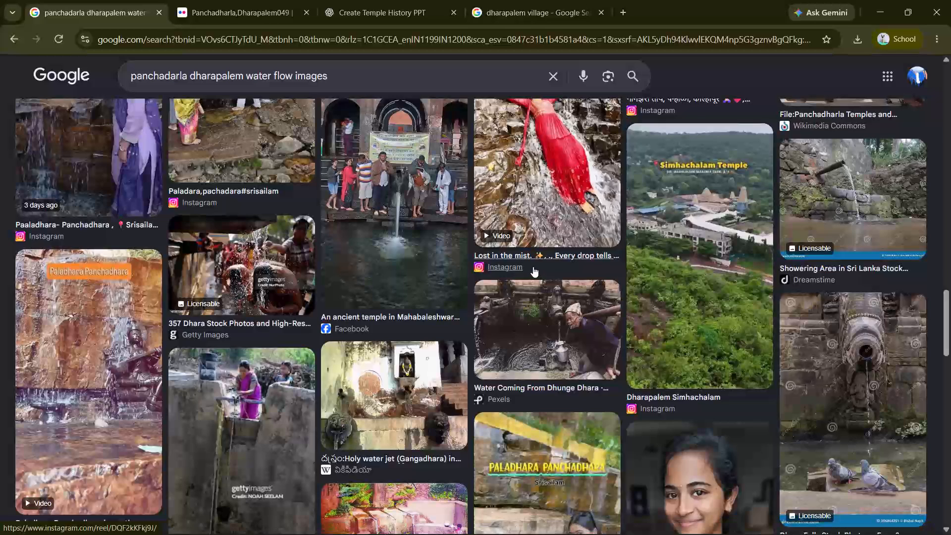
scroll(533, 267, "down", 5)
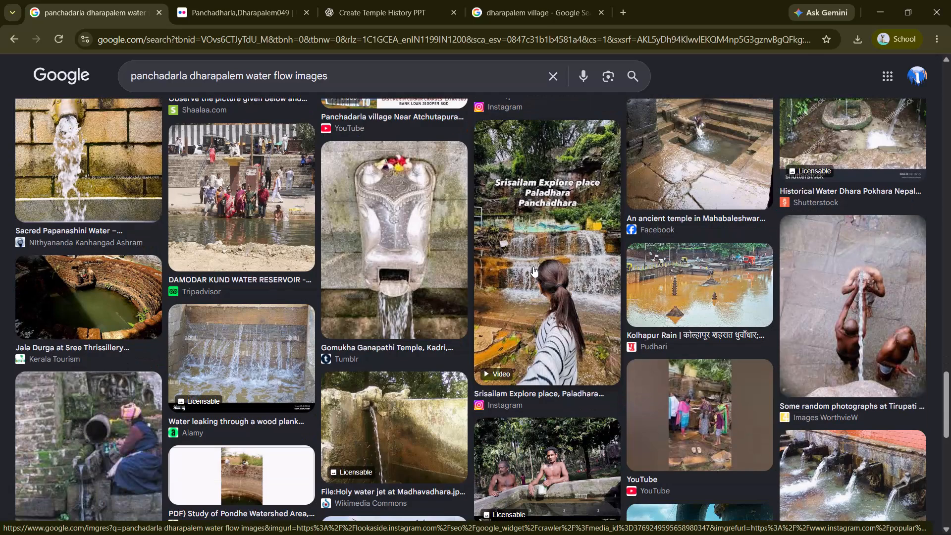
scroll(354, 334, "down", 1)
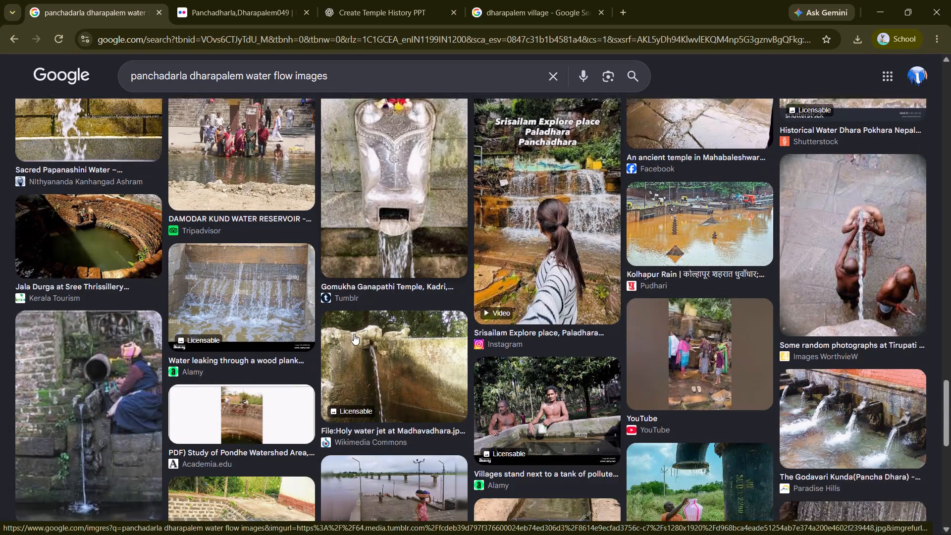
scroll(354, 334, "down", 5)
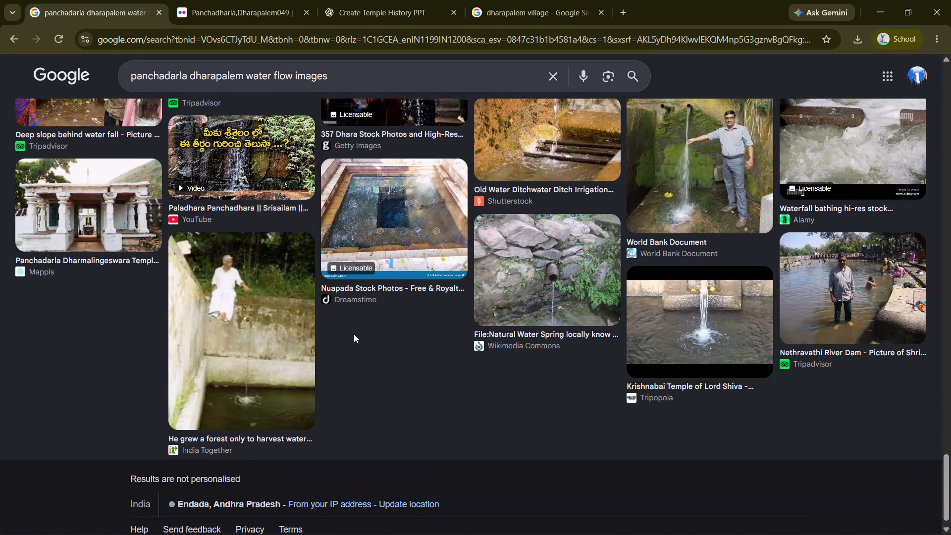
scroll(460, 324, "up", 1)
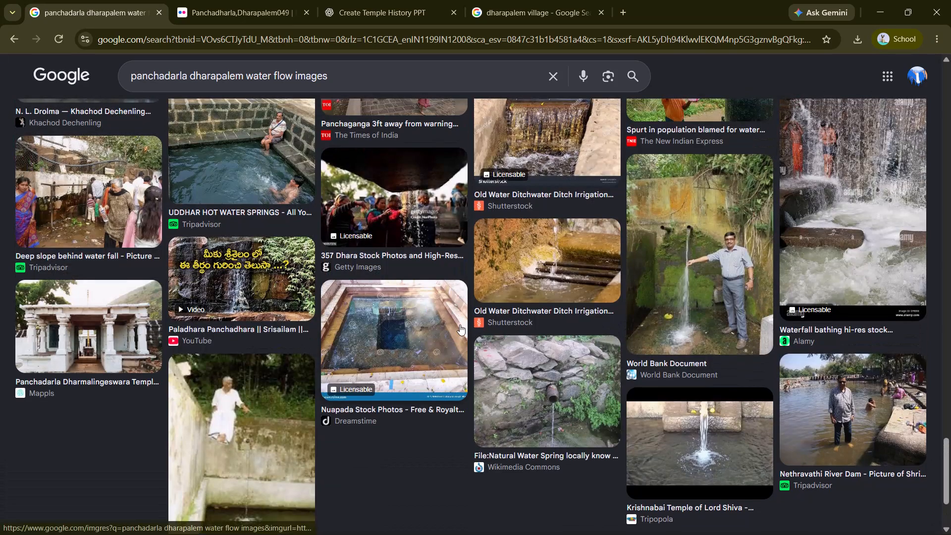
scroll(460, 324, "up", 3)
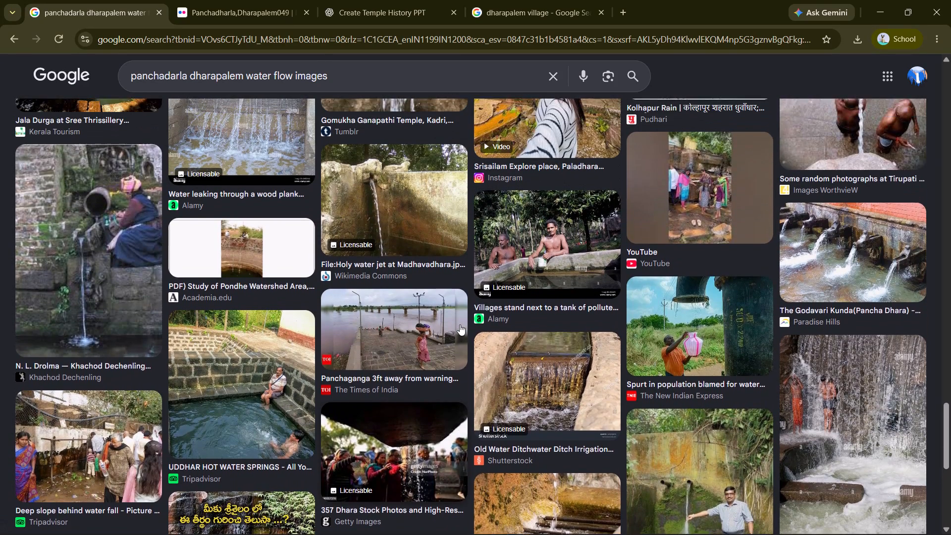
scroll(460, 324, "up", 4)
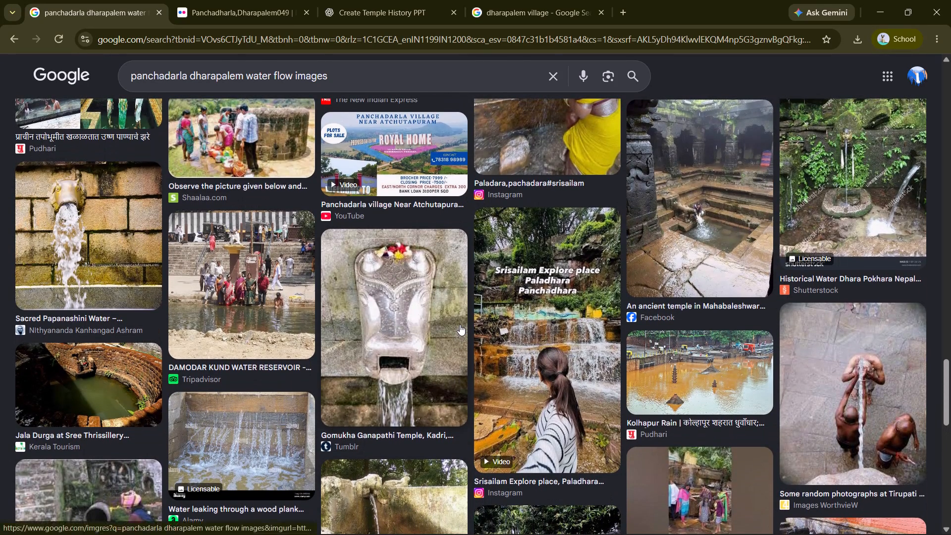
scroll(460, 324, "up", 2)
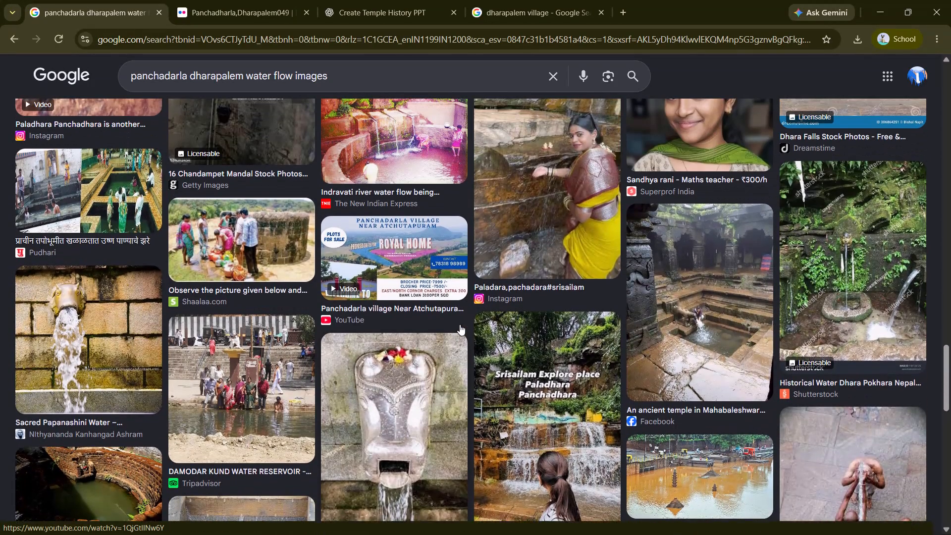
scroll(460, 324, "up", 3)
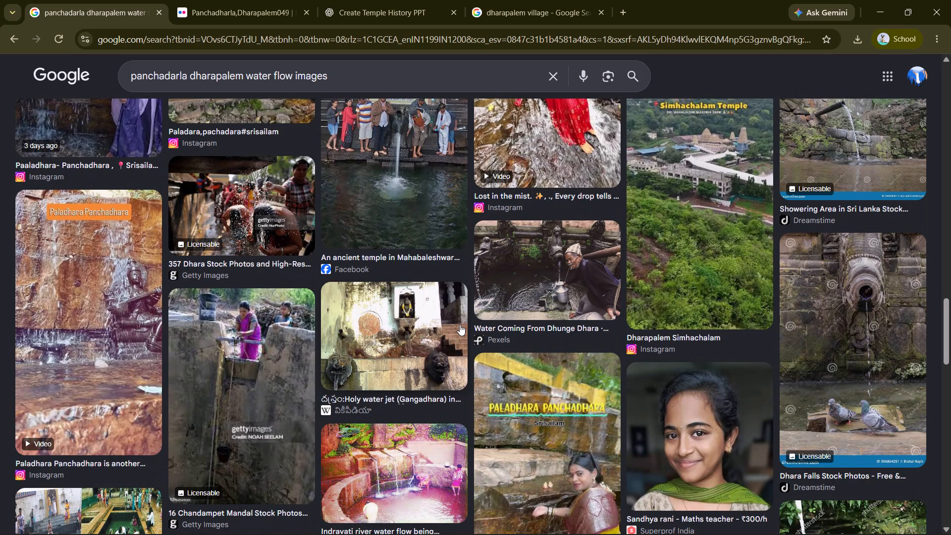
scroll(460, 324, "up", 6)
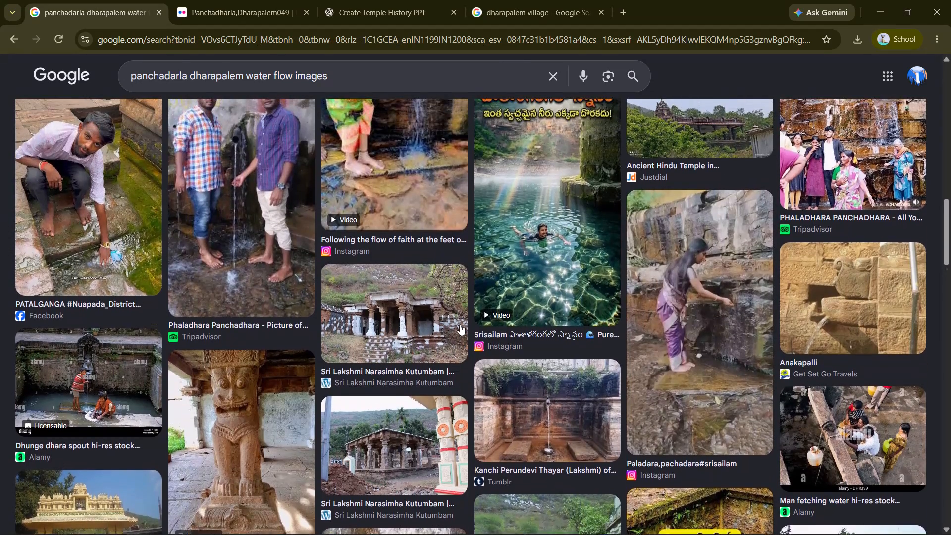
scroll(460, 324, "up", 7)
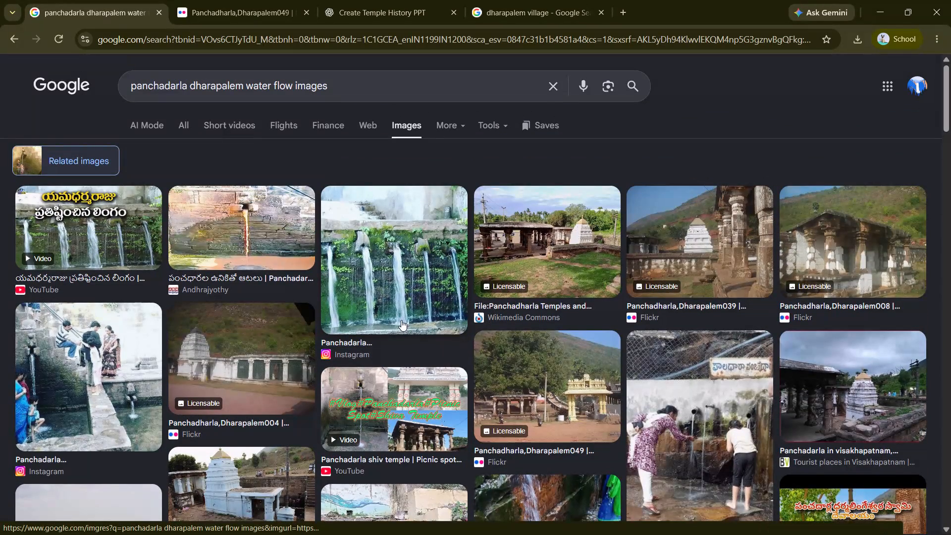
Preview the Instagram Panchadarla sivalayam photo and, from its related images, copy the Tripadvisor PHALADHARA PANCHADHARA waterfall photo.
left_click(116, 355)
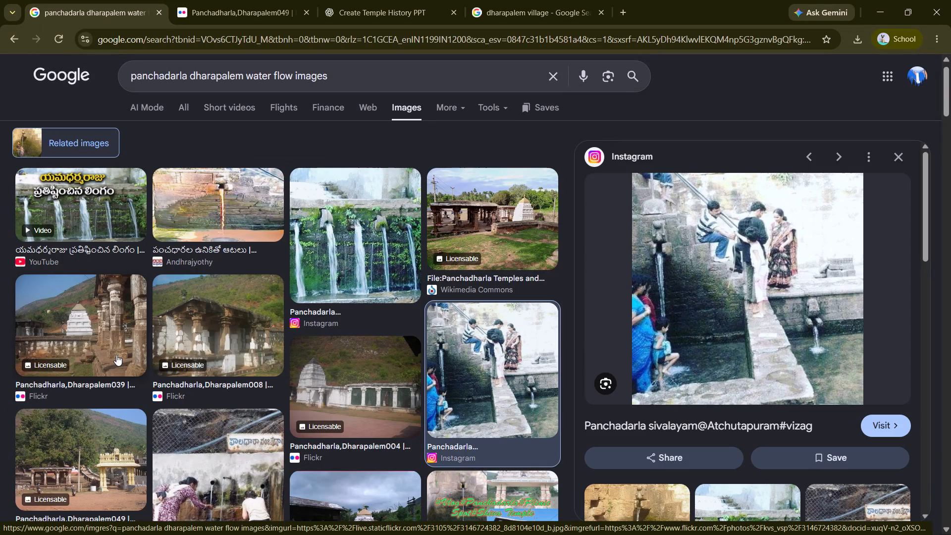
scroll(633, 381, "down", 3)
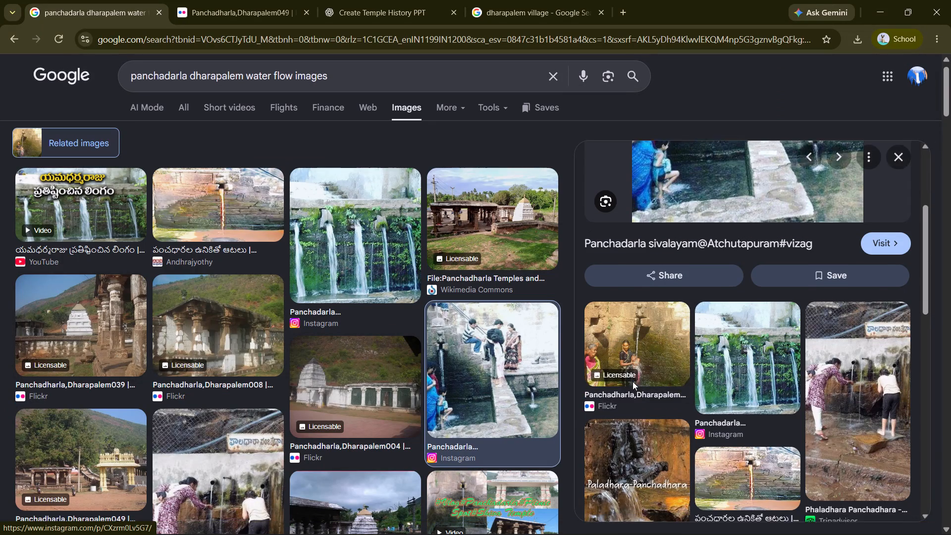
scroll(633, 381, "down", 1)
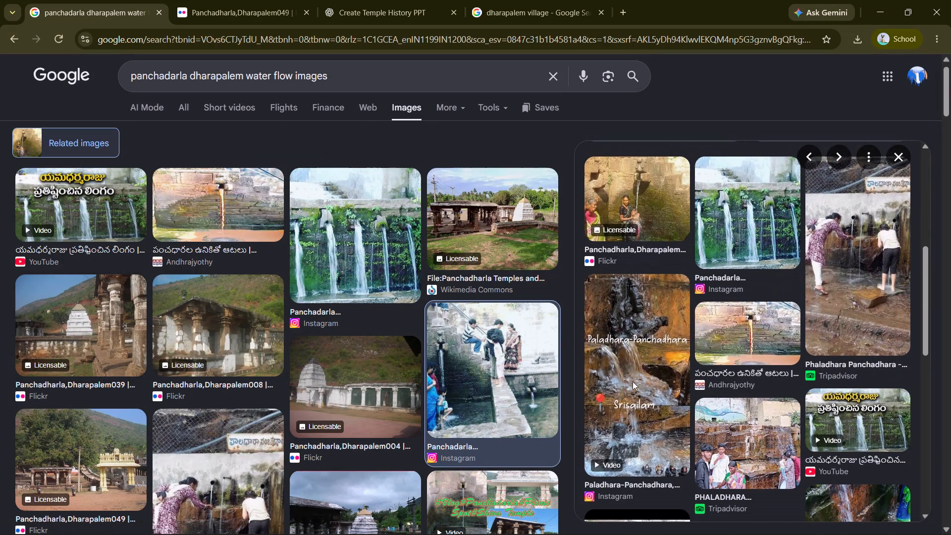
scroll(633, 381, "down", 5)
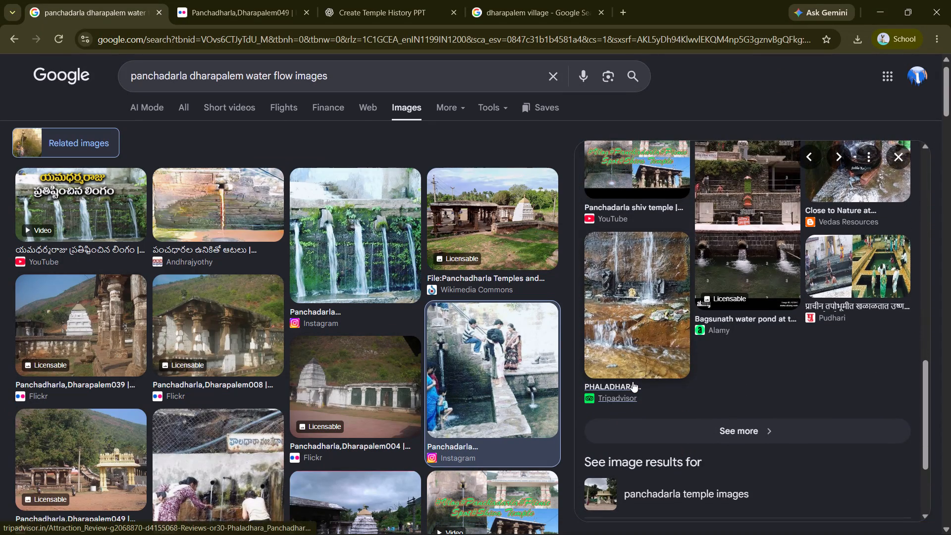
left_click(634, 328)
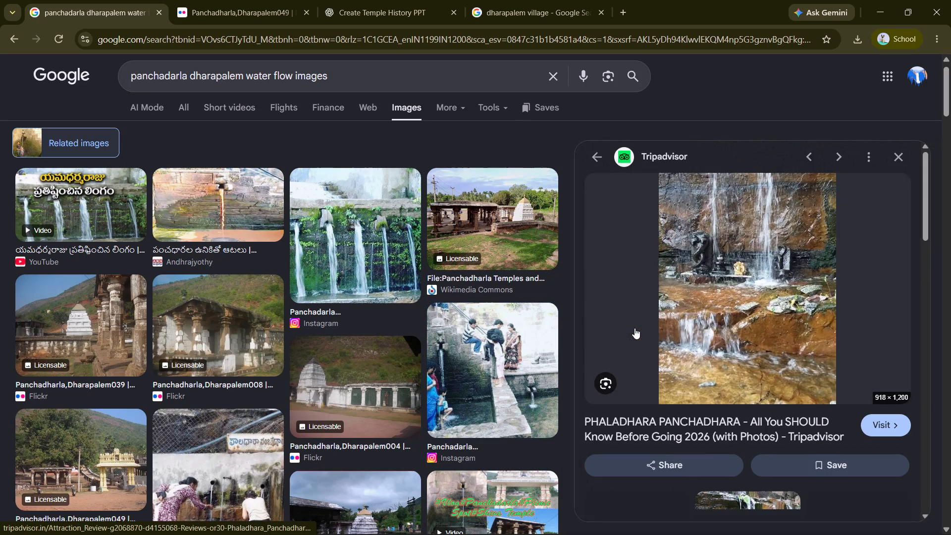
right_click(692, 309)
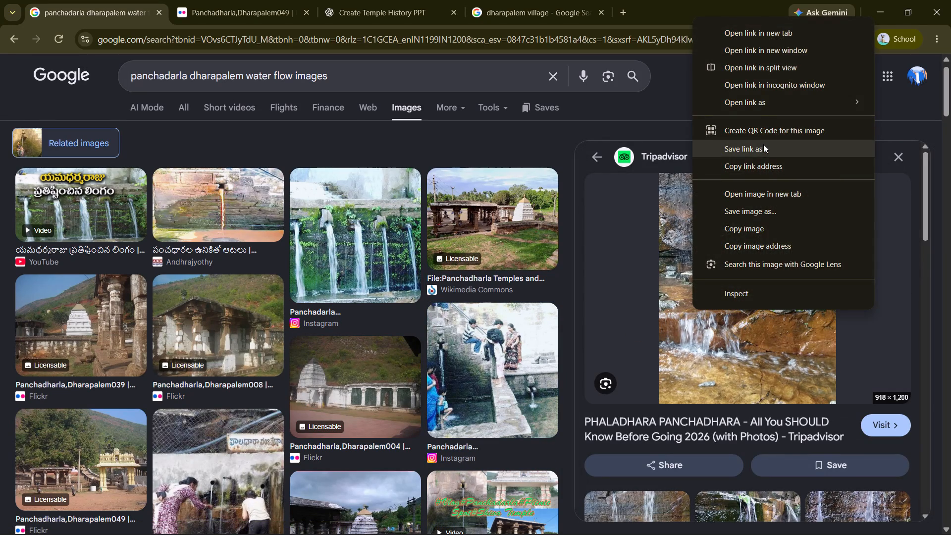
left_click(759, 225)
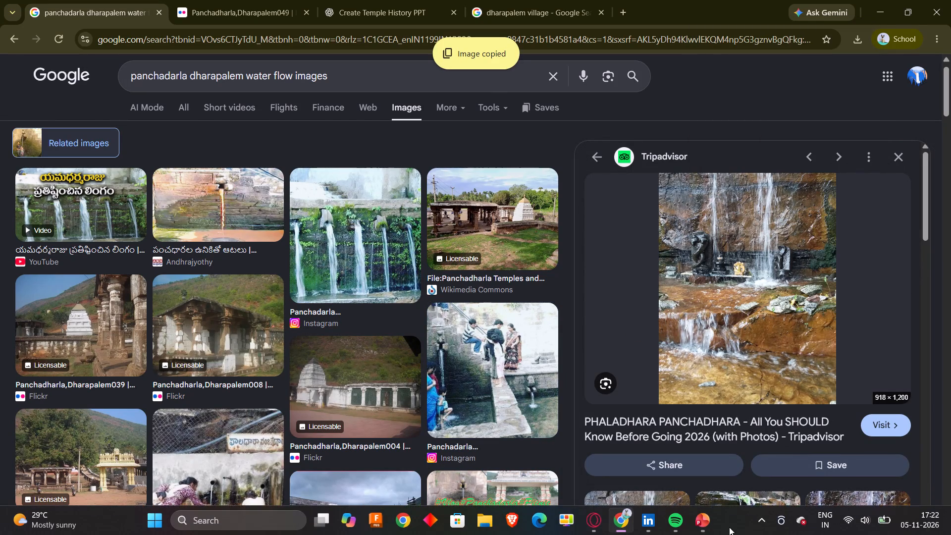
In PowerPoint, paste the waterfall photo onto the slide "The continuous flow of water" and place it beside the bullet text.
left_click(706, 527)
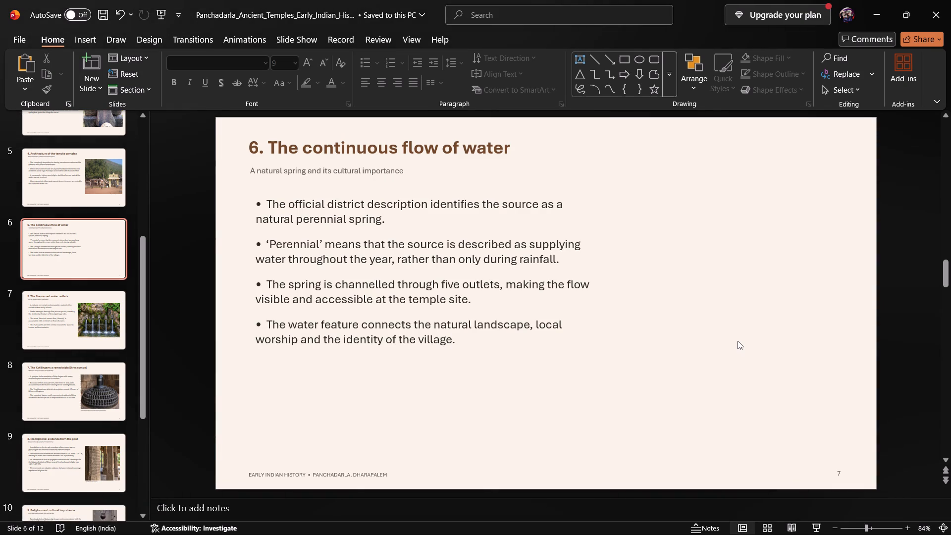
key("ctrl+v")
left_click_drag(580, 284, 760, 268)
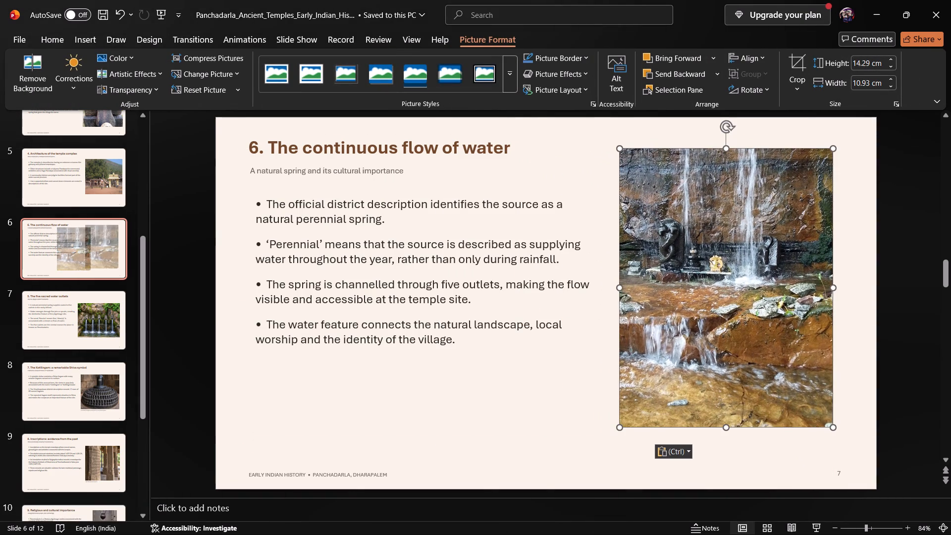
left_click(553, 377)
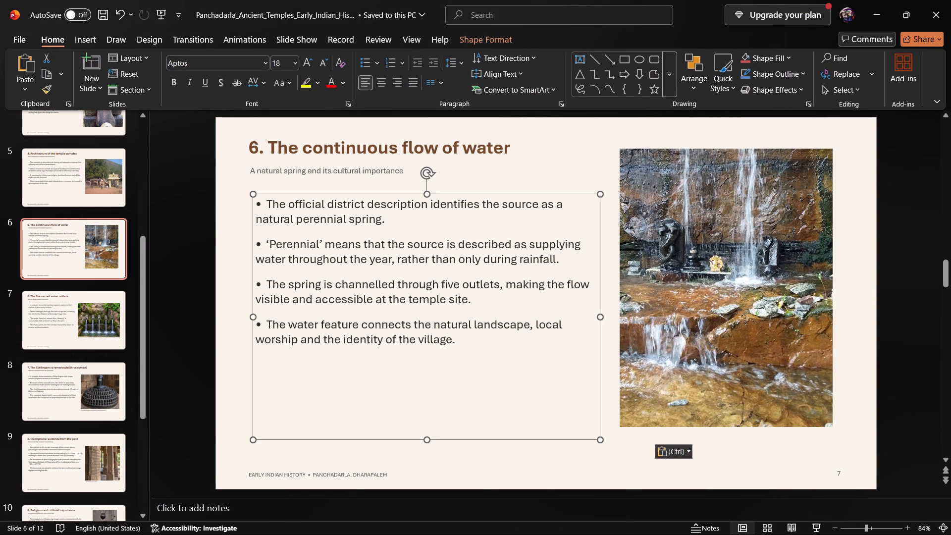
left_click(49, 309)
left_click(681, 243)
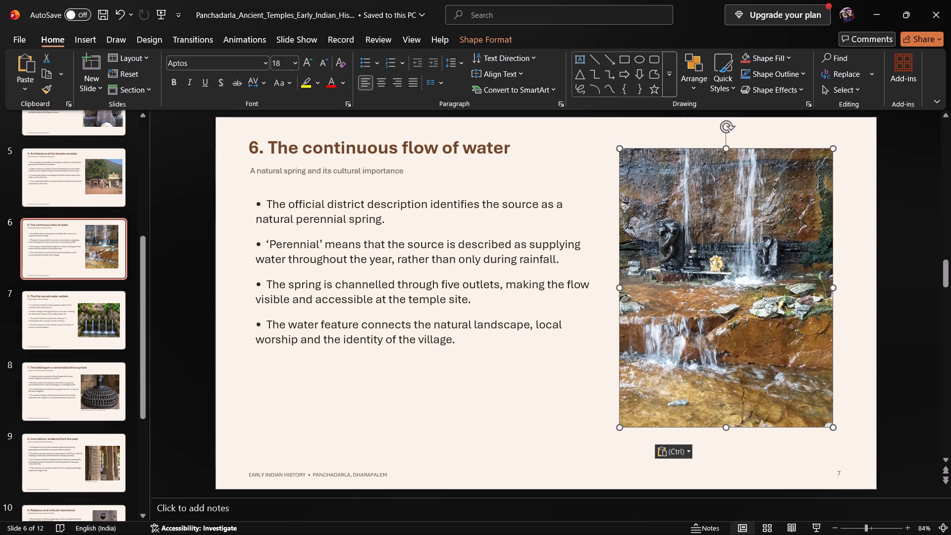
Check the pictures on the remaining slides and delete the illustrative five-spout picture from the slide "Heritage conservation: protecting the site".
left_click(97, 312)
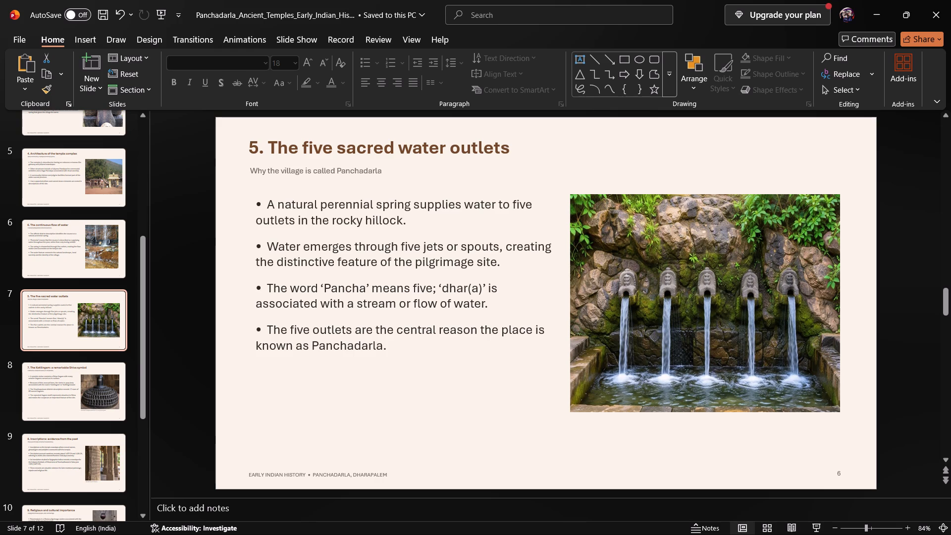
left_click(672, 316)
left_click_drag(106, 409, 95, 396)
scroll(95, 396, "down", 5)
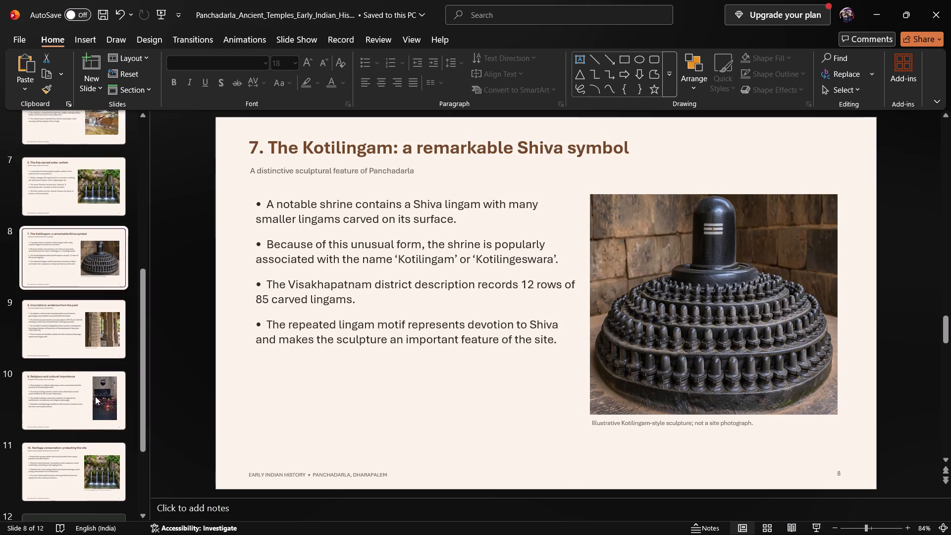
left_click(95, 396)
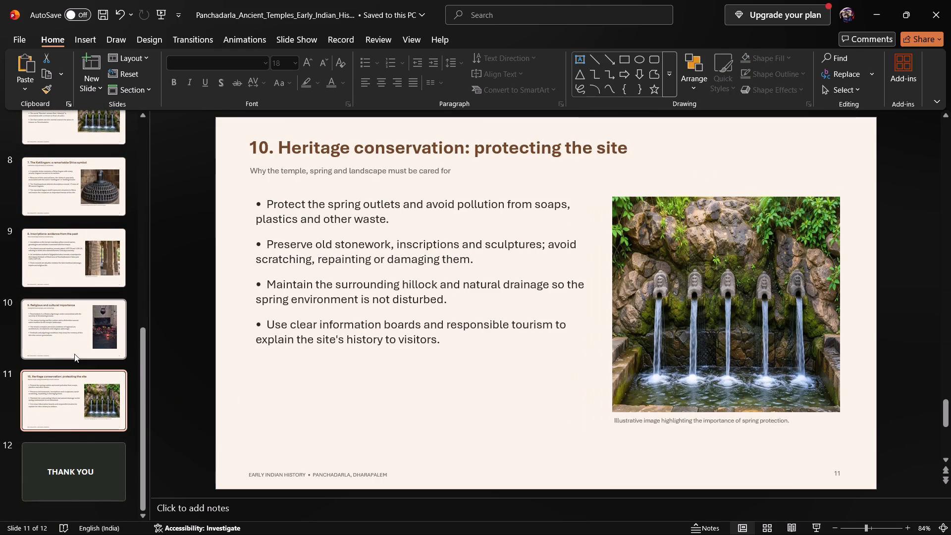
left_click(74, 354)
left_click(94, 422)
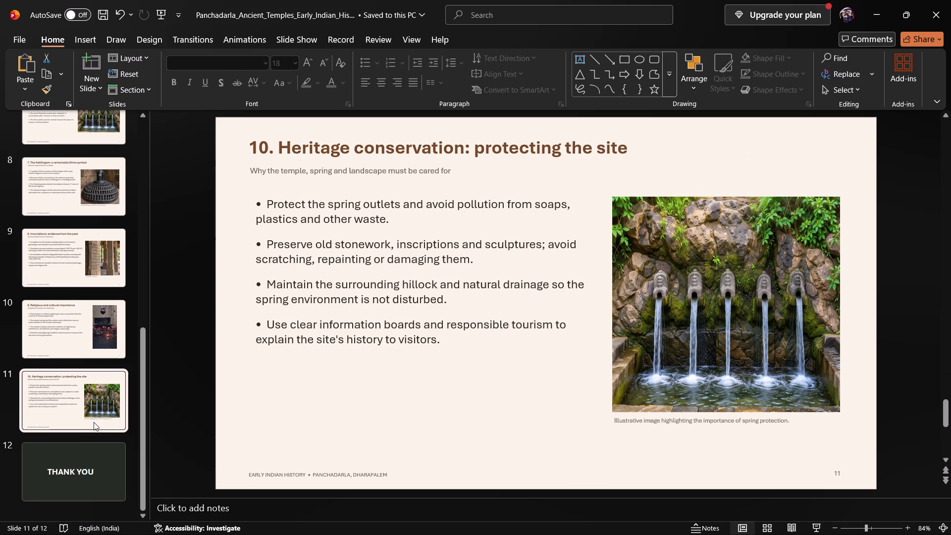
left_click(742, 280)
key("BackSpace")
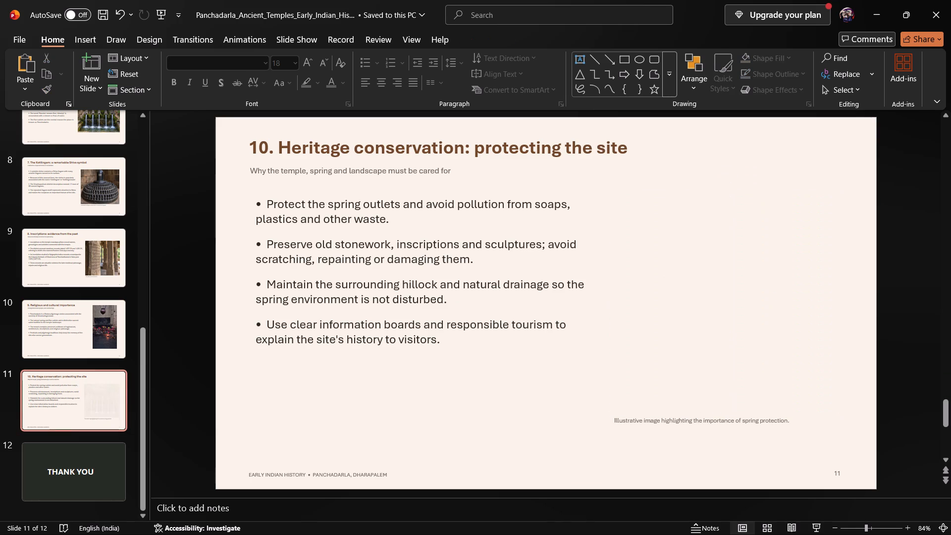
Widen the bullet text box on the Heritage conservation slide into the space freed by the deleted picture.
left_click(606, 263)
left_click_drag(601, 317, 654, 333)
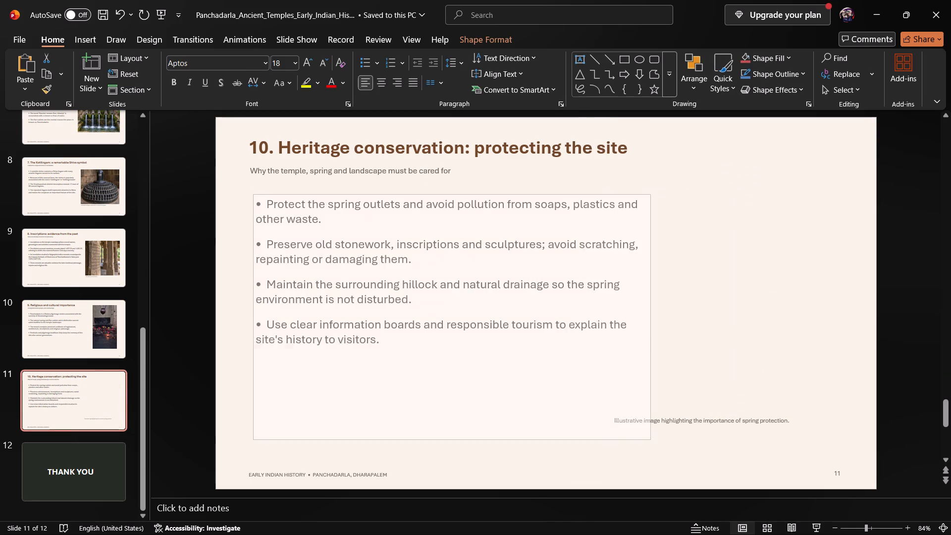
Widen the bullet text box on the Heritage conservation slide further across the empty picture area.
left_click_drag(654, 333, 718, 332)
Delete the caption "Illustrative image highlighting the importance of spring protection." from the Heritage conservation slide.
left_click(725, 423)
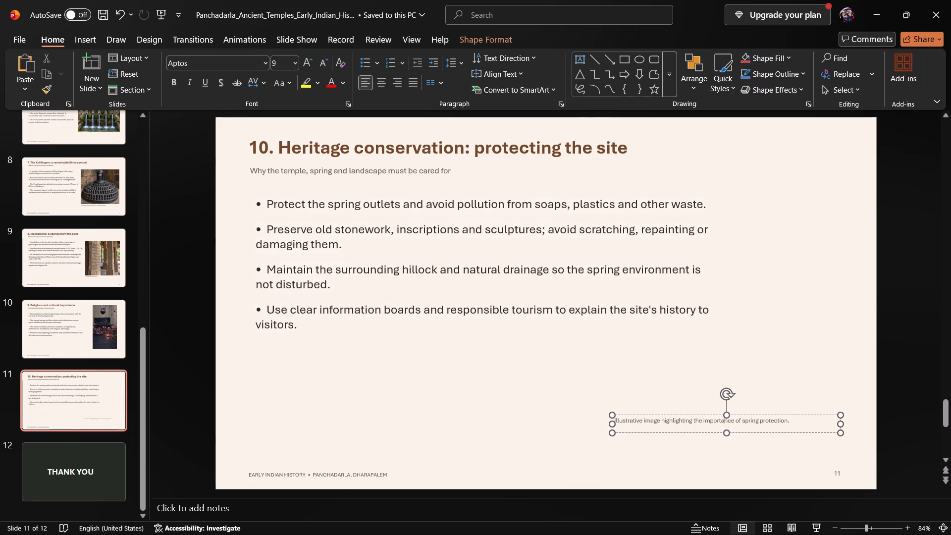
key("BackSpace")
left_click(719, 413)
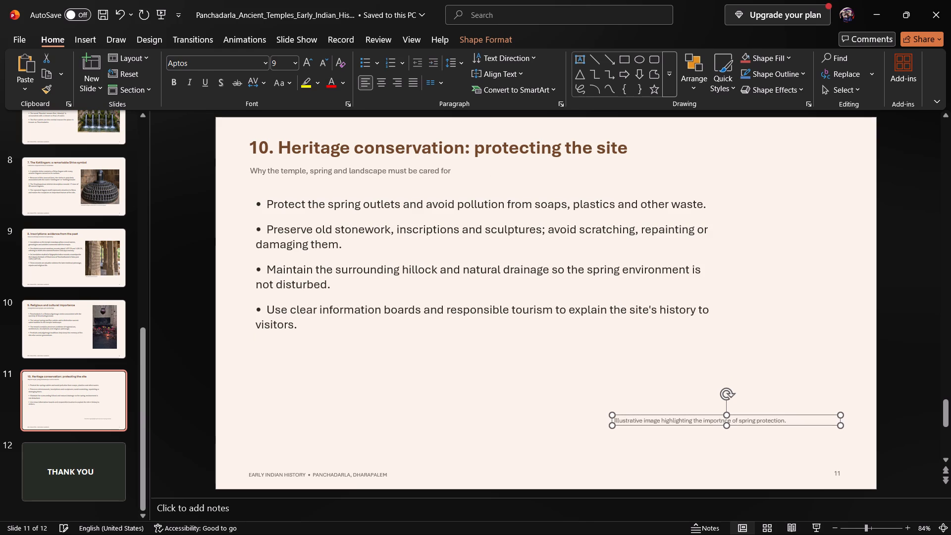
key("BackSpace")
Shift the bullet text box on the Heritage conservation slide so it lines up with the left edge of the title.
left_click(590, 256)
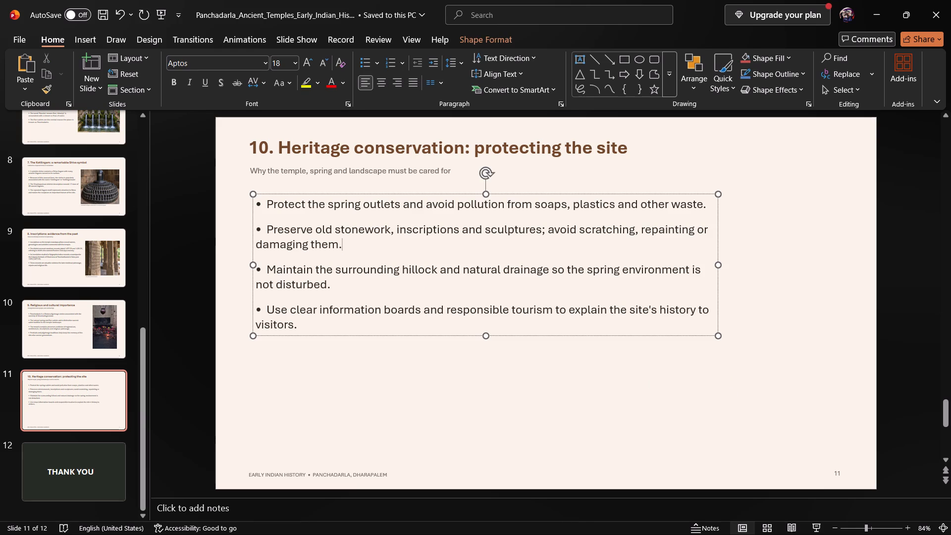
left_click_drag(487, 334, 490, 344)
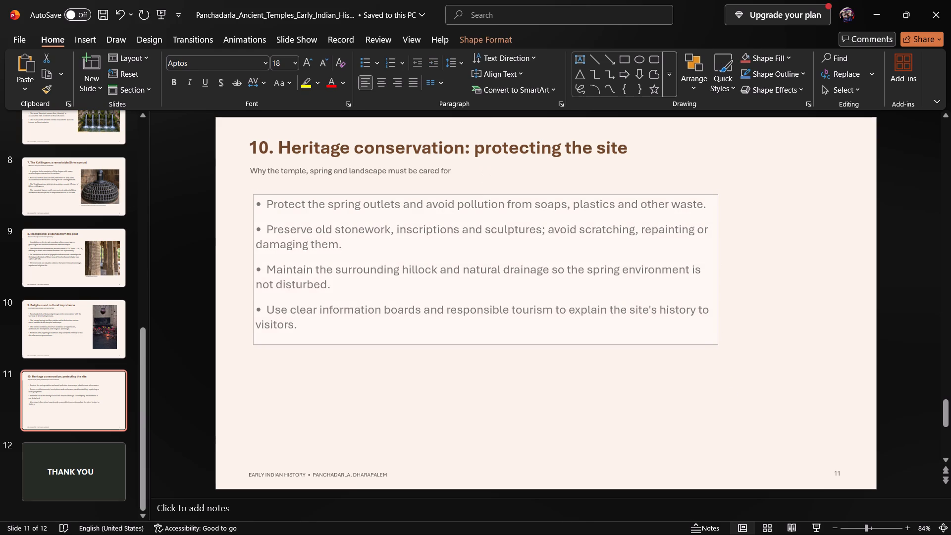
left_click_drag(490, 344, 496, 377)
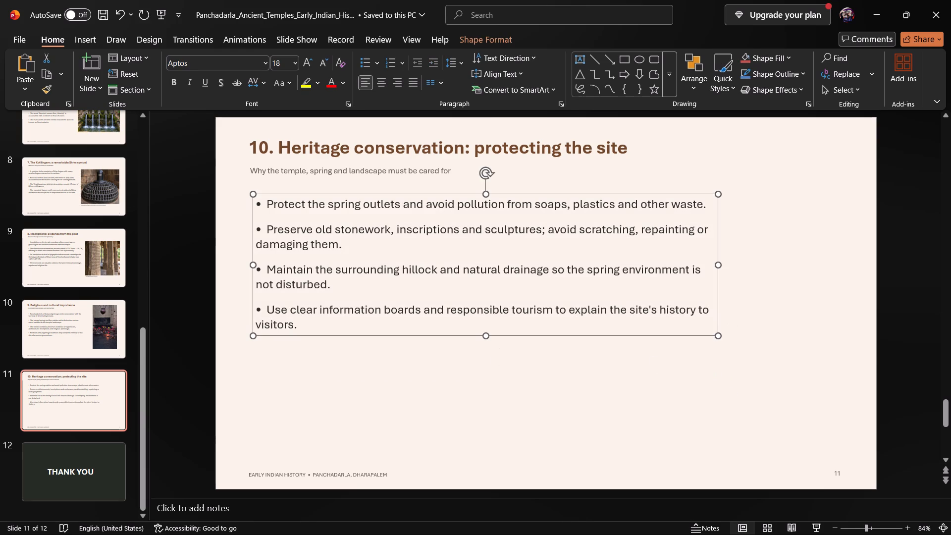
left_click(620, 408)
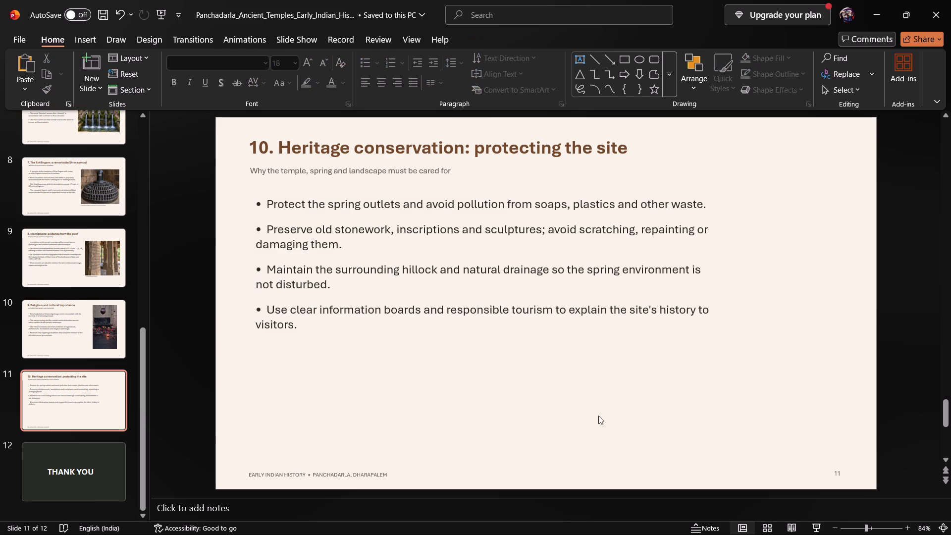
left_click(358, 277)
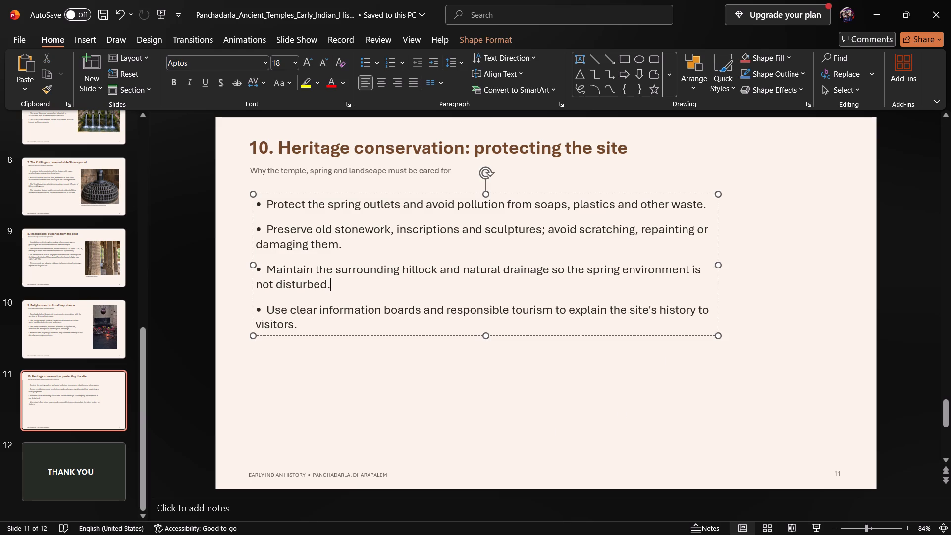
left_click(328, 194)
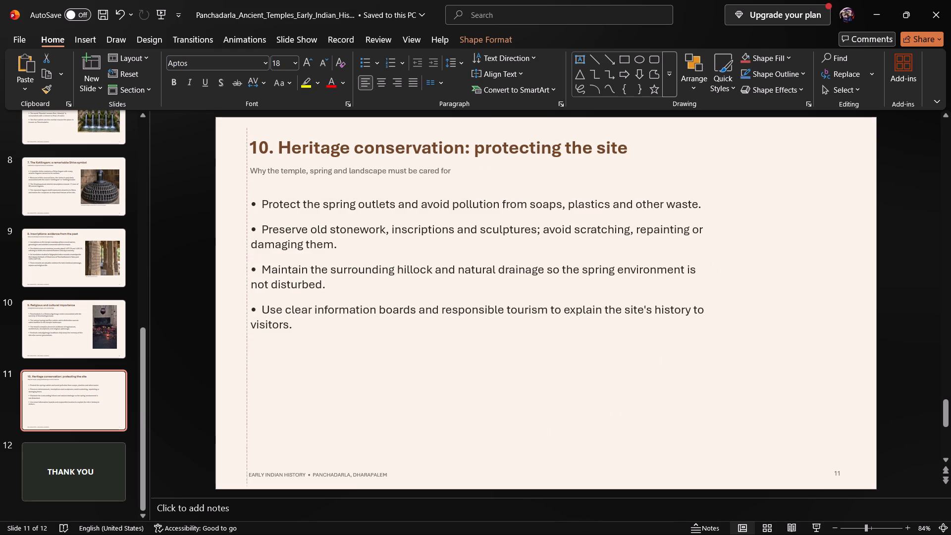
left_click(335, 367)
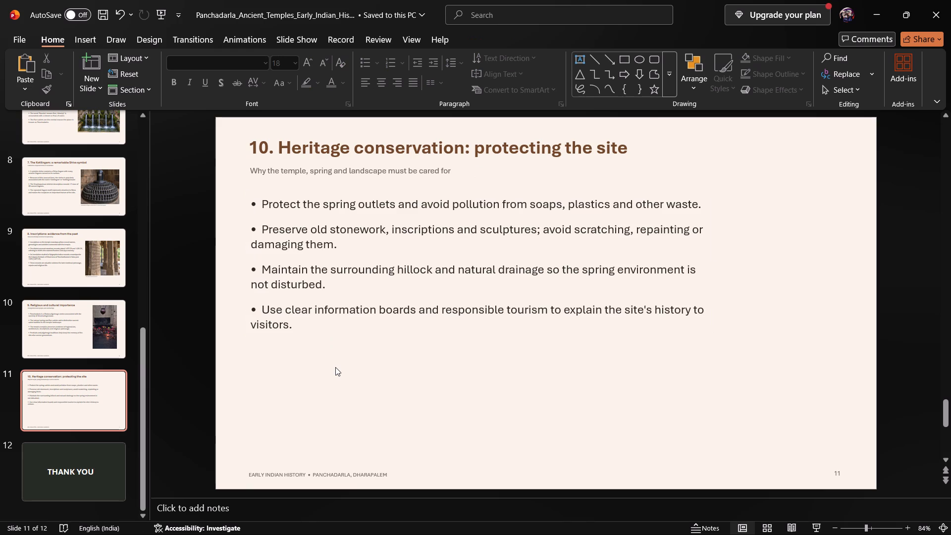
Delete the caption "Illustrative stone inscription." under the pillar picture on the slide "Inscriptions: evidence from the past".
left_click(97, 260)
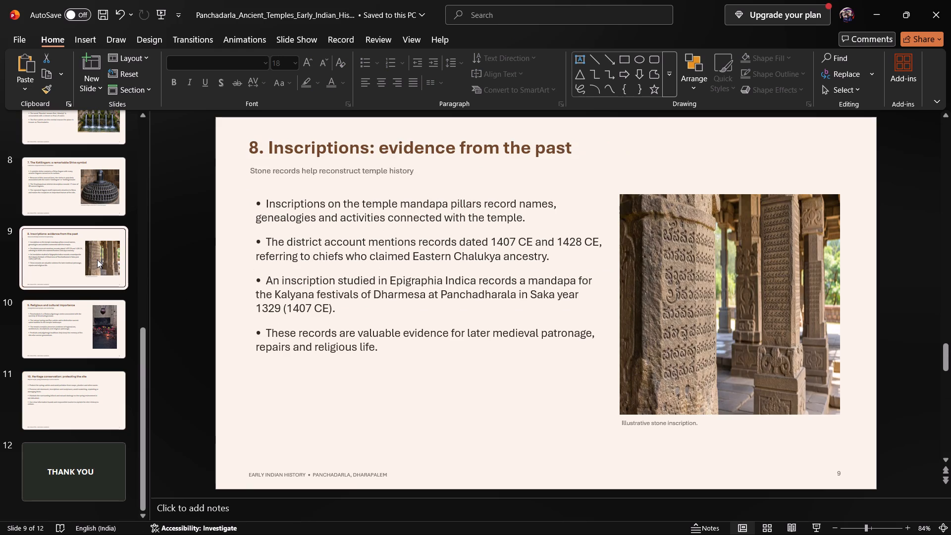
left_click(689, 423)
key("BackSpace")
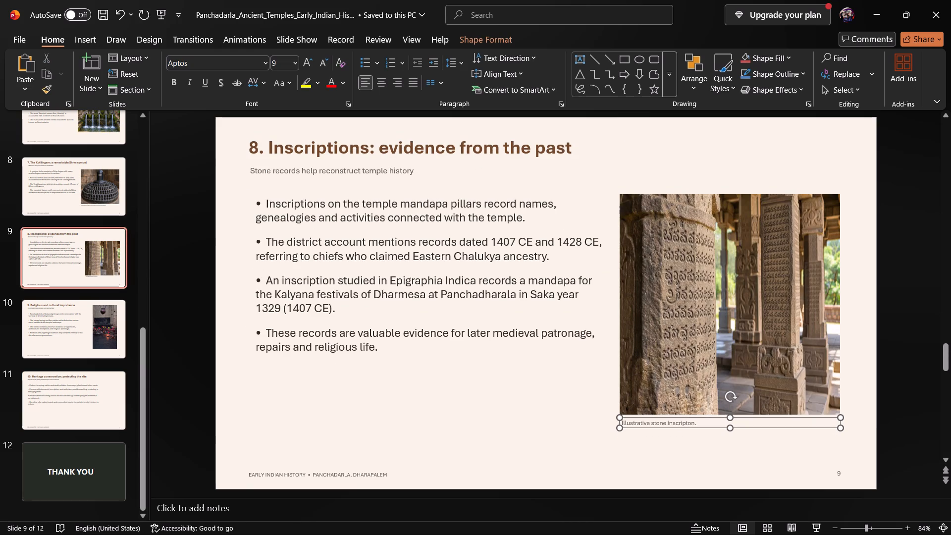
left_click(691, 427)
key("BackSpace")
Delete the caption "Illustrative Kotilingam-style sculpture; not a site photograph." from the slide "The Kotilingam: a remarkable Shiva symbol".
left_click(74, 192)
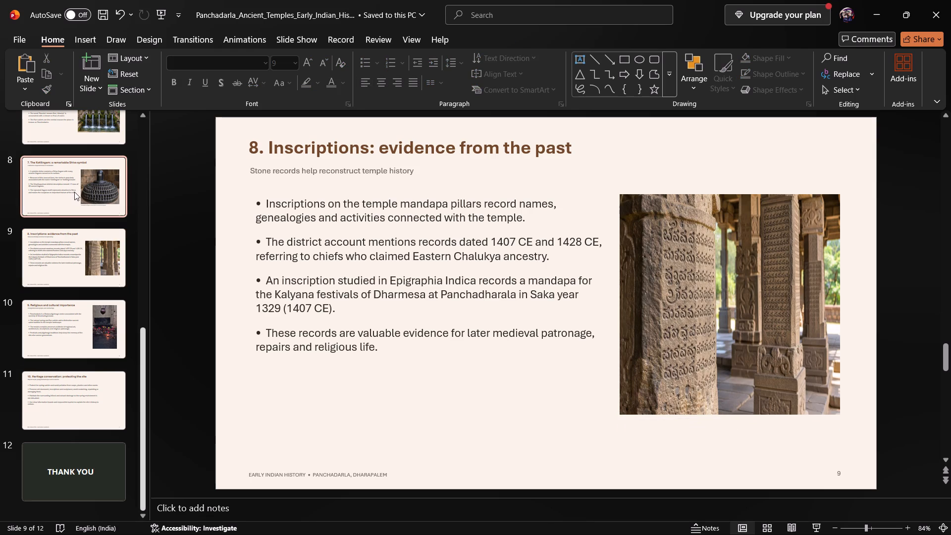
left_click(647, 428)
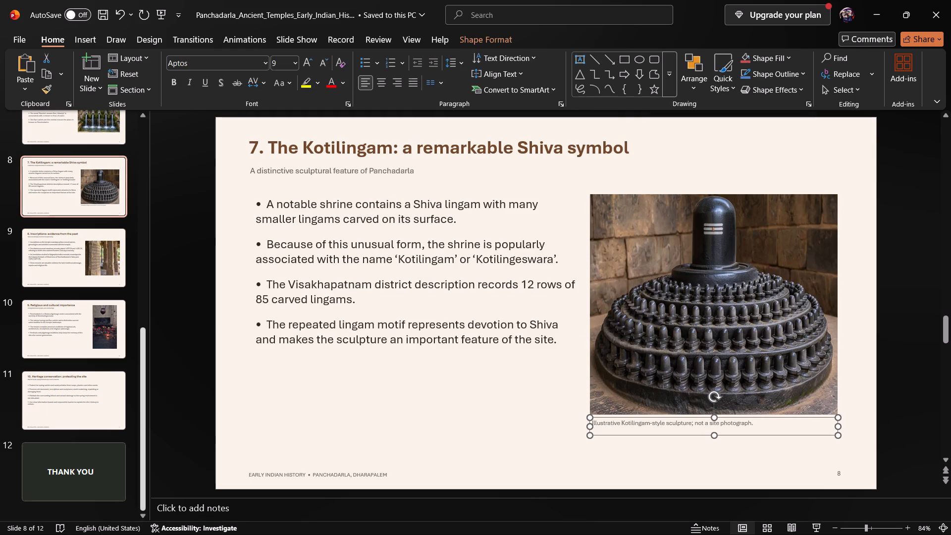
left_click(642, 432)
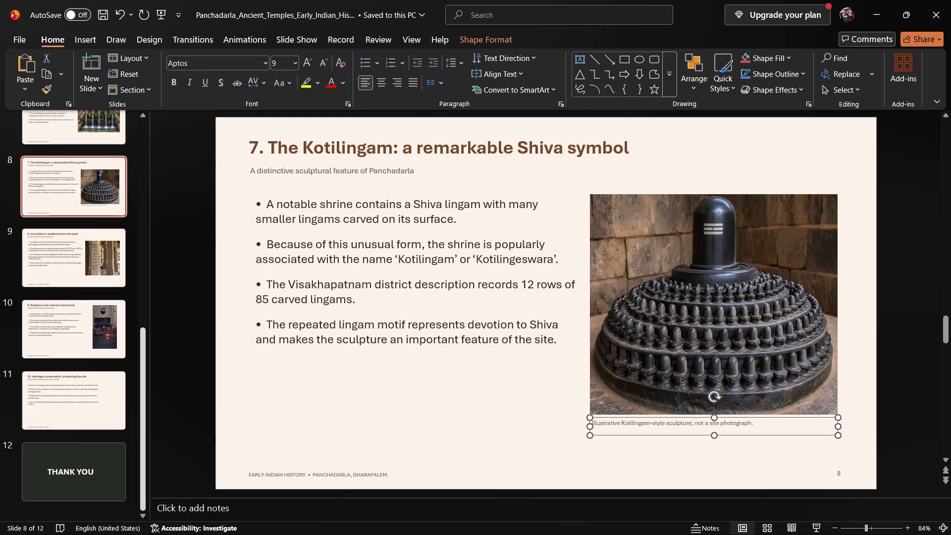
key("BackSpace")
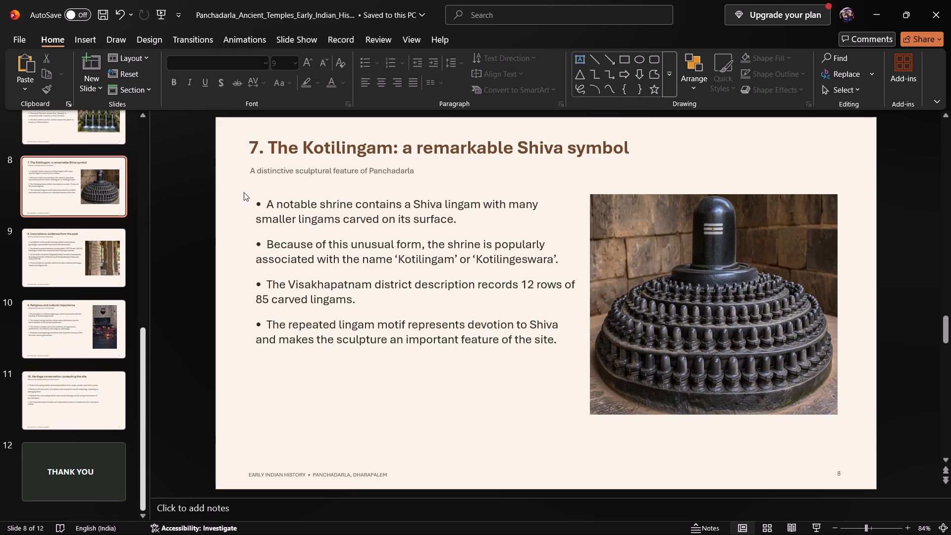
Look through the rest of the slides, from the first to THANK YOU, for leftover captions and illustrative pictures.
scroll(25, 191, "up", 1)
left_click(51, 208)
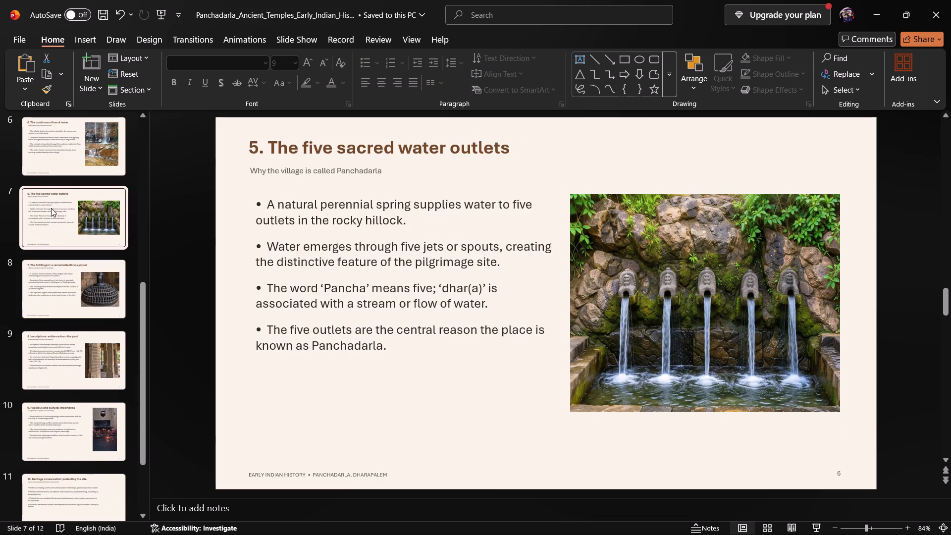
scroll(59, 223, "up", 4)
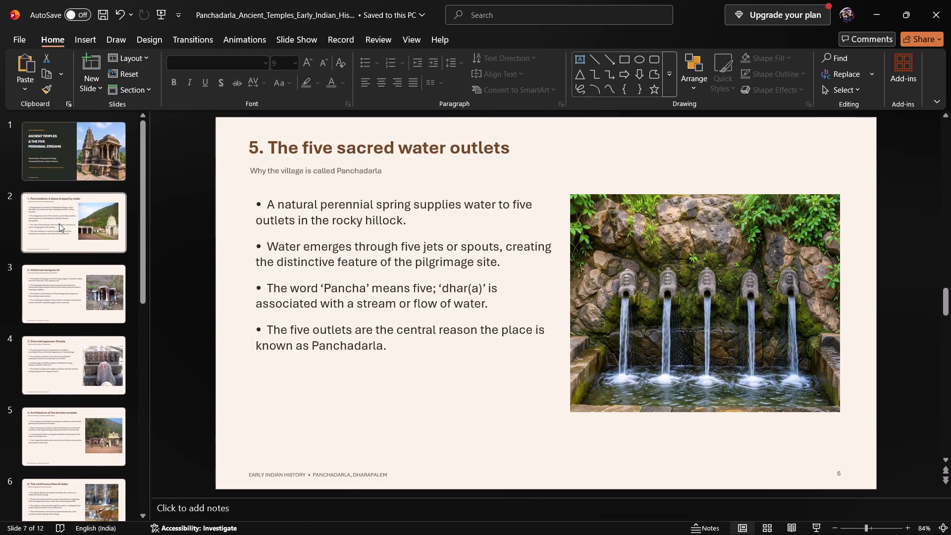
scroll(59, 223, "down", 9)
left_click(77, 391)
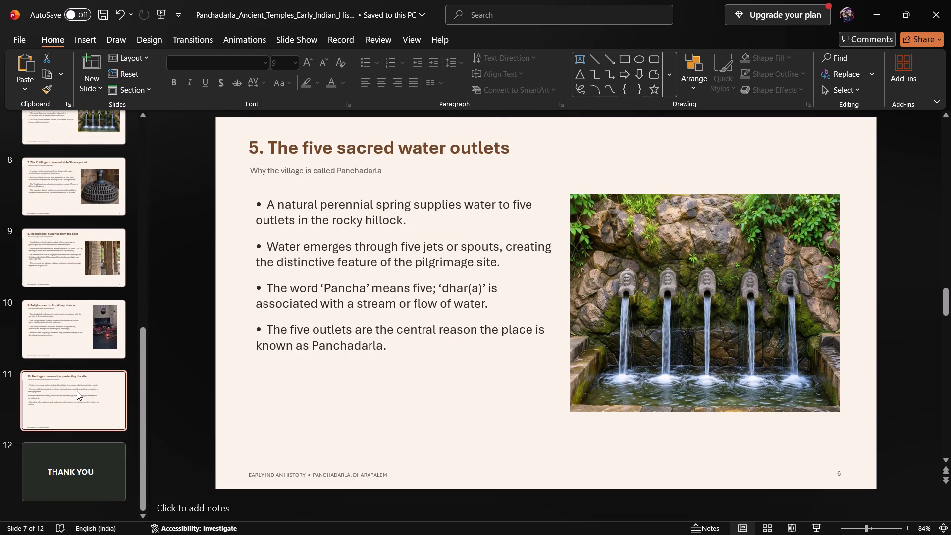
left_click(88, 484)
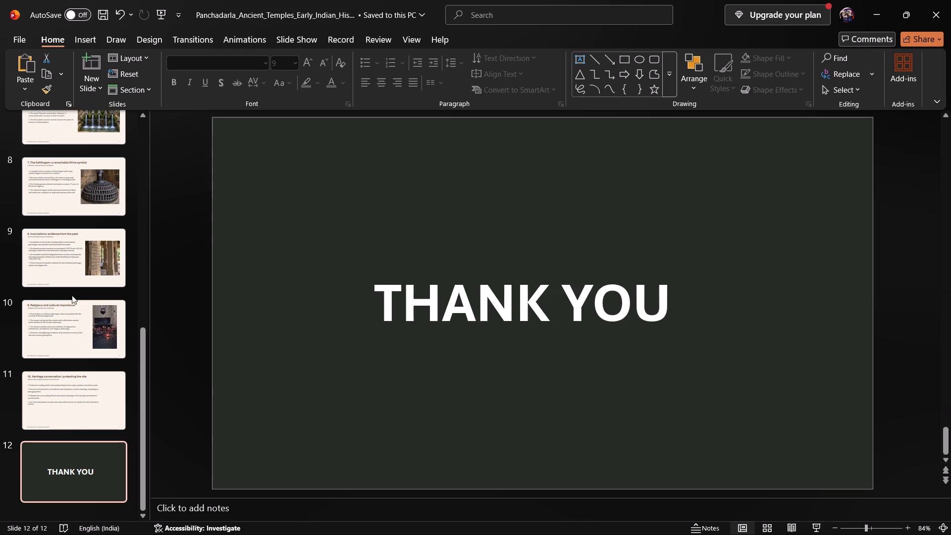
scroll(72, 295, "up", 7)
Delete the illustrative temple picture from the cover slide "Ancient temples & the five perennial streams".
left_click(79, 164)
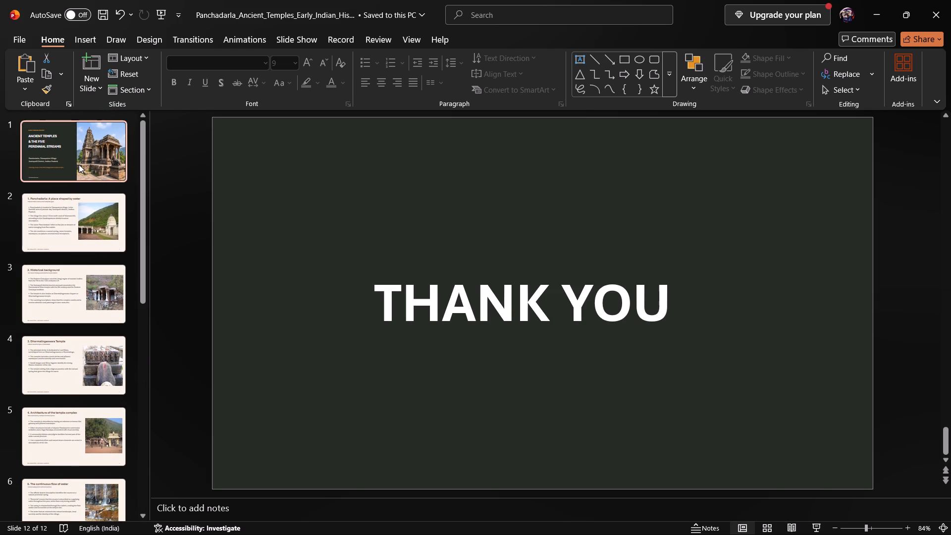
left_click(561, 298)
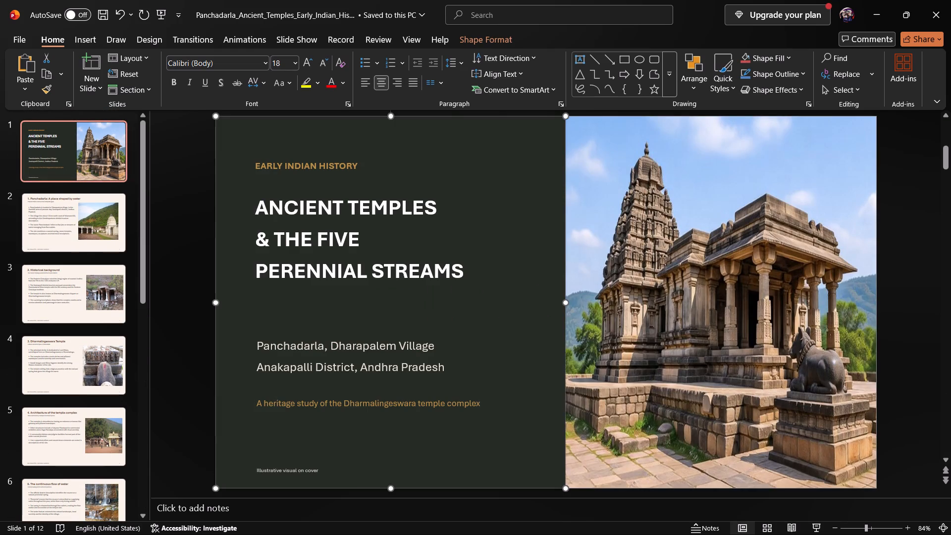
left_click(658, 280)
key("BackSpace")
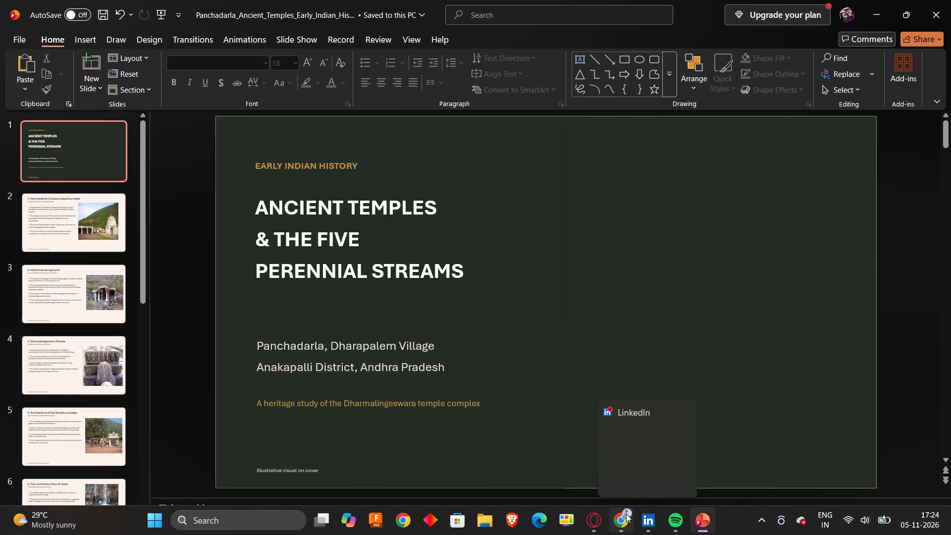
Switch to Chrome and copy the Flickr photo "Panchadharla,Dharapalem043" of the yellow temple gateway from the image results.
left_click(626, 514)
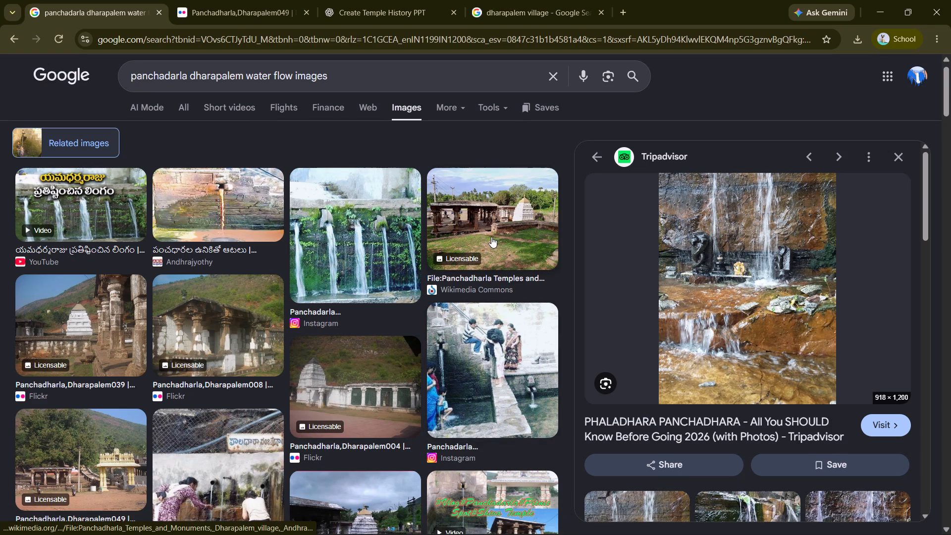
scroll(491, 237, "down", 5)
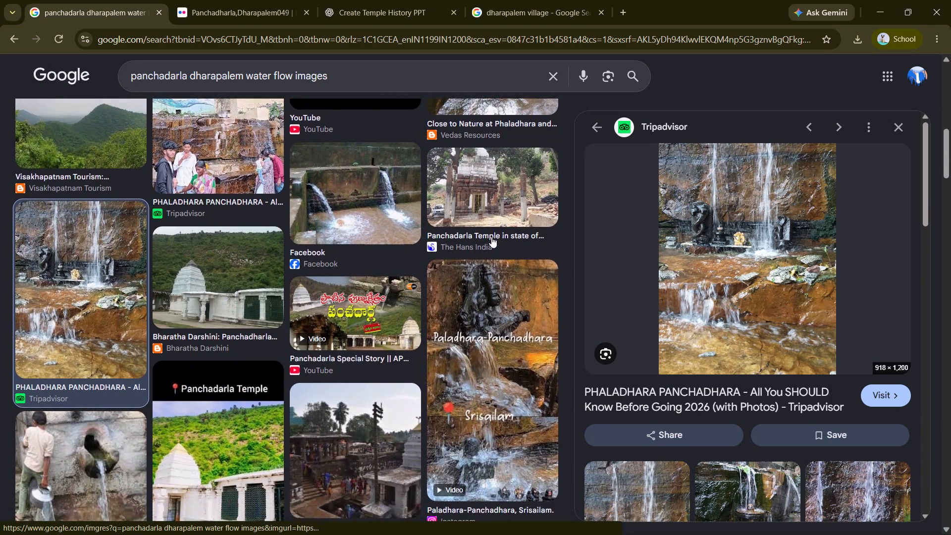
scroll(491, 237, "down", 5)
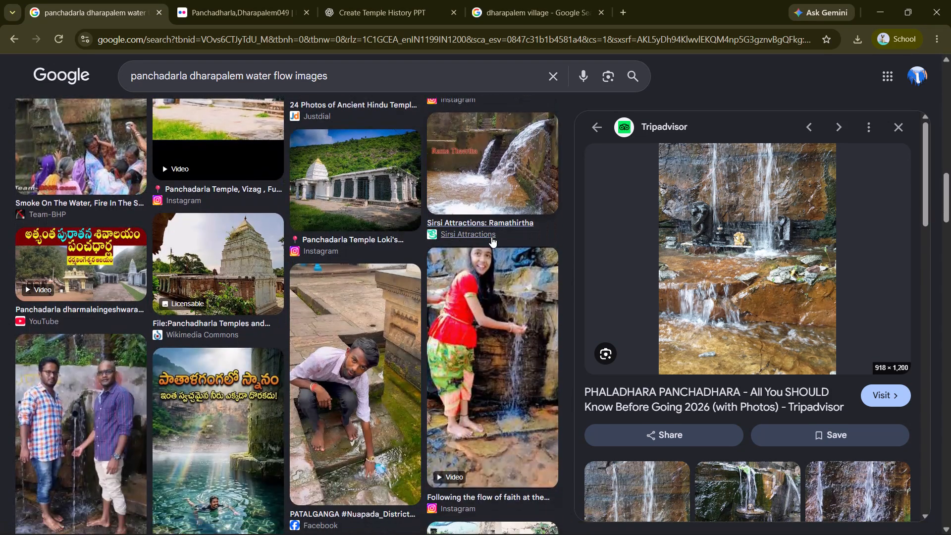
scroll(491, 237, "down", 5)
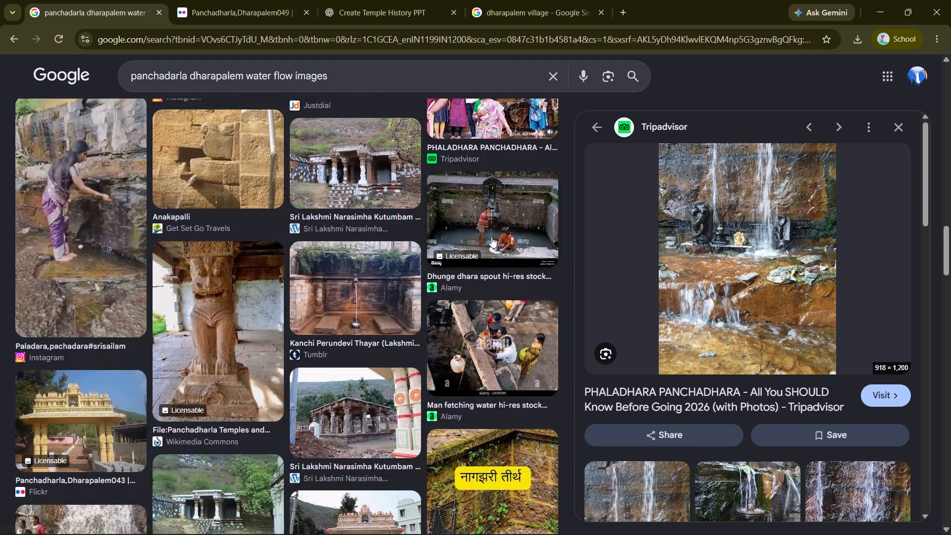
left_click(59, 383)
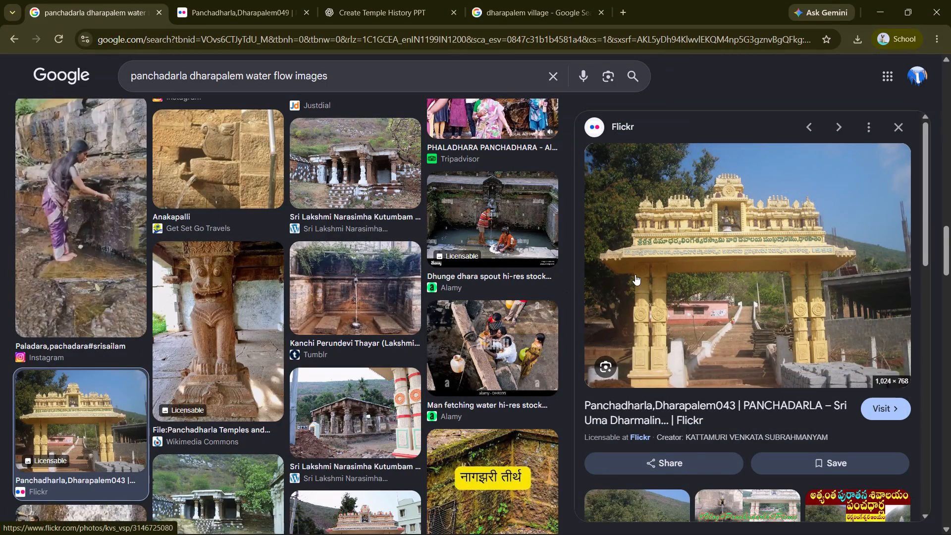
right_click(635, 274)
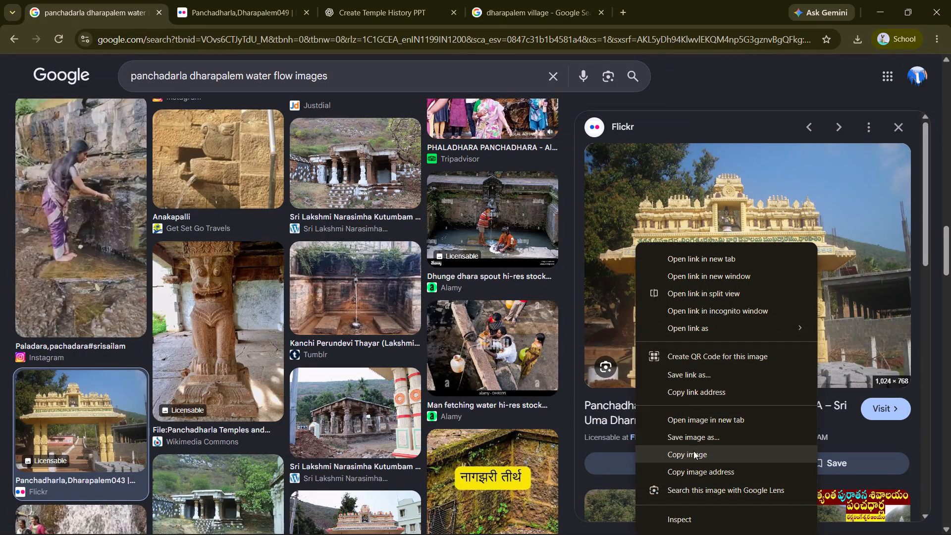
left_click(692, 455)
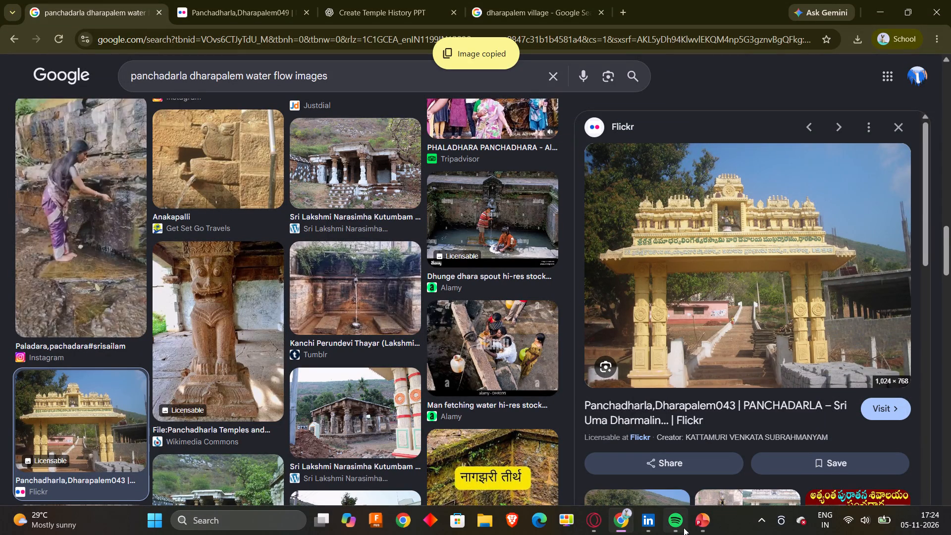
Switch to PowerPoint, paste the gateway photo on the cover slide and stretch it to 15.96 cm wide, filling the slide's empty right part from top to bottom.
left_click(695, 525)
key("ctrl+v")
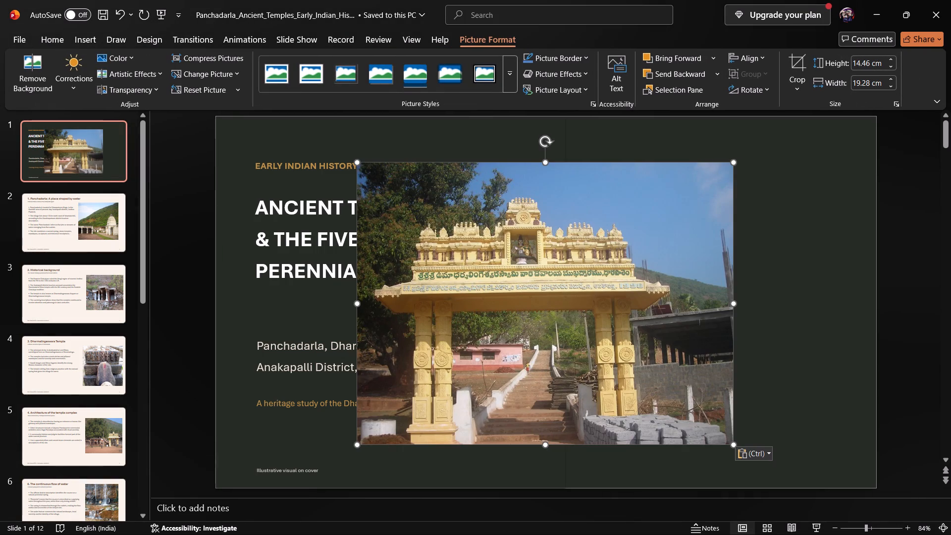
left_click_drag(357, 305, 578, 313)
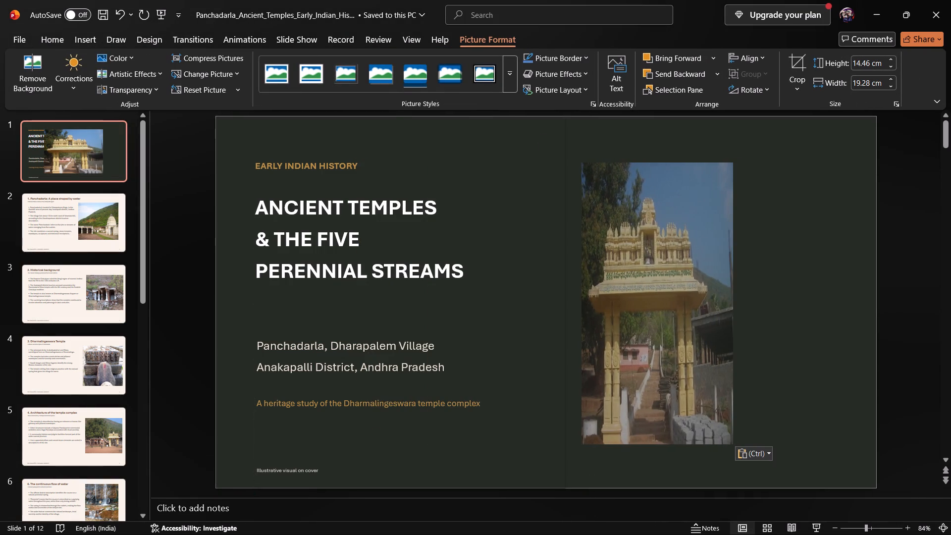
left_click_drag(578, 313, 564, 304)
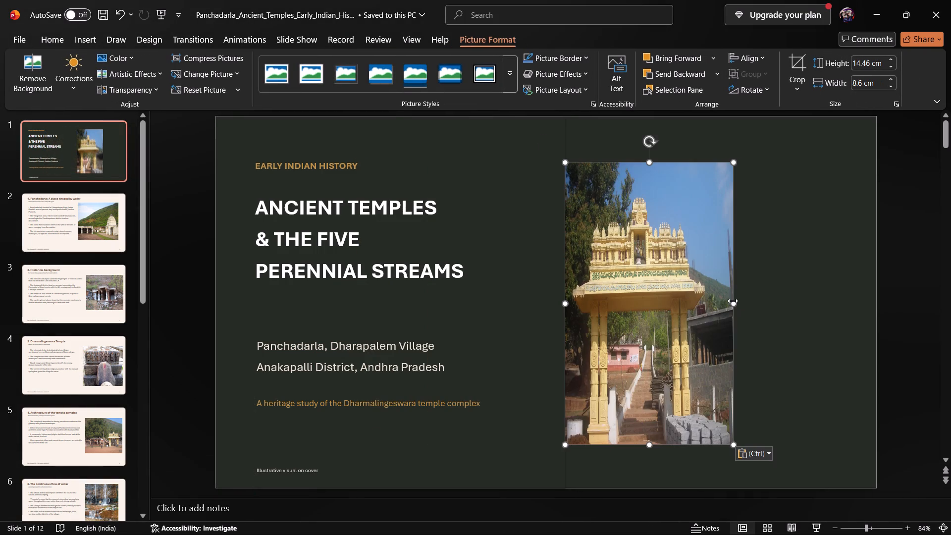
left_click_drag(733, 301, 877, 311)
left_click_drag(723, 161, 722, 148)
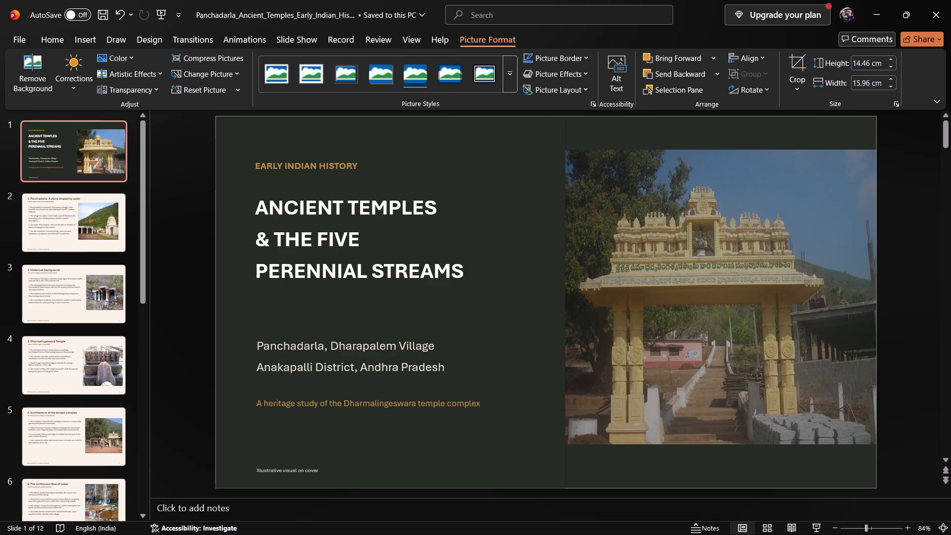
left_click_drag(722, 148, 721, 117)
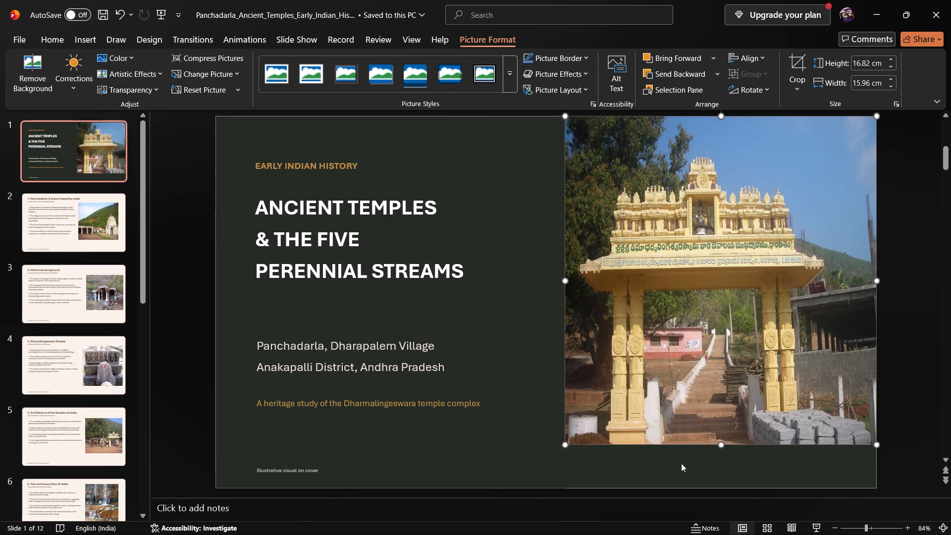
left_click_drag(721, 446, 726, 481)
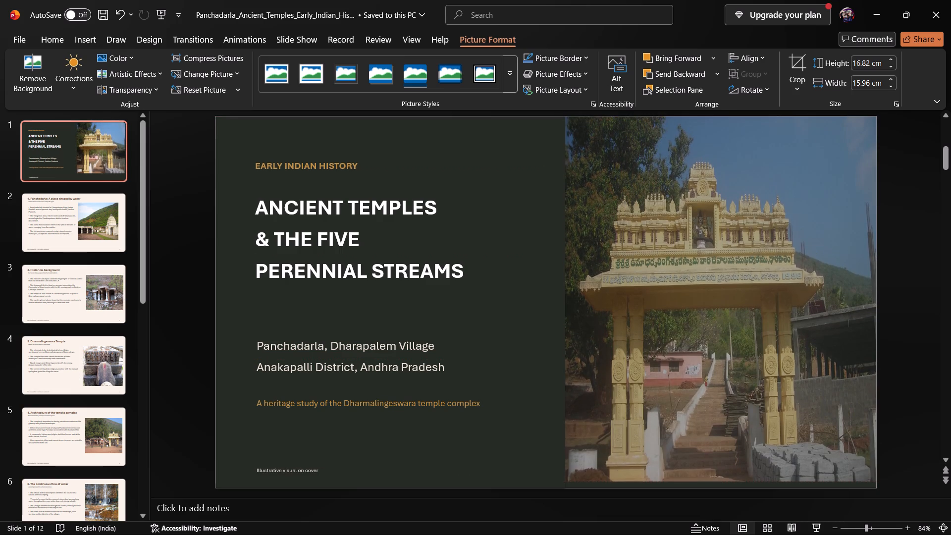
left_click_drag(726, 481, 728, 487)
left_click(457, 366)
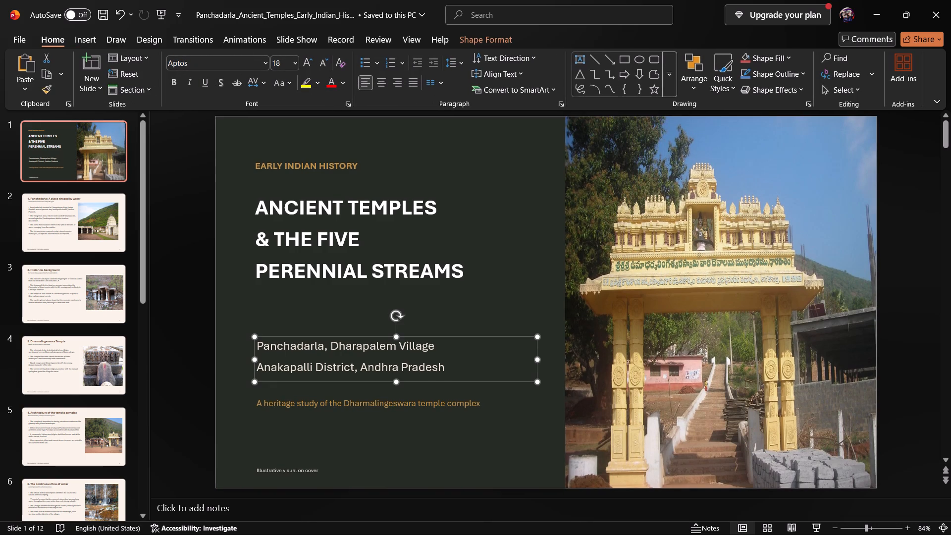
left_click(497, 229)
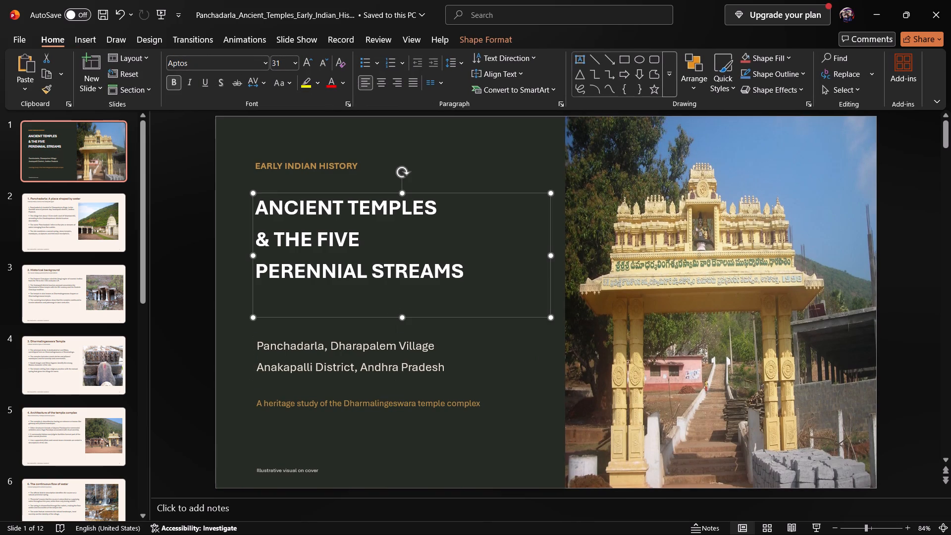
Look through the slides from "Panchadarla: A place shaped by water" to "Heritage conservation: protecting the site" to check their pictures and layout.
left_click(103, 208)
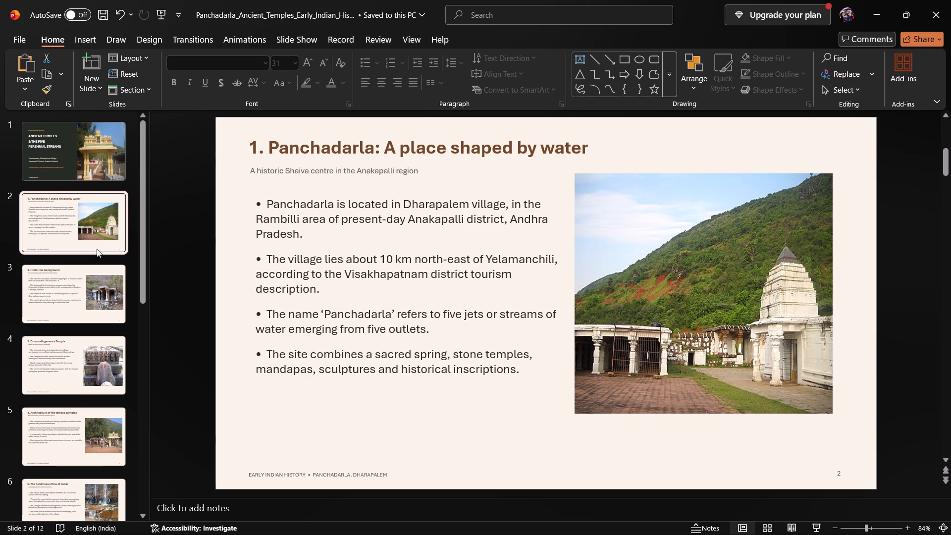
left_click(98, 296)
left_click(91, 400)
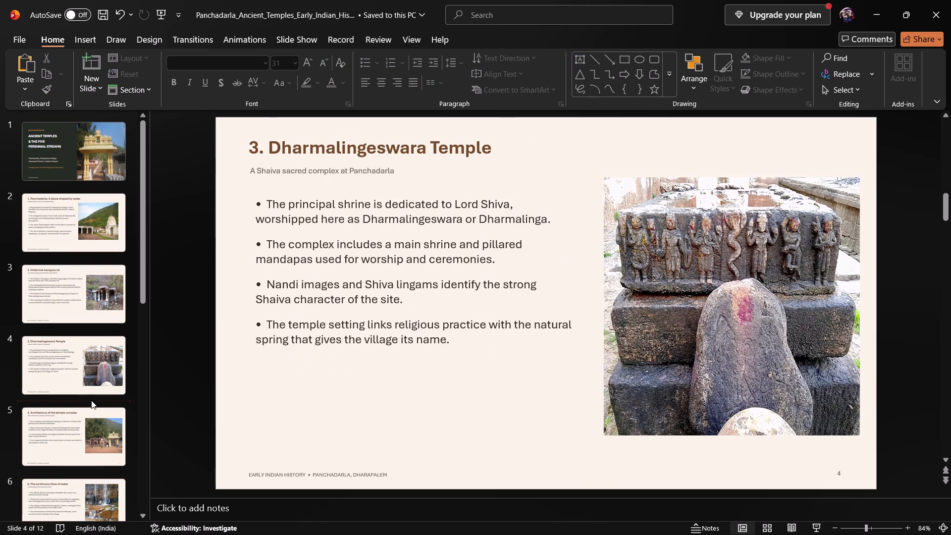
left_click(88, 366)
scroll(88, 366, "down", 3)
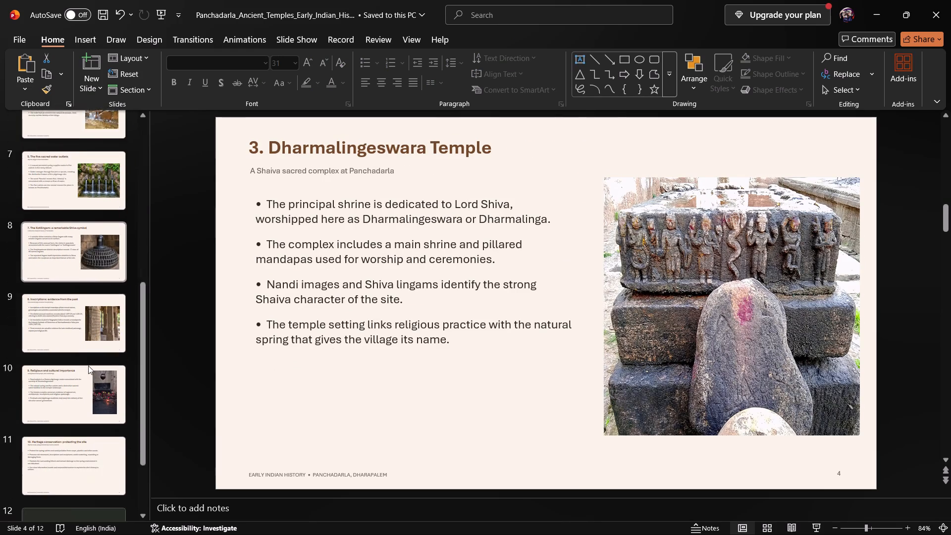
scroll(88, 366, "down", 2)
left_click(86, 390)
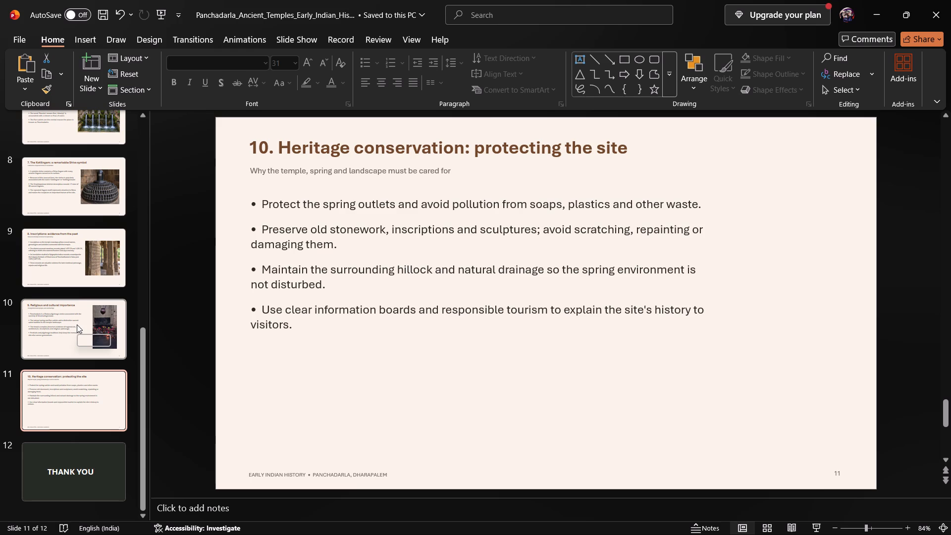
left_click(77, 324)
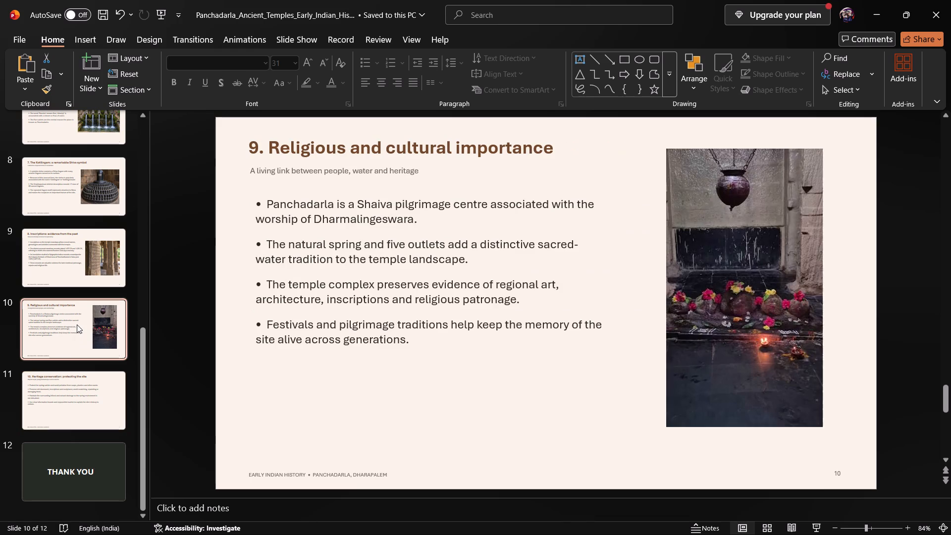
left_click(61, 400)
left_click(98, 256)
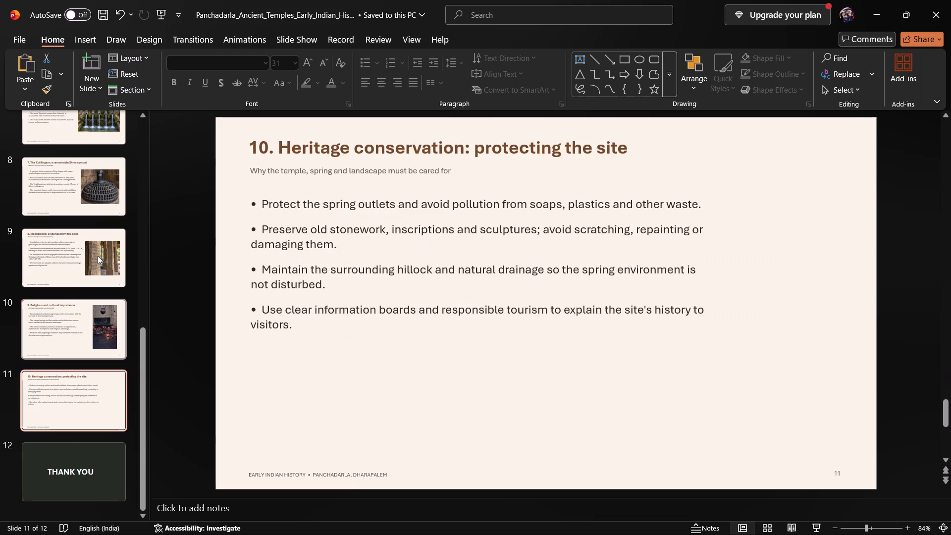
scroll(98, 256, "up", 1)
left_click(98, 256)
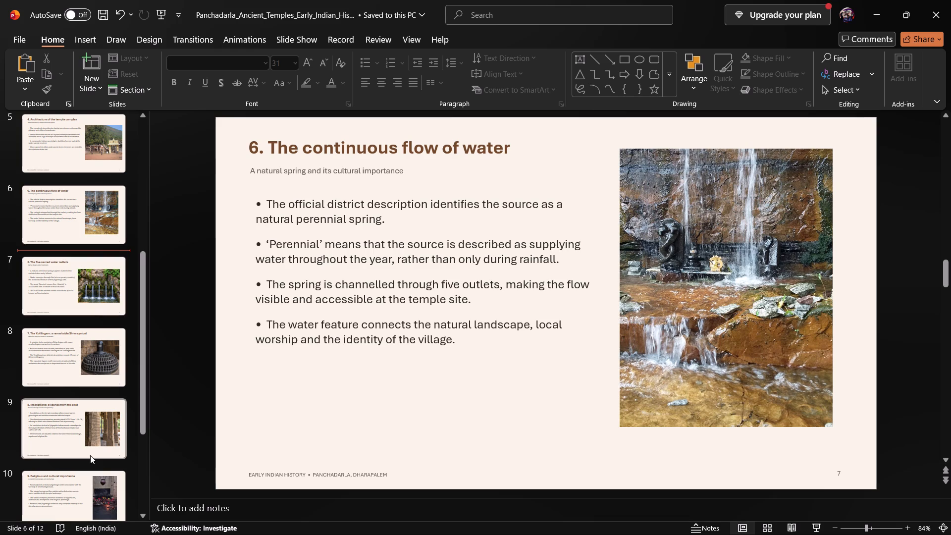
scroll(36, 298, "up", 7)
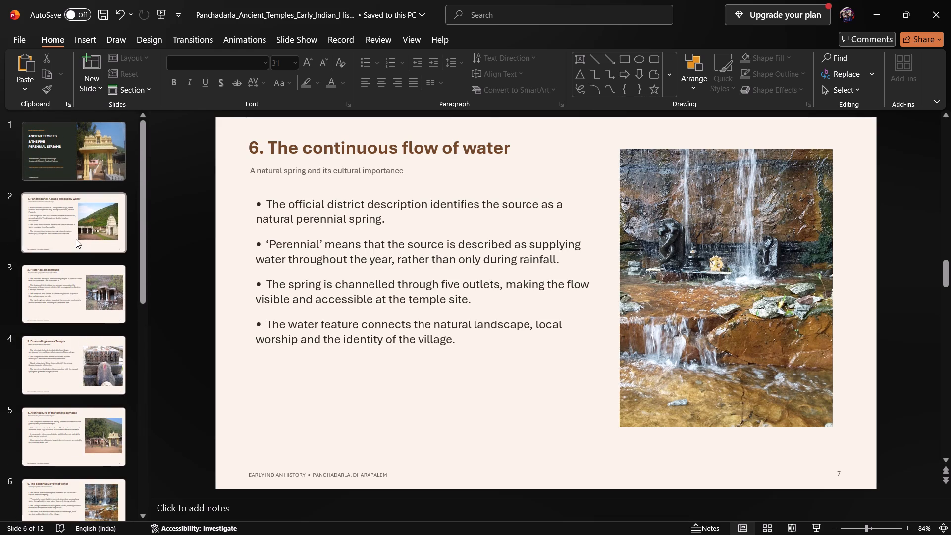
On the slide "Historical background", stretch the pillared temple photo taller and reposition it beside the bullets with its top near the subtitle line.
left_click(76, 239)
left_click(77, 282)
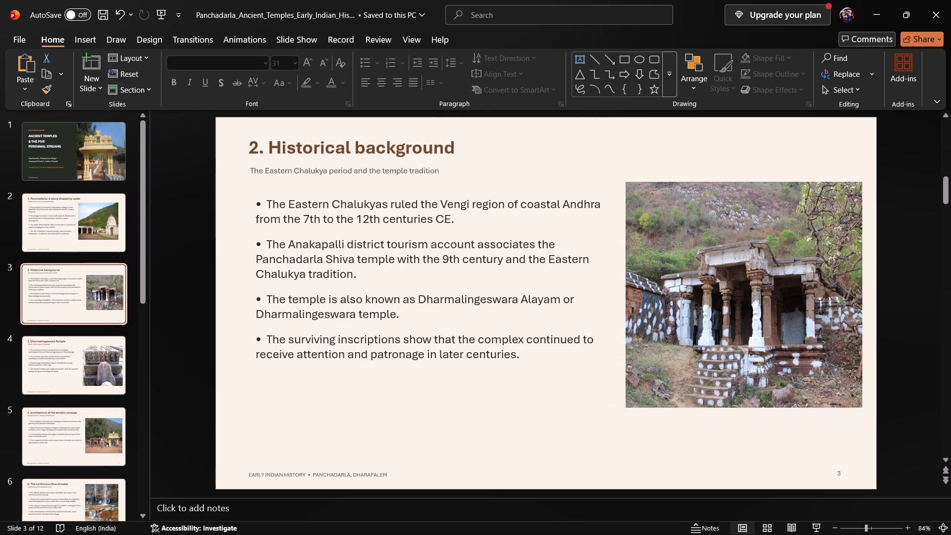
left_click(713, 236)
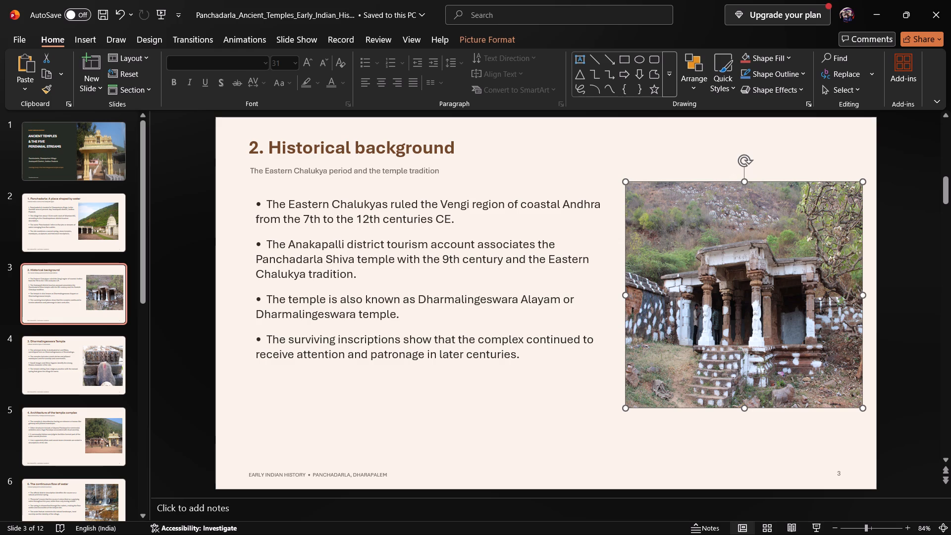
left_click(747, 180)
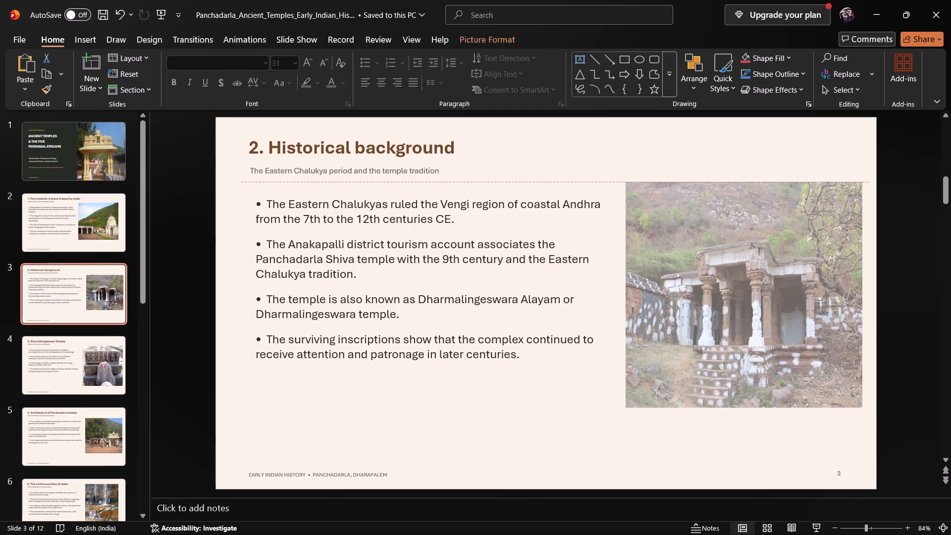
left_click(613, 272)
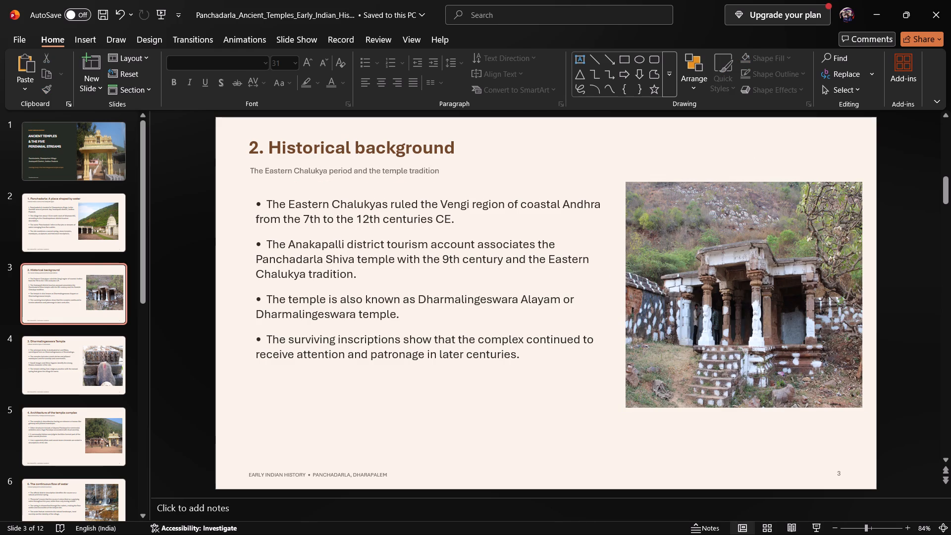
left_click(744, 215)
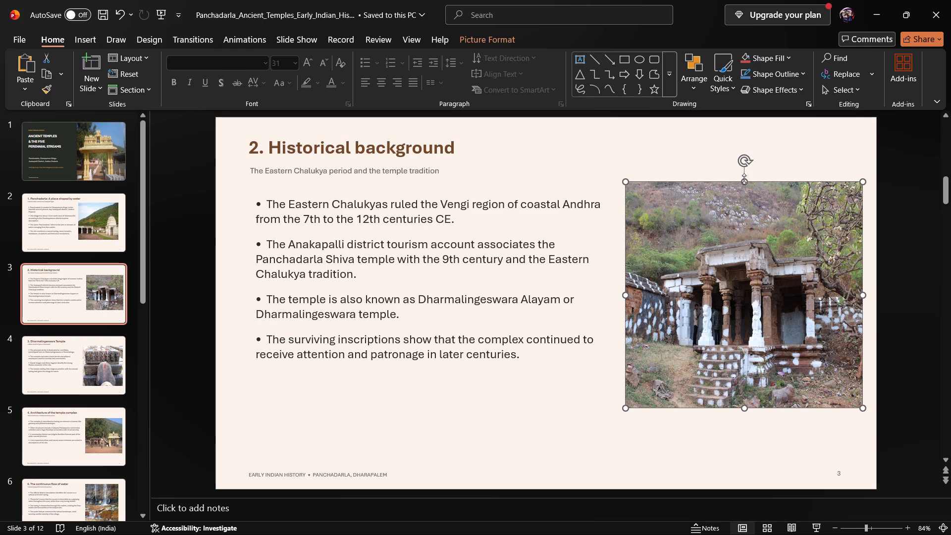
left_click_drag(744, 179, 750, 121)
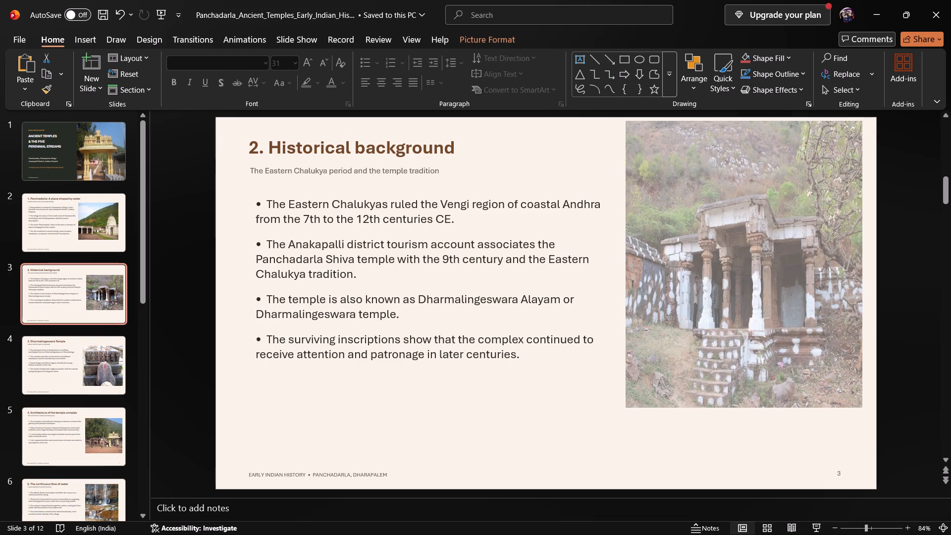
left_click_drag(750, 121, 748, 118)
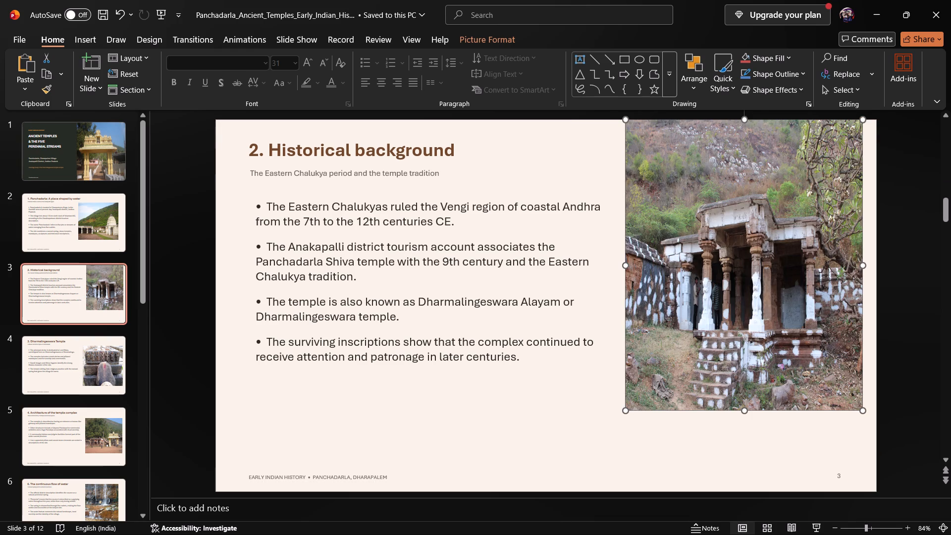
left_click_drag(742, 410, 736, 469)
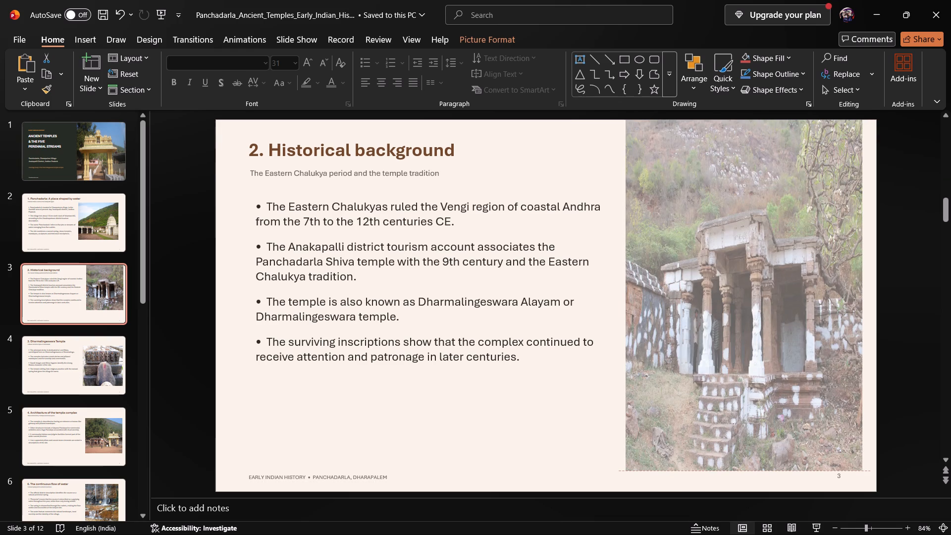
left_click_drag(736, 469, 751, 400)
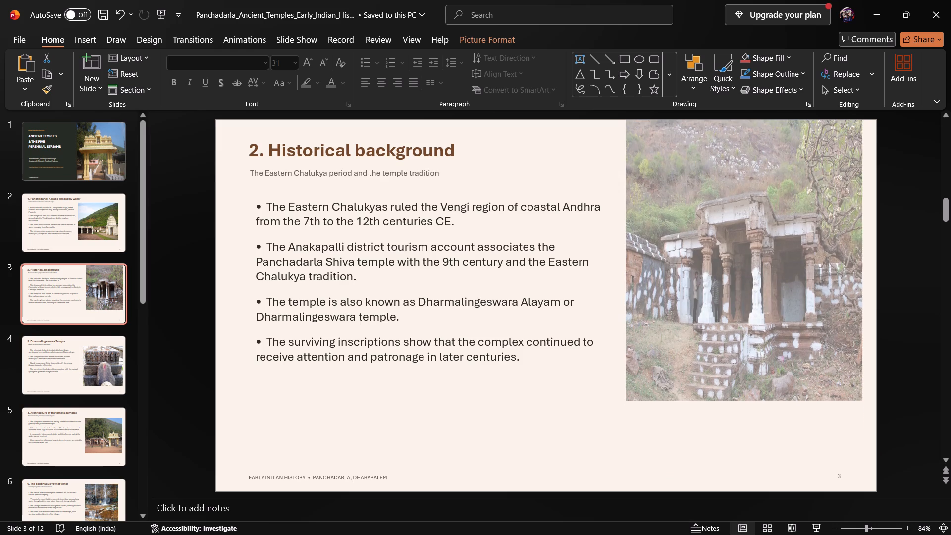
left_click_drag(751, 400, 750, 396)
left_click_drag(731, 330, 727, 376)
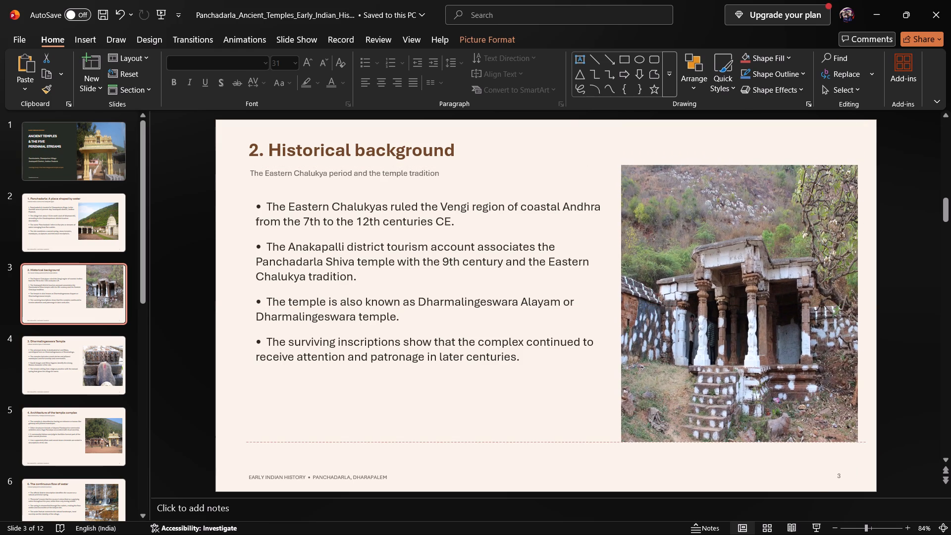
left_click_drag(727, 376, 726, 377)
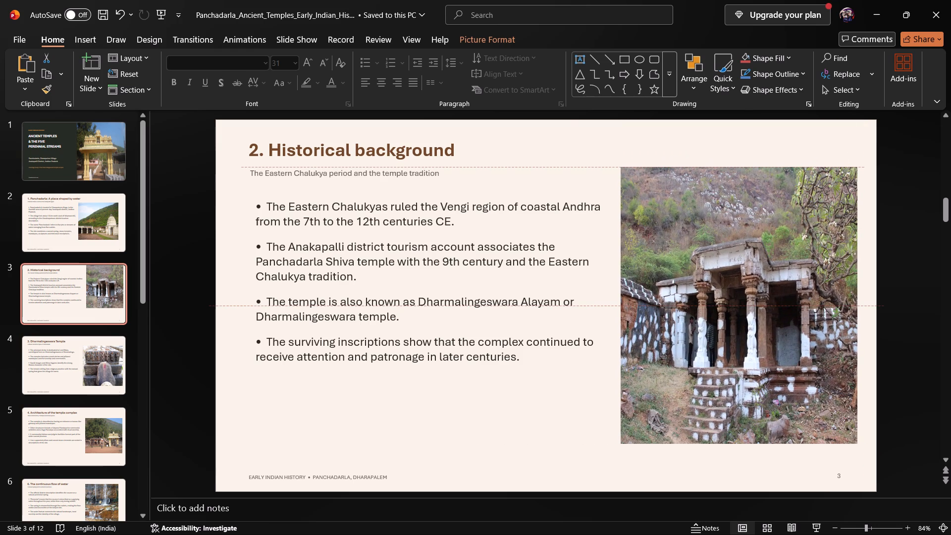
left_click_drag(726, 377, 726, 377)
left_click(585, 395)
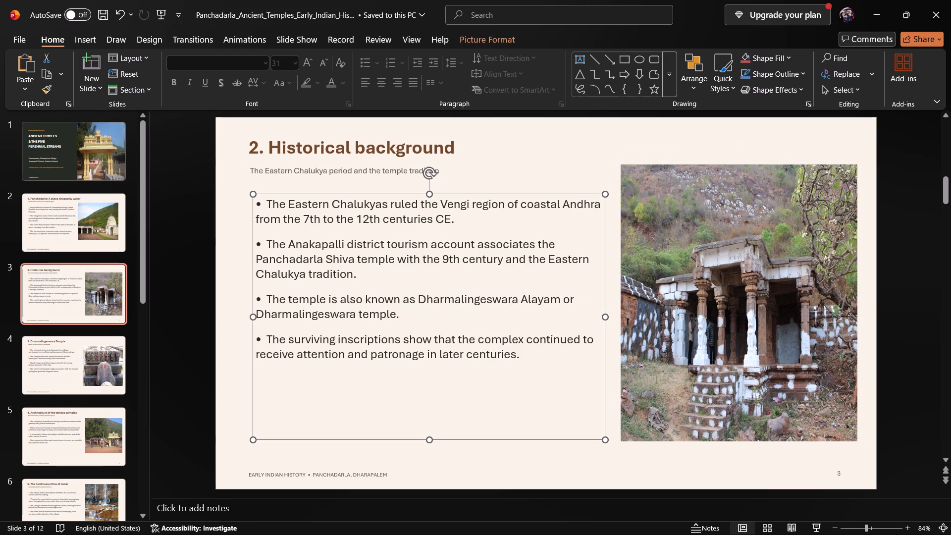
Shorten the temple photo on the "Historical background" slide slightly from its bottom edge, leaving more space above the page number.
left_click(776, 424)
left_click_drag(739, 443, 739, 437)
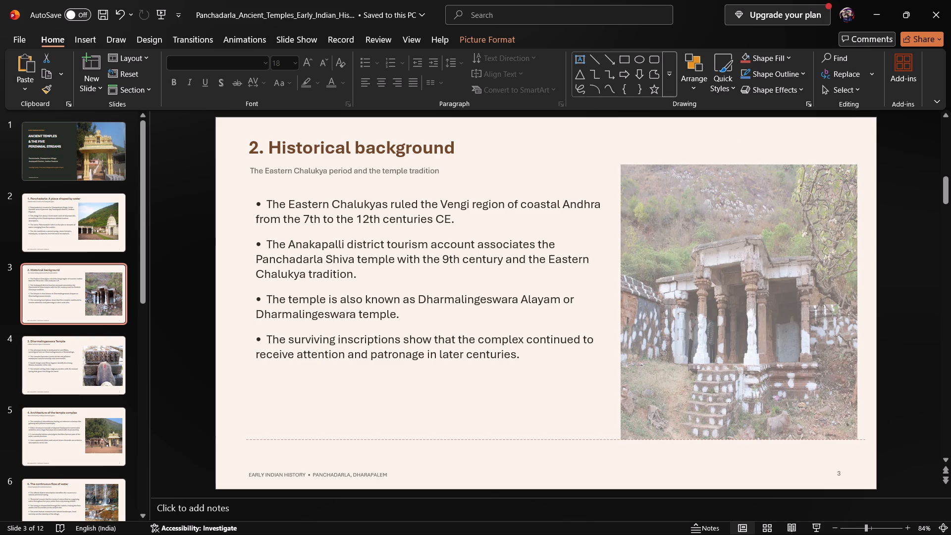
left_click_drag(739, 437, 740, 418)
left_click(584, 405)
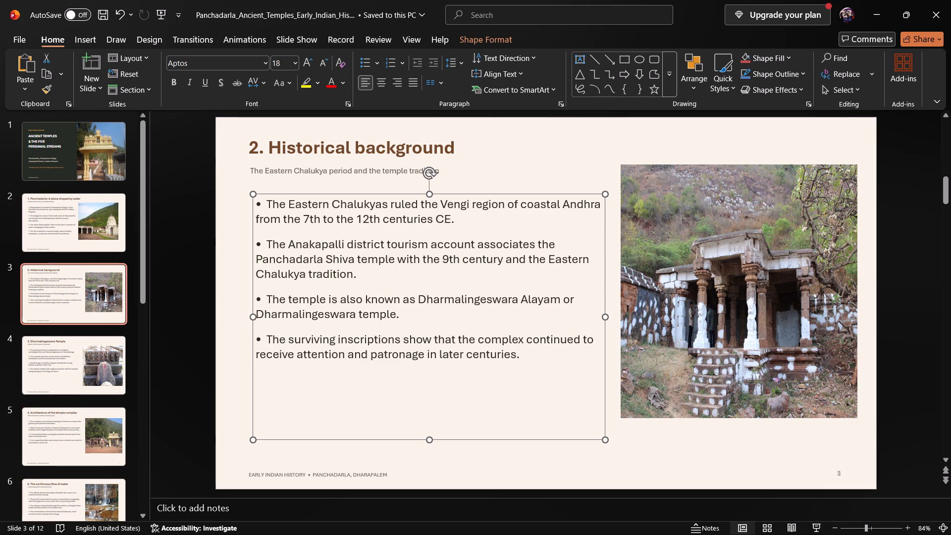
left_click(546, 166)
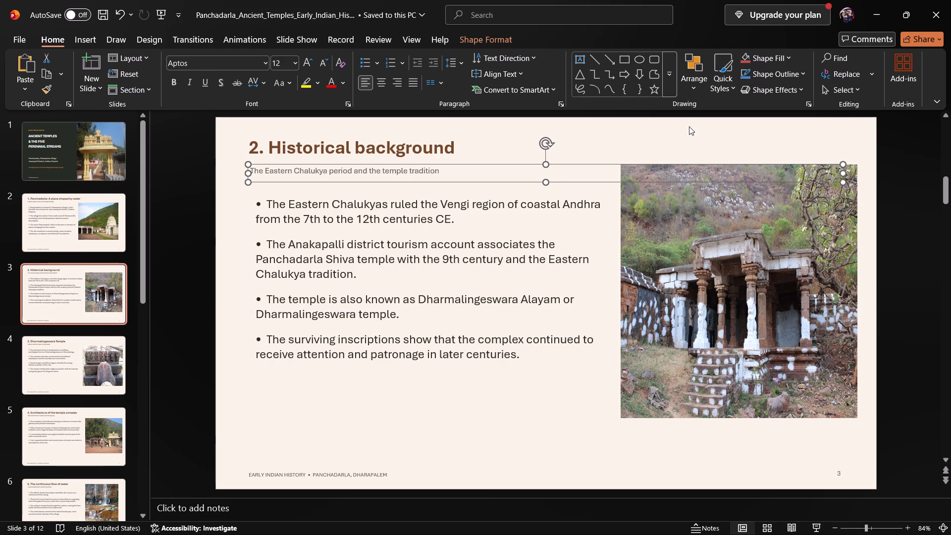
Save the presentation as Panchadarla_Ancient_Temples_Early_Indian_History, type PowerPoint Presentation, in the Downloads folder, replacing the existing file.
left_click(15, 36)
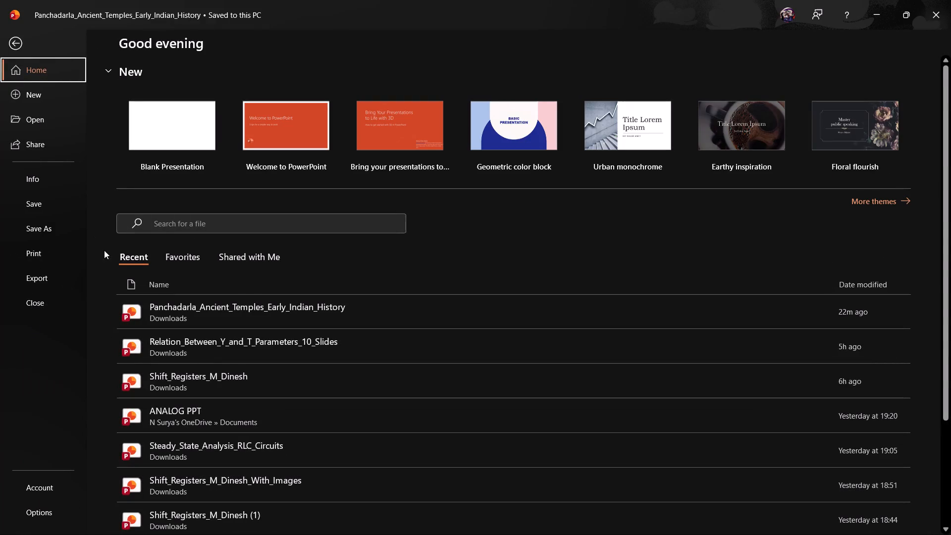
left_click(54, 232)
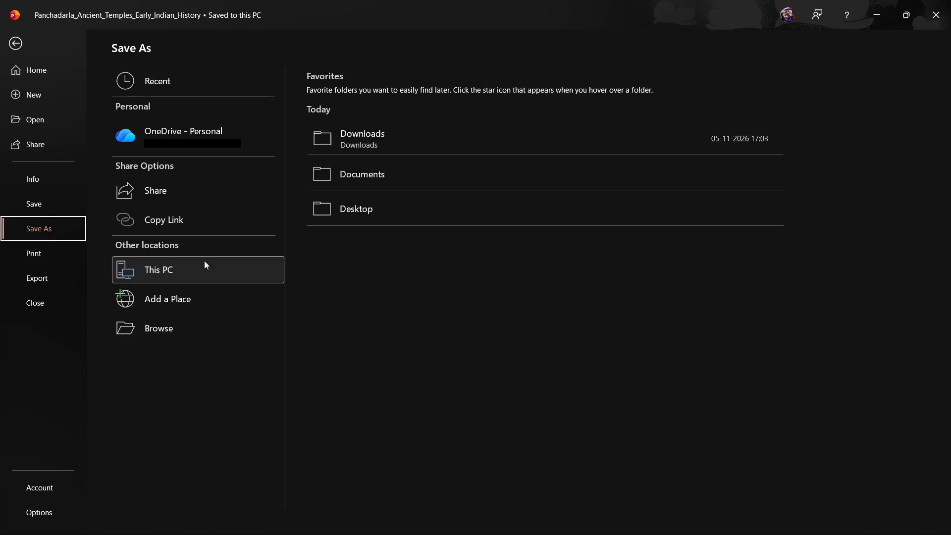
left_click(371, 143)
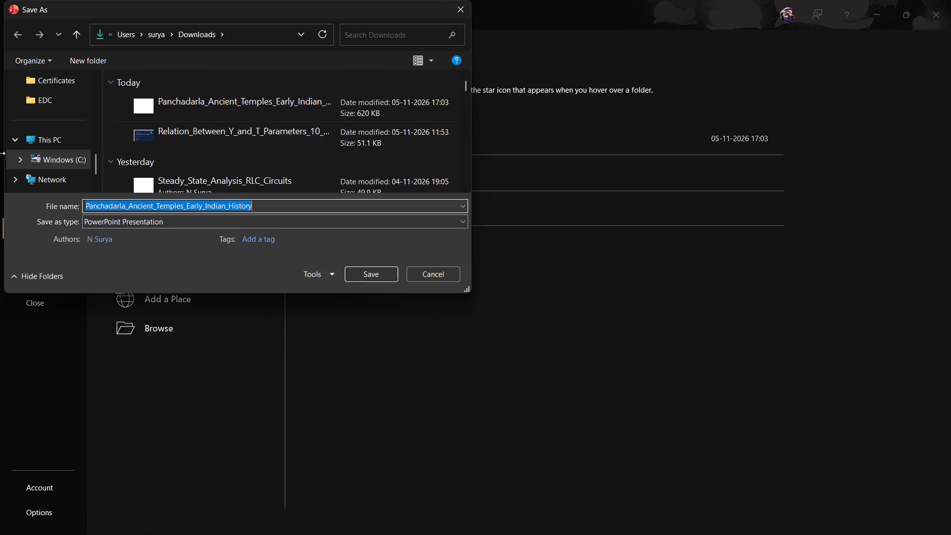
scroll(0, 153, "down", 2)
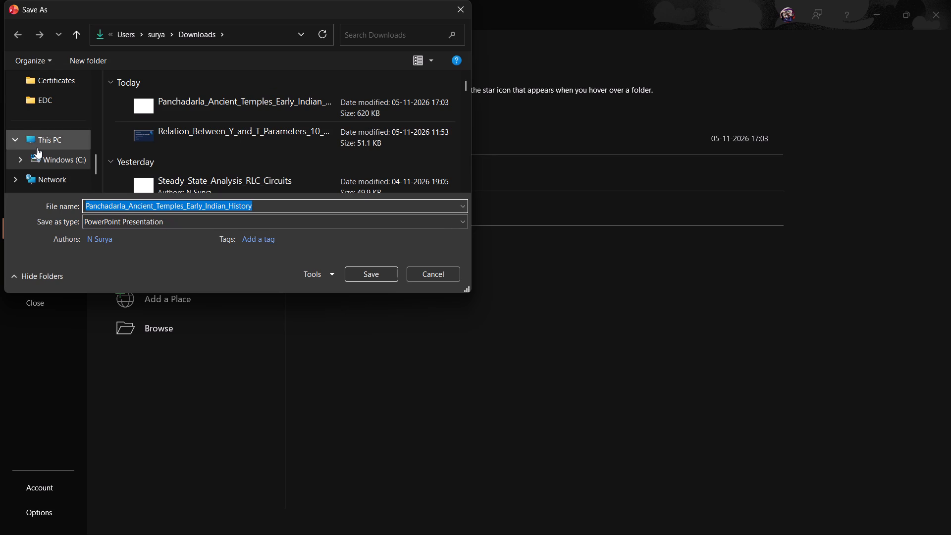
scroll(37, 148, "up", 3)
scroll(42, 167, "down", 1)
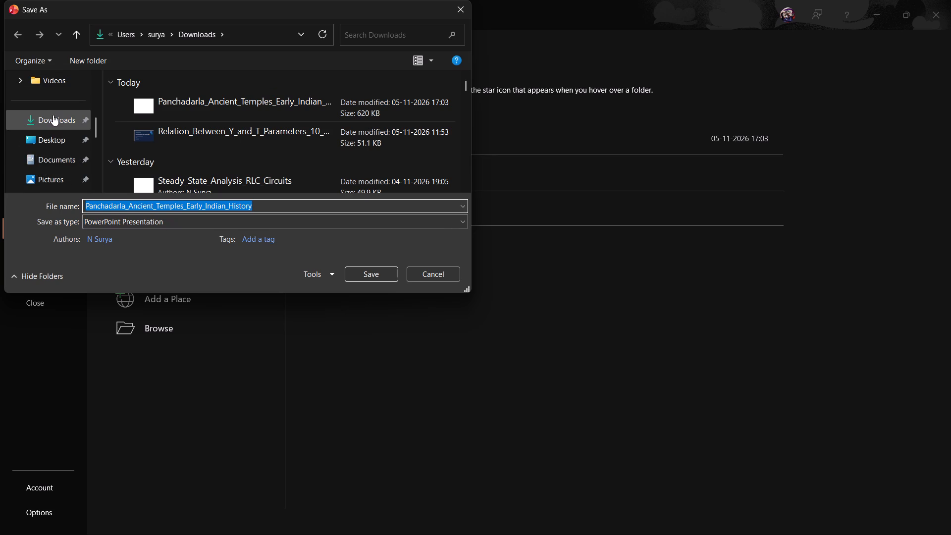
left_click(53, 115)
left_click(372, 274)
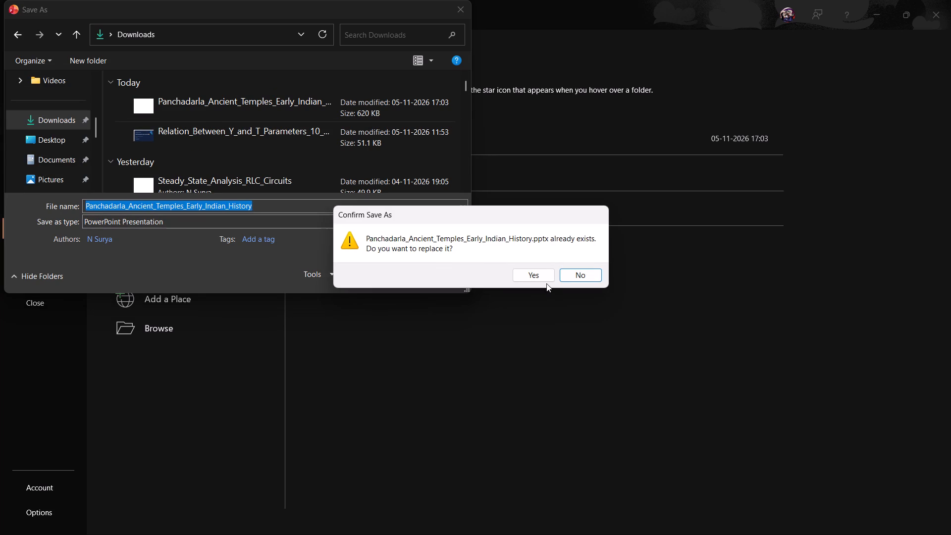
left_click_drag(296, 199, 286, 207)
left_click(286, 207)
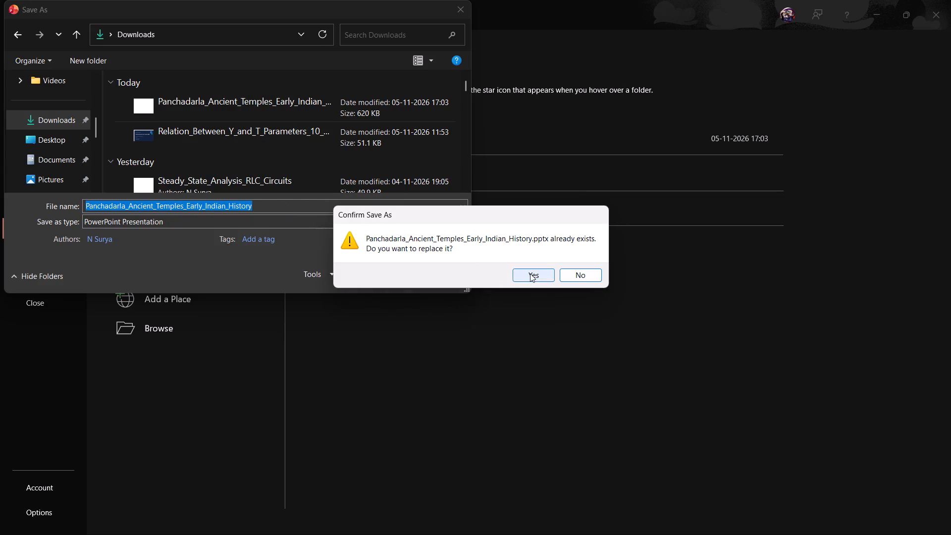
left_click(530, 273)
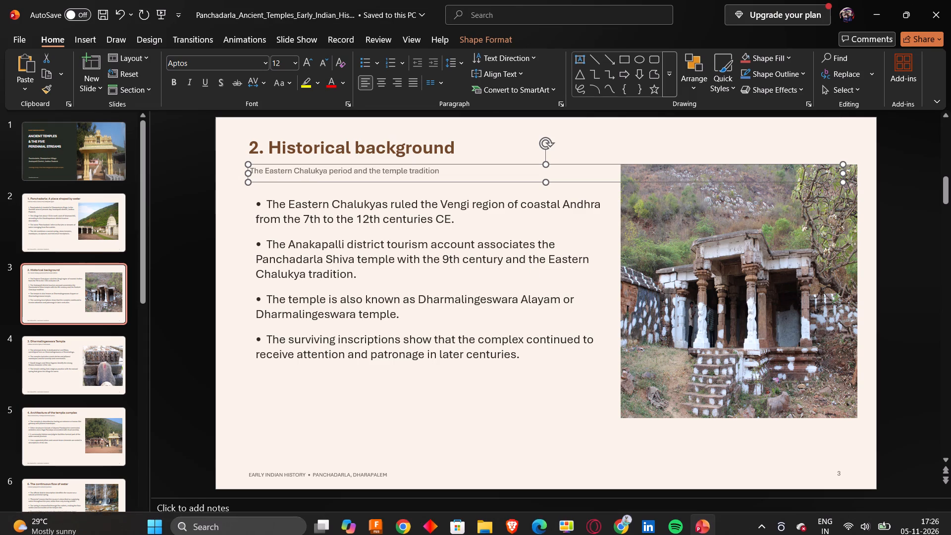
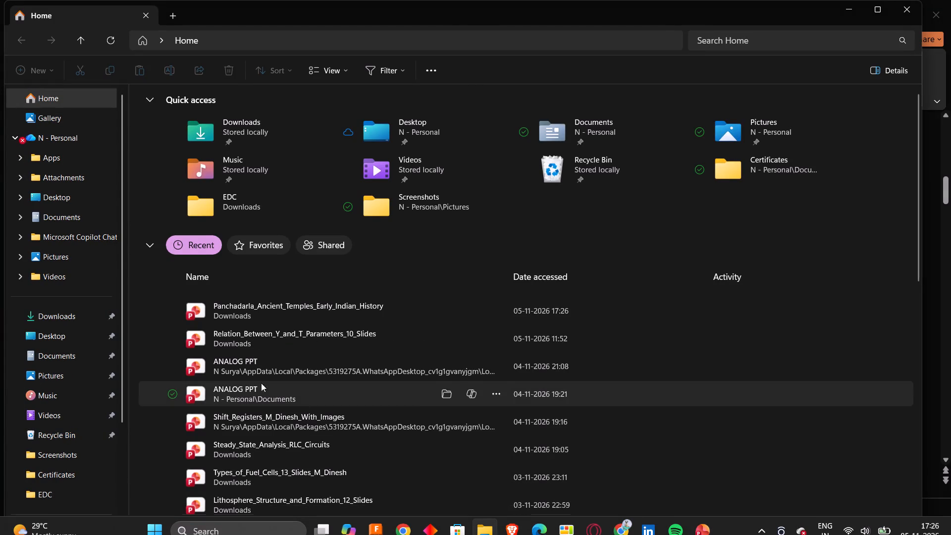
Share the Panchadarla_Ancient_Temples_Early_Indian_History presentation file from the recent files through WhatsApp.
right_click(267, 321)
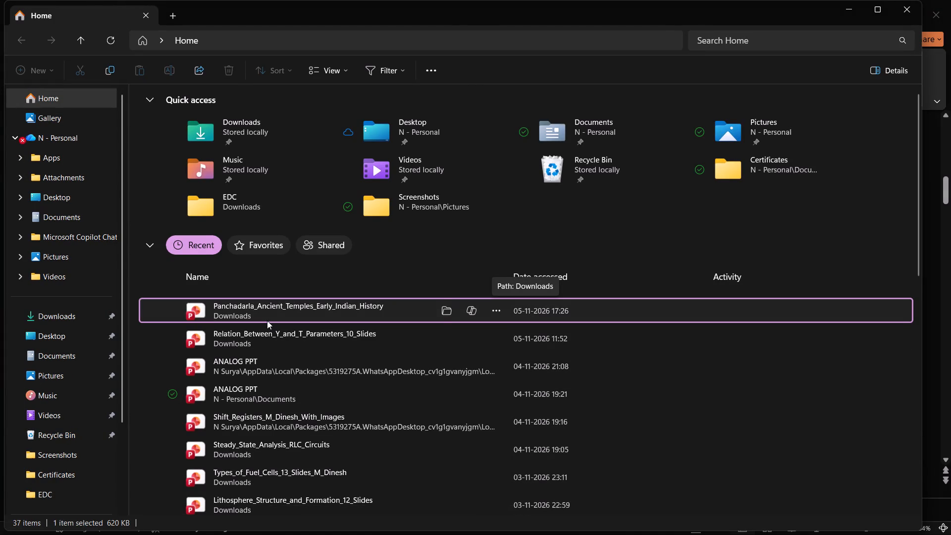
left_click(202, 76)
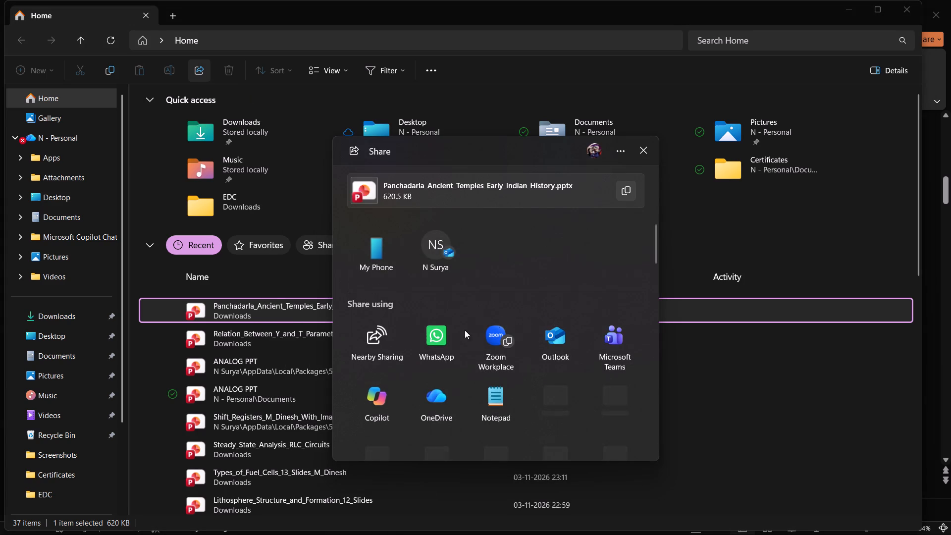
left_click(449, 330)
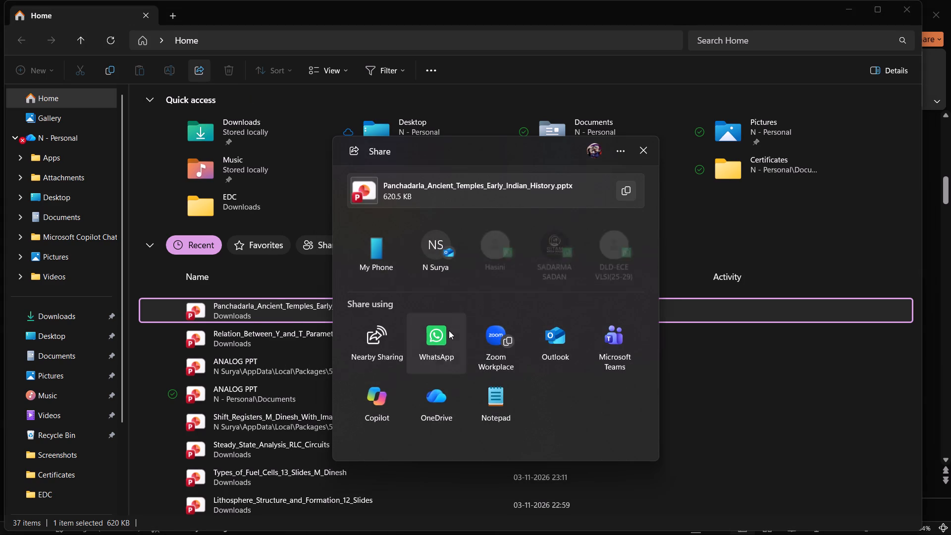
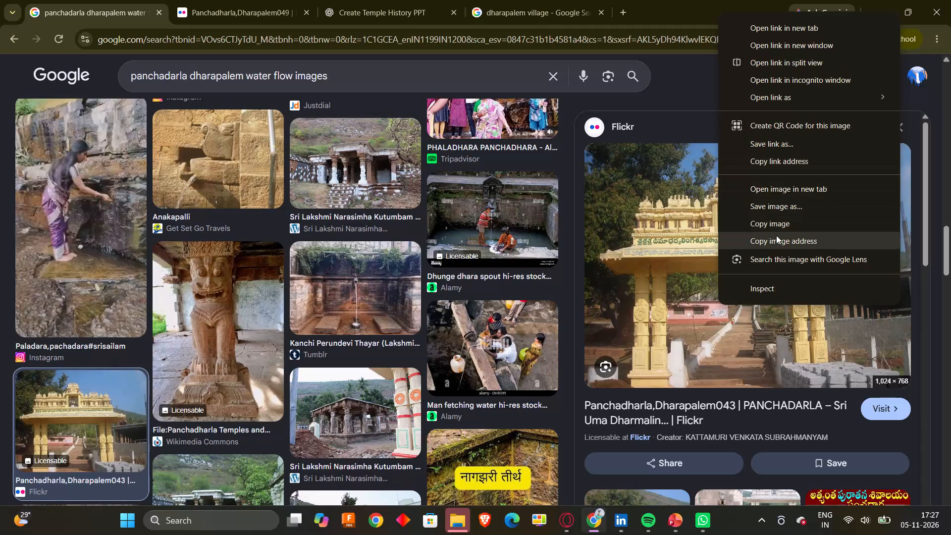
Copy the Flickr photo of Panchadharla's yellow temple gateway from the image results and switch to the PowerPoint presentation.
left_click(775, 230)
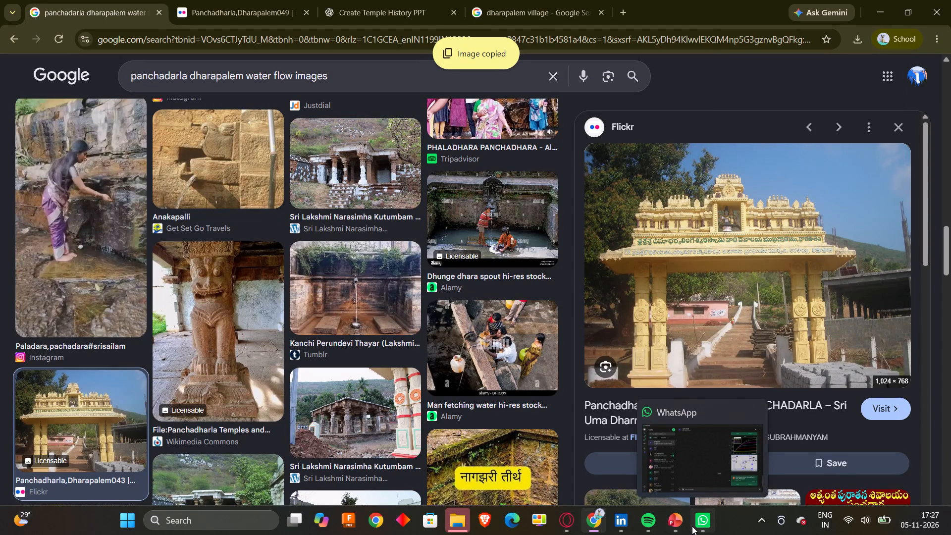
left_click(682, 522)
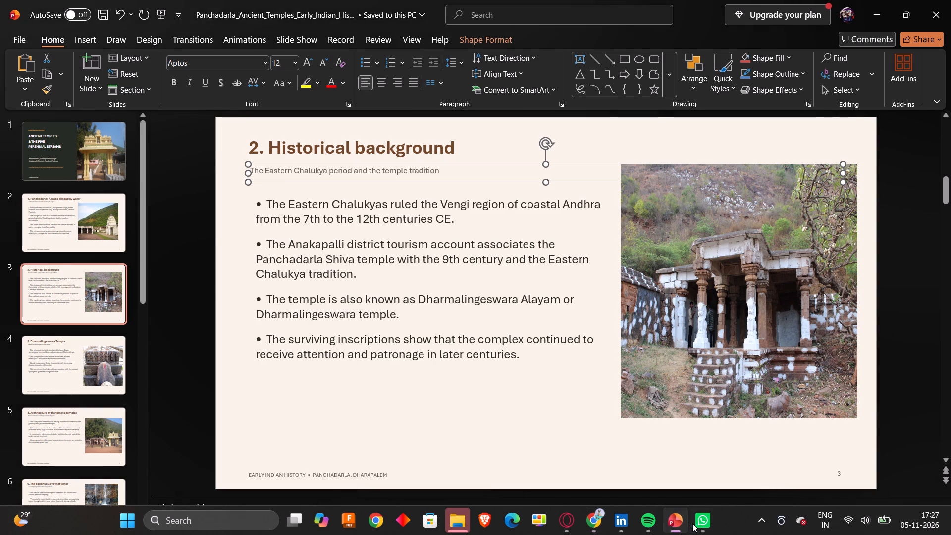
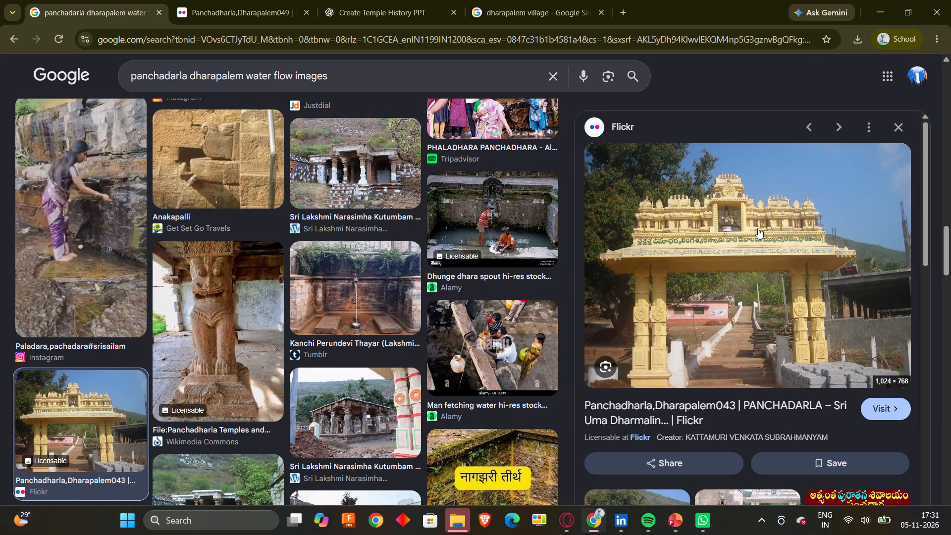
Copy the Get Set Go Travels photo of the carved stone water spout and paste it onto the PowerPoint slide "10. Heritage conservation".
left_click(240, 137)
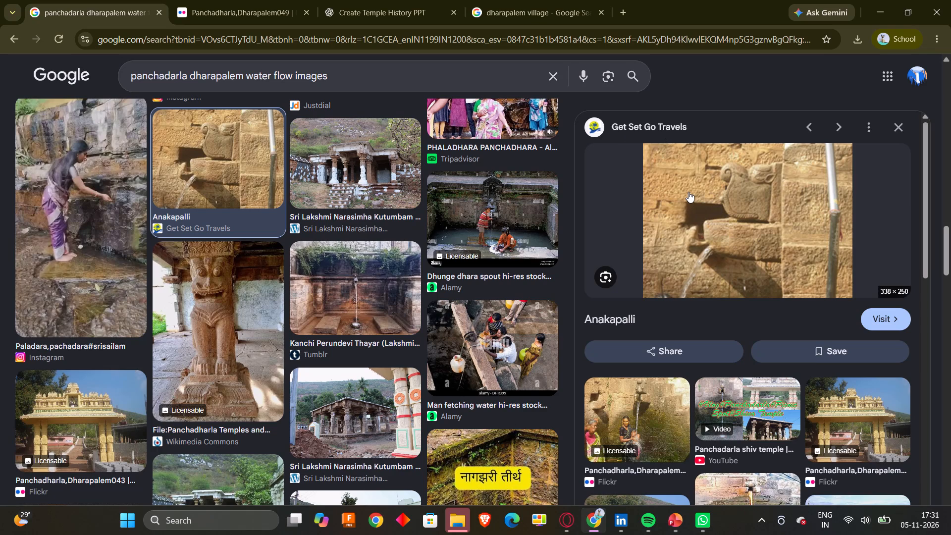
right_click(688, 192)
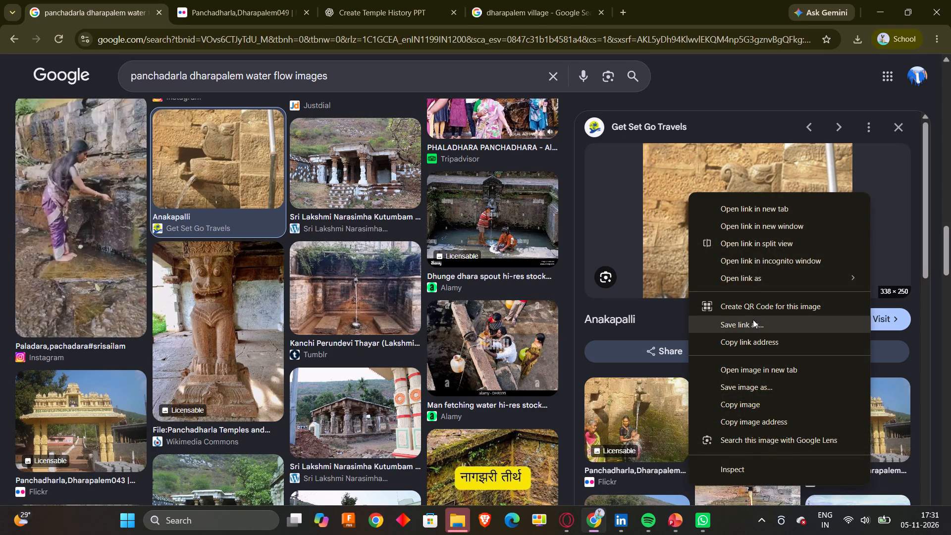
left_click(743, 398)
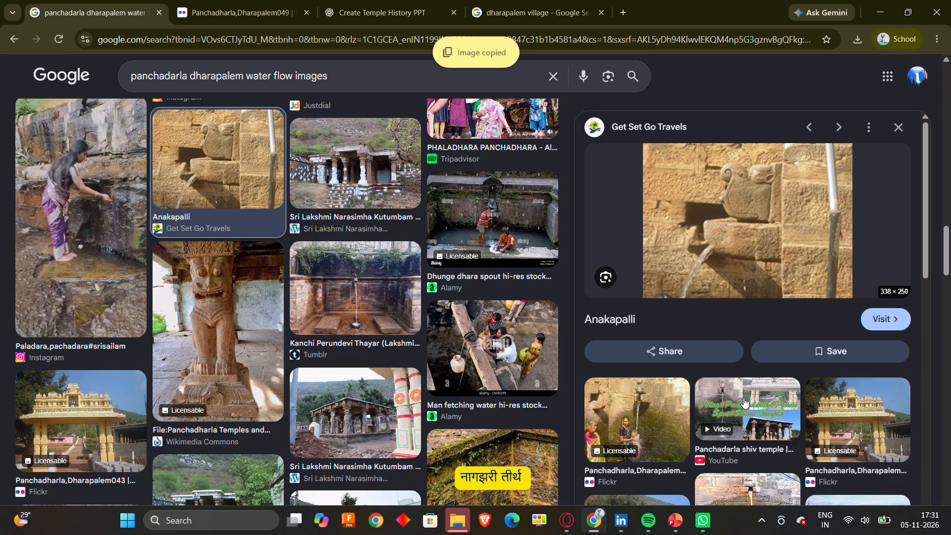
left_click(683, 521)
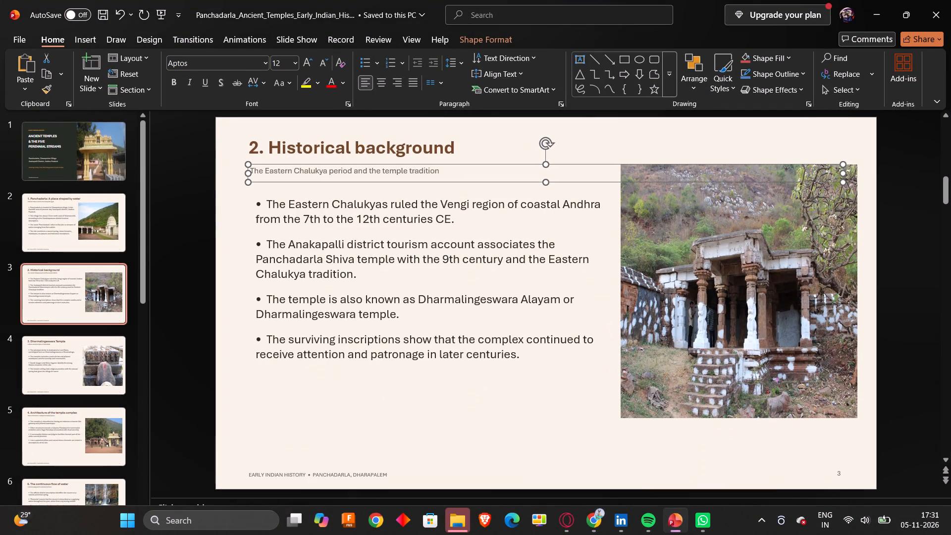
scroll(57, 436, "down", 6)
left_click(63, 416)
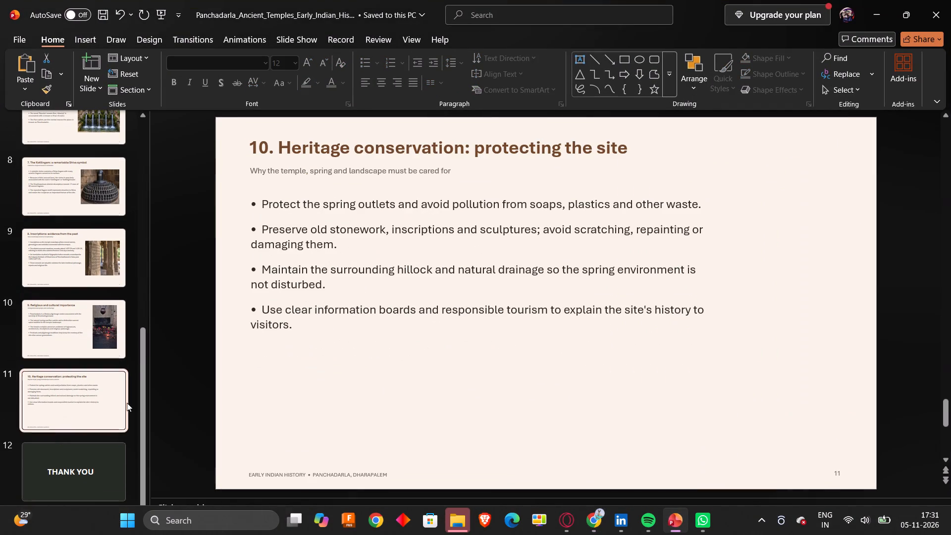
key("ctrl+v")
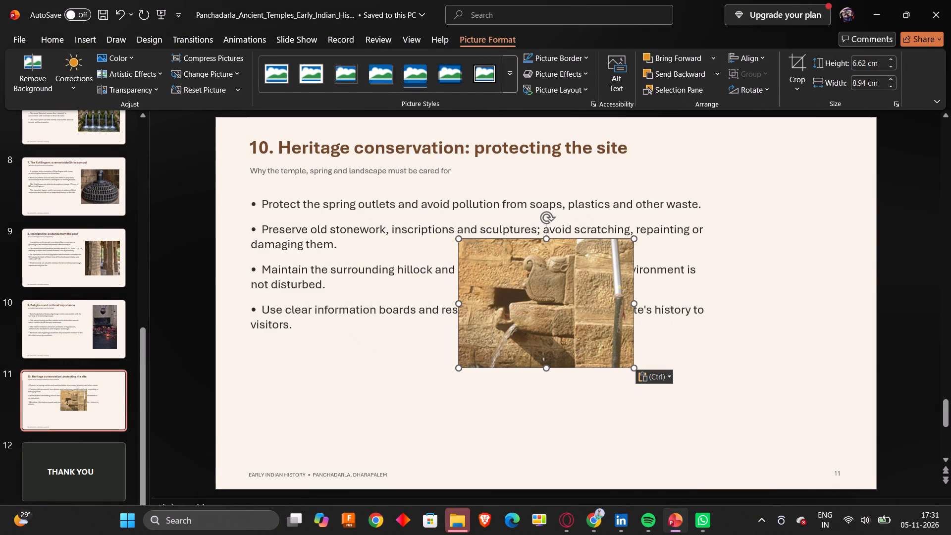
Move the spout photo clear of the bullets and narrow the bullet text box to free space beside it.
left_click_drag(510, 360, 712, 438)
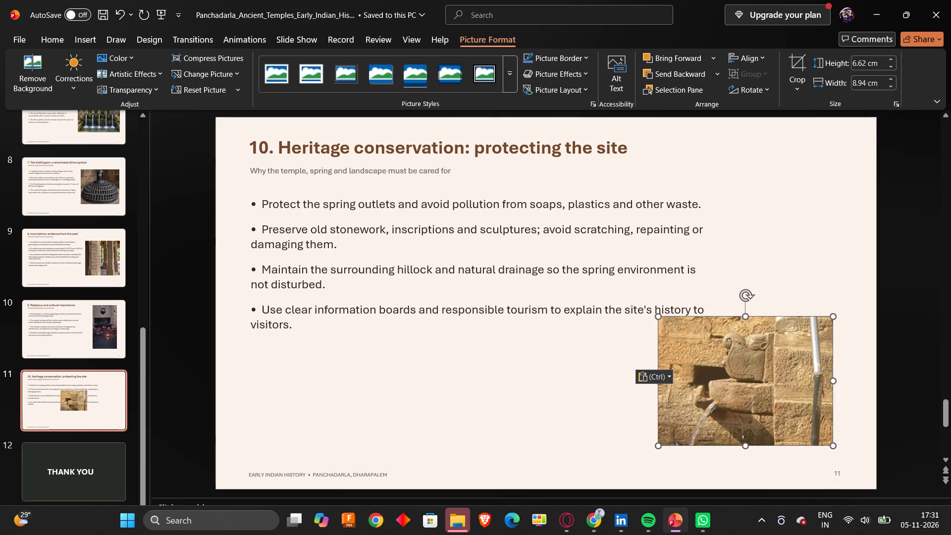
left_click(636, 270)
left_click_drag(712, 264, 611, 330)
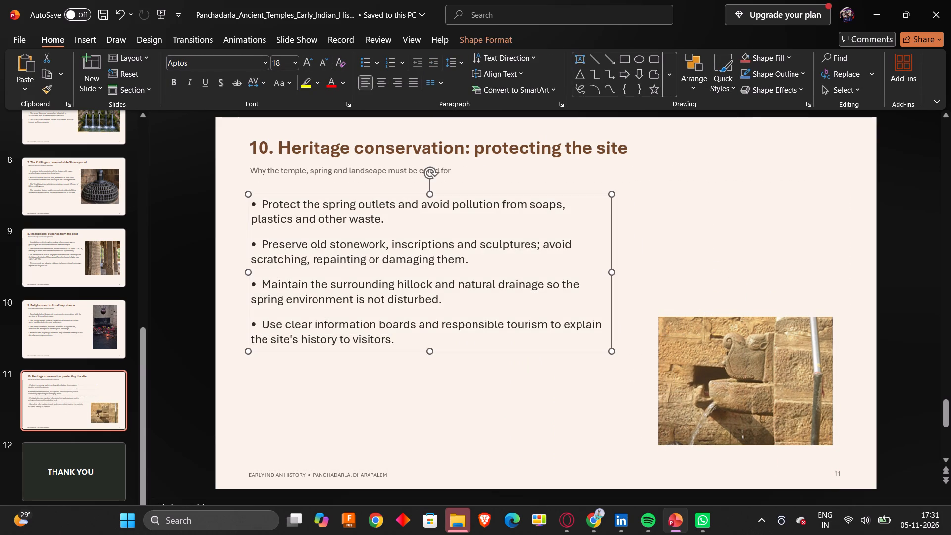
Place the spout photo beside the bullets, stretch it taller and wider, and shift it slightly down below the subtitle line.
left_click_drag(798, 370, 780, 285)
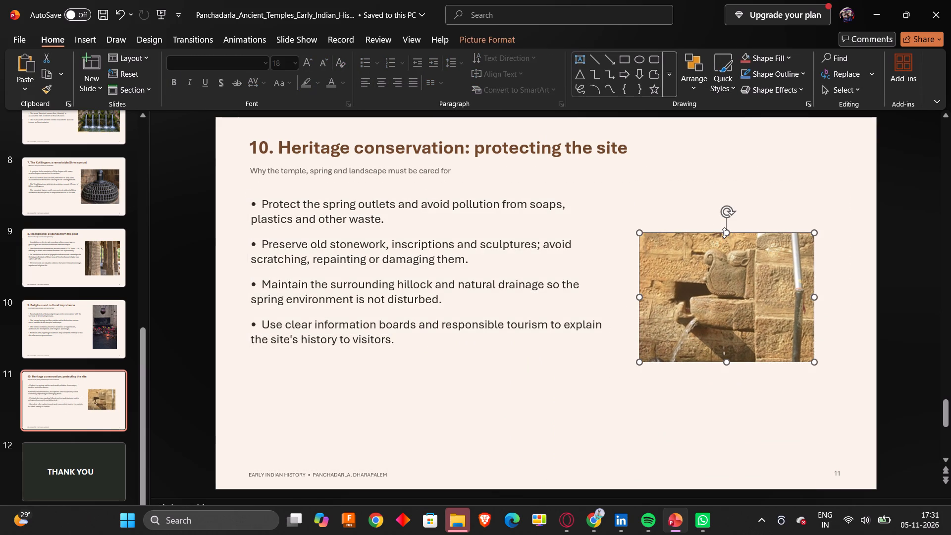
left_click_drag(724, 233, 722, 182)
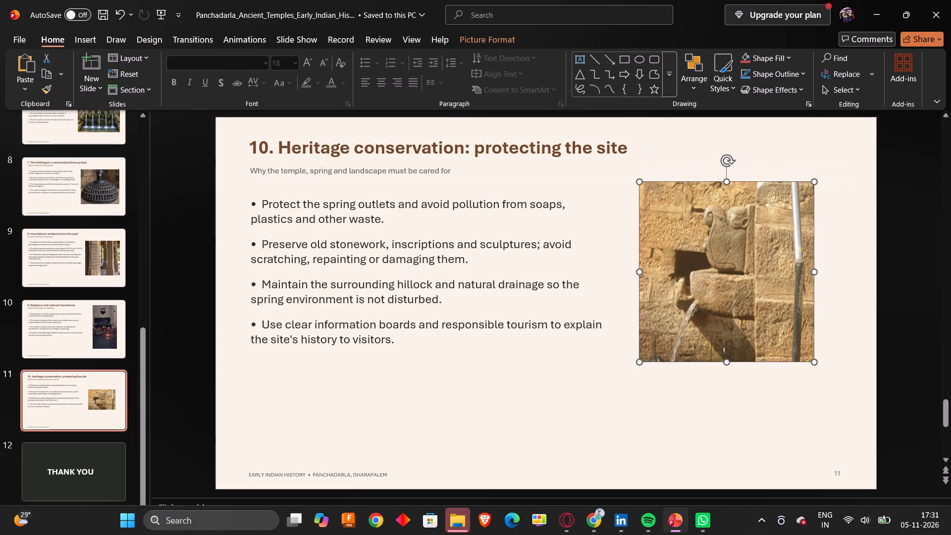
left_click(724, 317)
left_click_drag(814, 273, 837, 275)
left_click(706, 401)
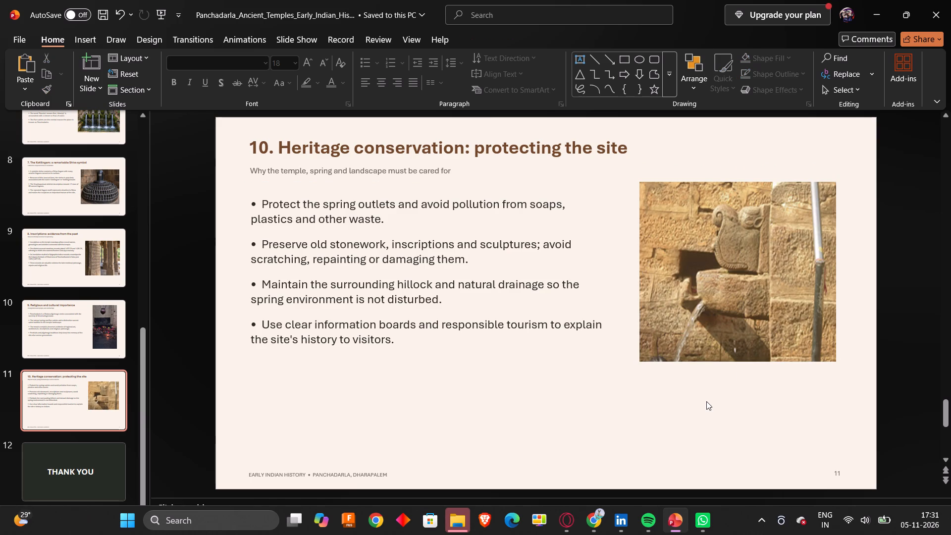
left_click(674, 287)
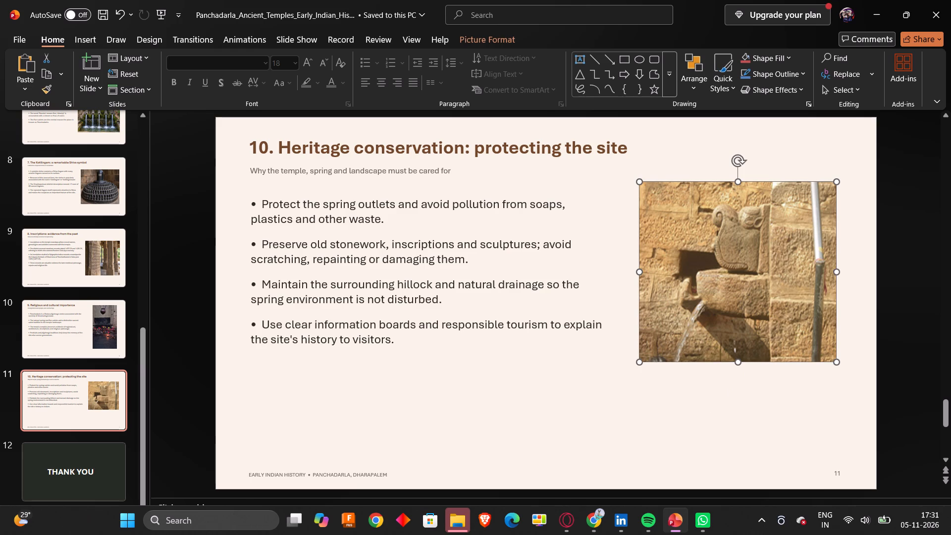
left_click(688, 181)
left_click_drag(690, 258, 690, 262)
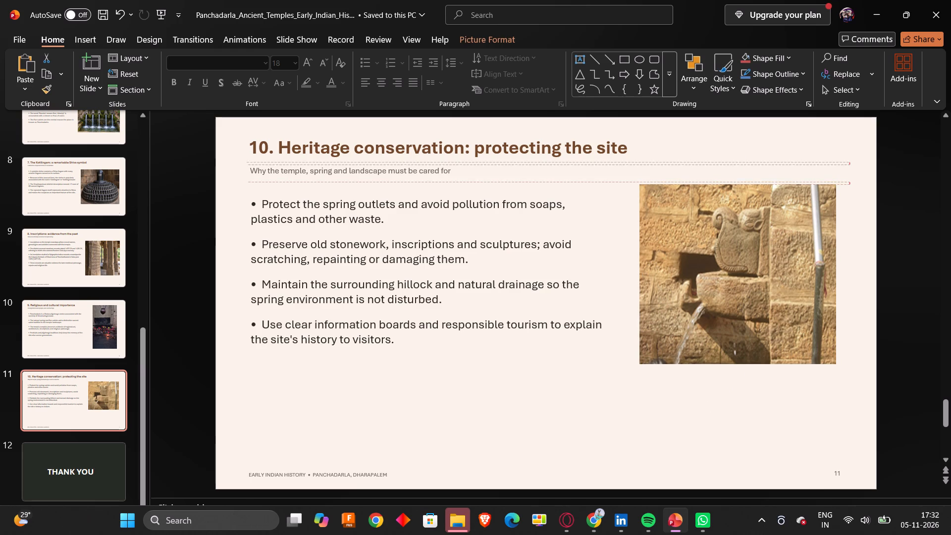
left_click_drag(690, 262, 688, 268)
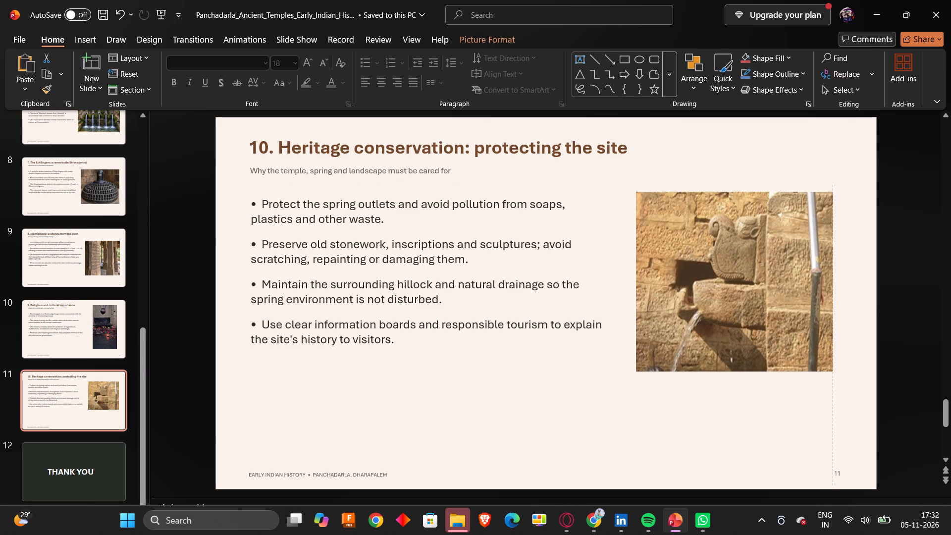
left_click_drag(688, 268, 689, 270)
left_click(624, 249)
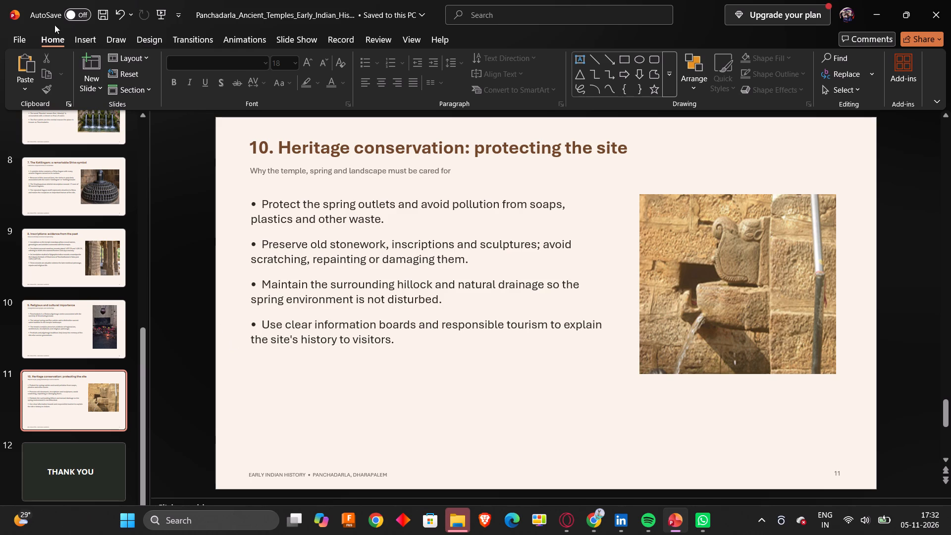
Save a copy of the presentation in Downloads as "Panchadarla_Ancient_Temples_Early_Indian_History 1".
left_click(20, 36)
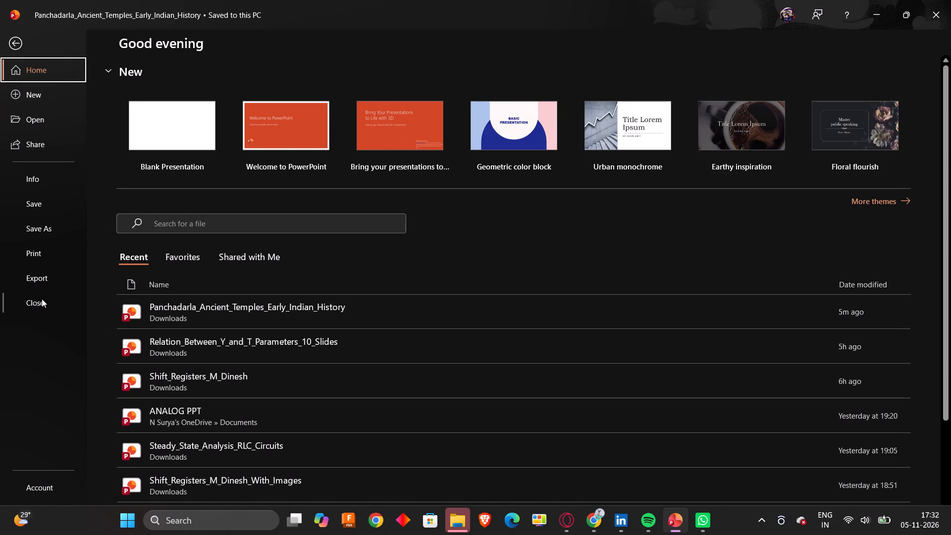
left_click(42, 229)
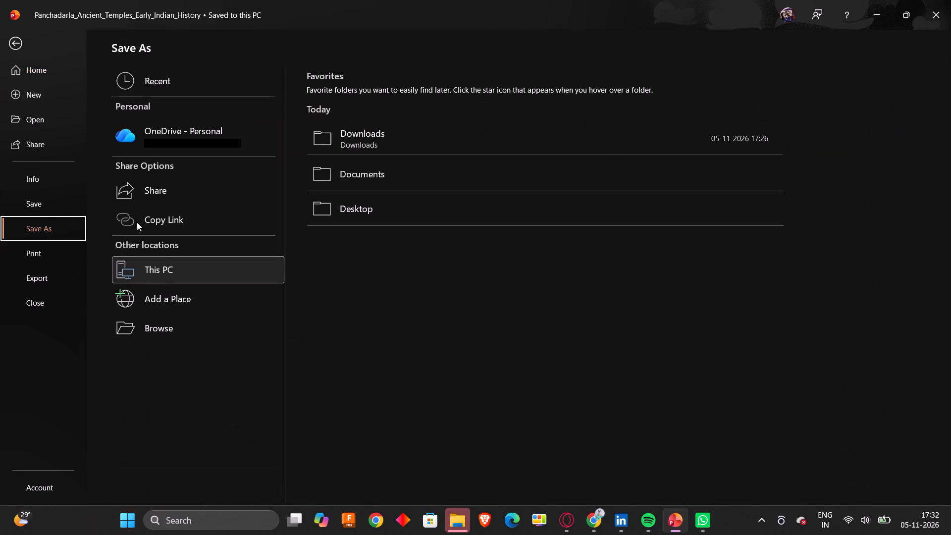
left_click(374, 125)
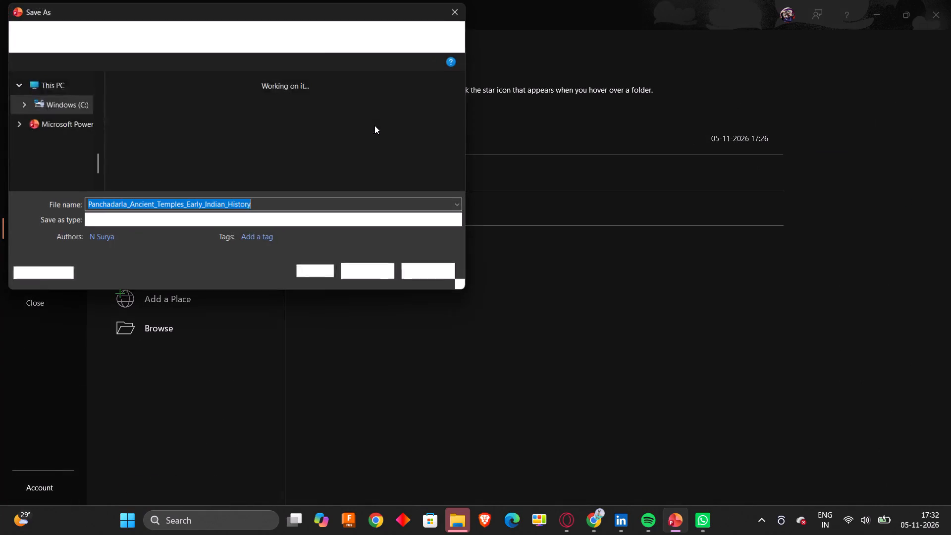
scroll(63, 132, "down", 3)
scroll(63, 132, "up", 3)
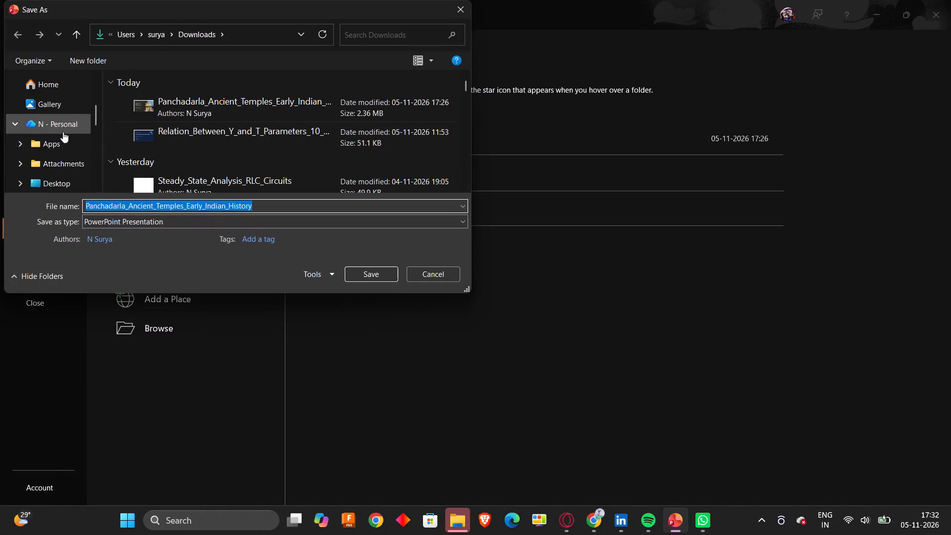
scroll(63, 132, "up", 2)
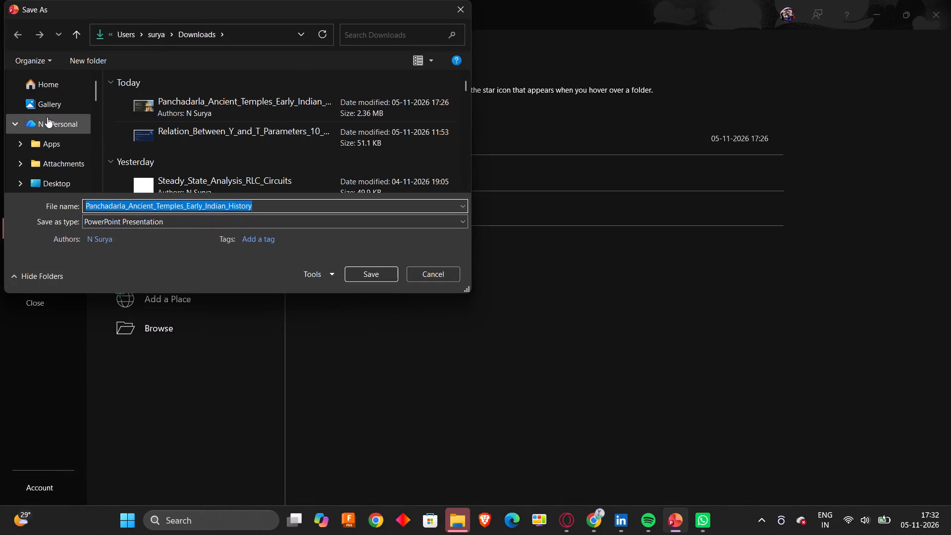
scroll(47, 117, "down", 2)
left_click(47, 117)
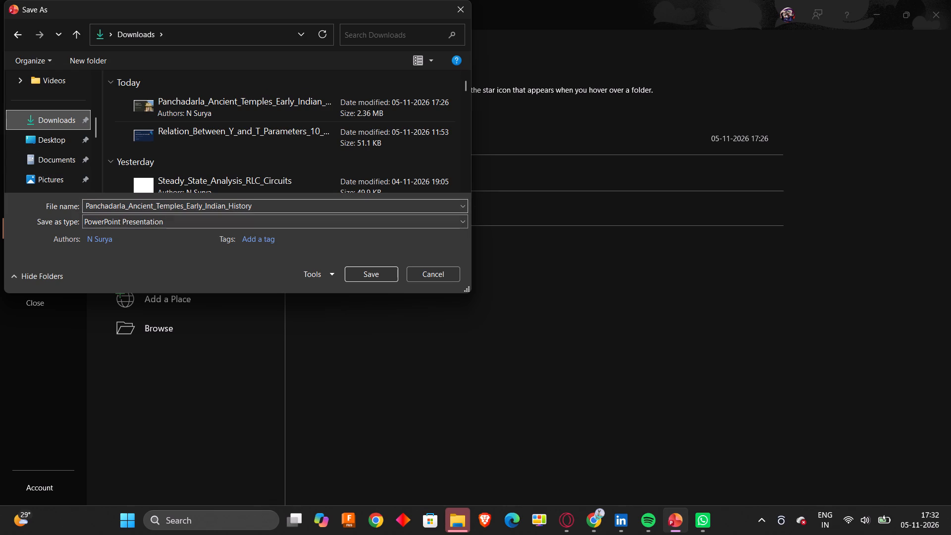
left_click(277, 208)
left_click(277, 208)
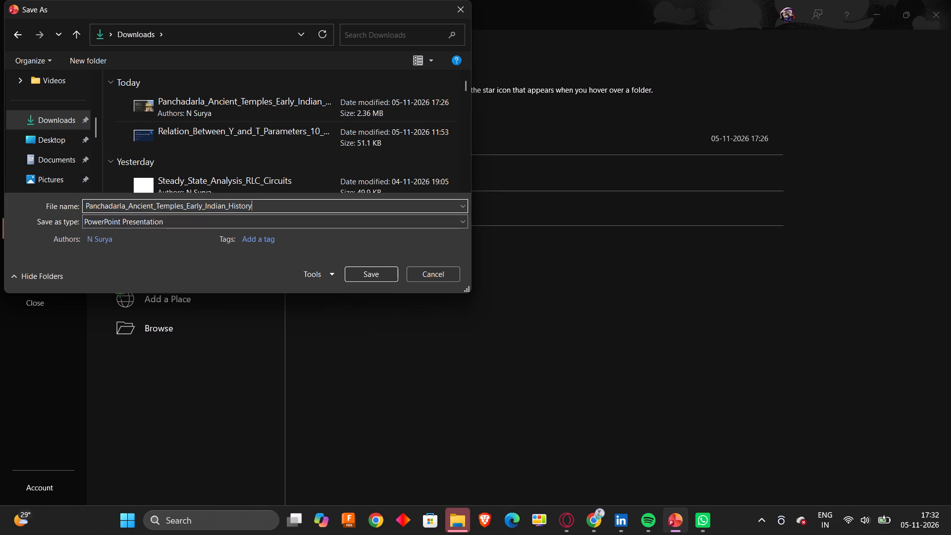
key("space")
key("shift+at")
key("BackSpace")
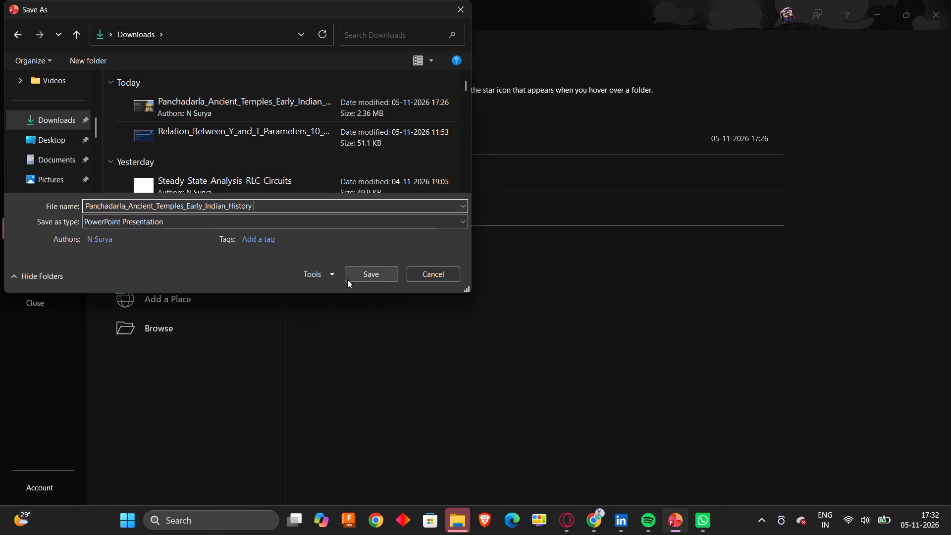
key("2")
key("BackSpace")
key("1")
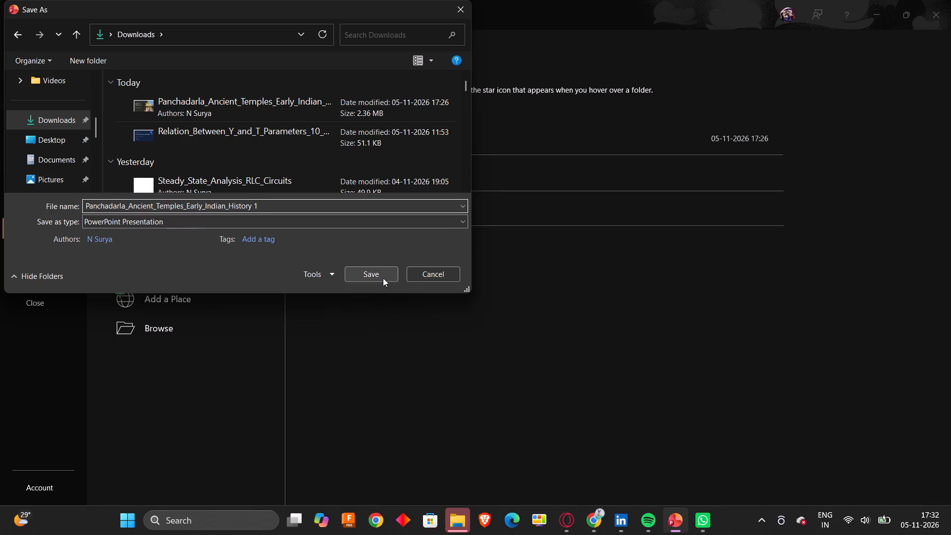
left_click(378, 270)
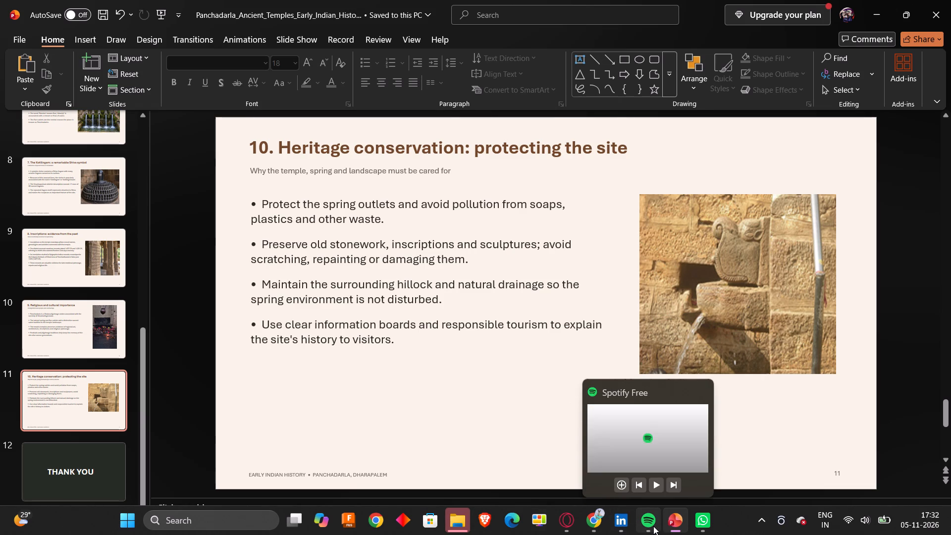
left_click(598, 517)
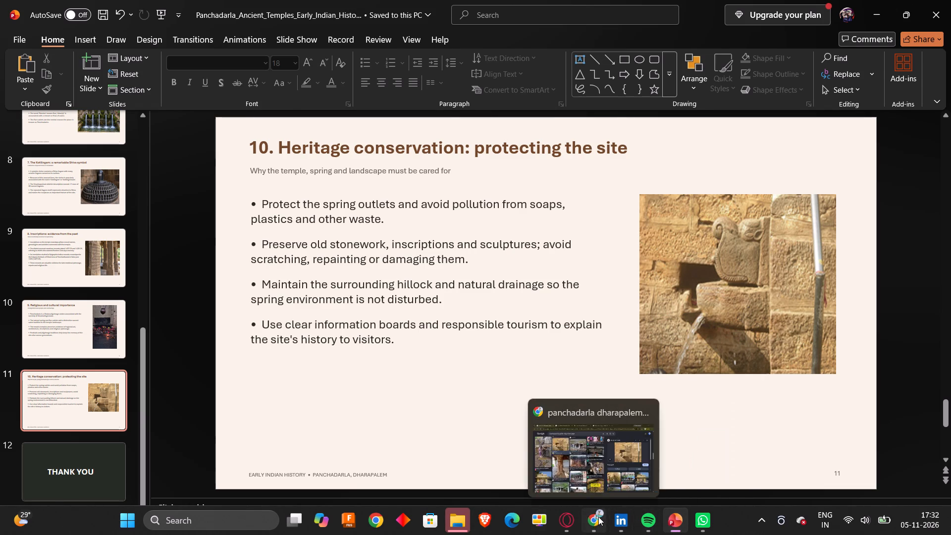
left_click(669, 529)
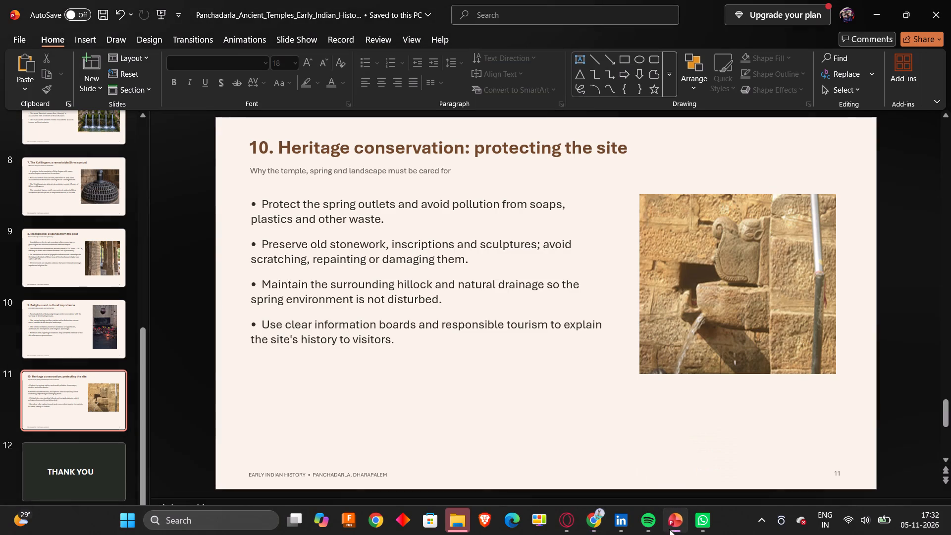
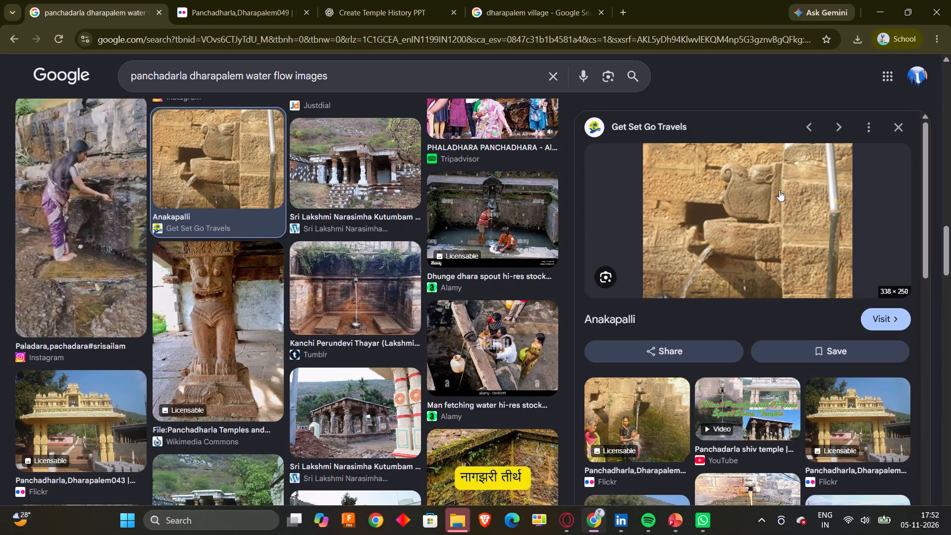
Copy the enlarged Get Set Go Travels photo of the carved stone water spout from the Google image results.
left_click(790, 202)
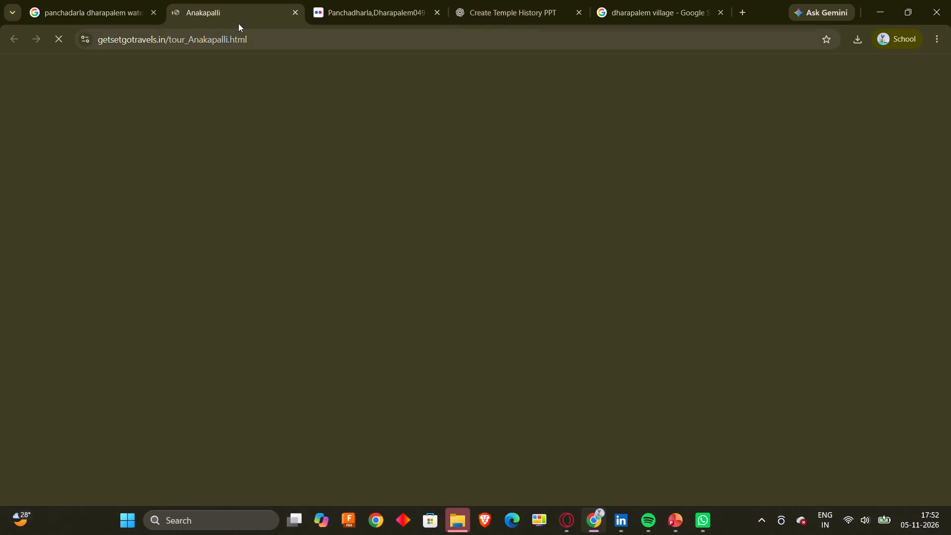
left_click(294, 13)
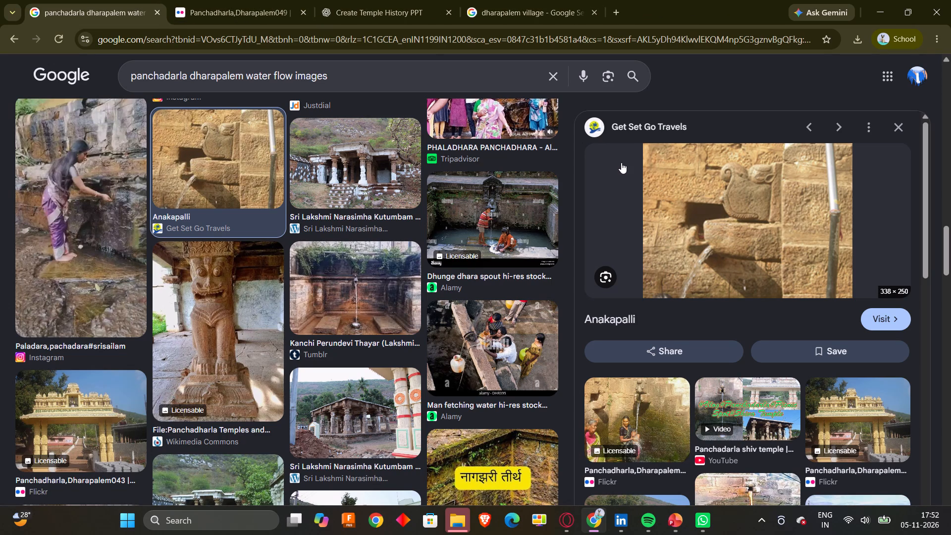
right_click(674, 178)
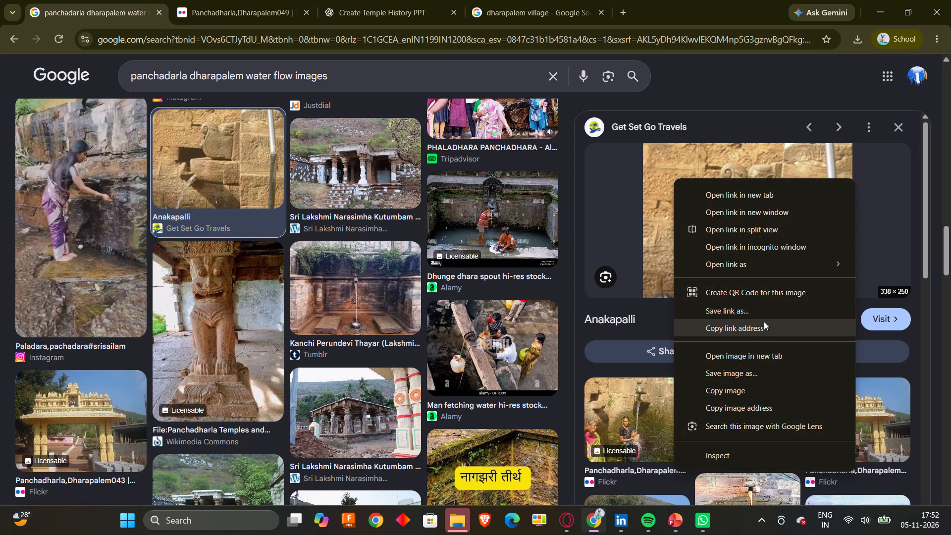
left_click(750, 398)
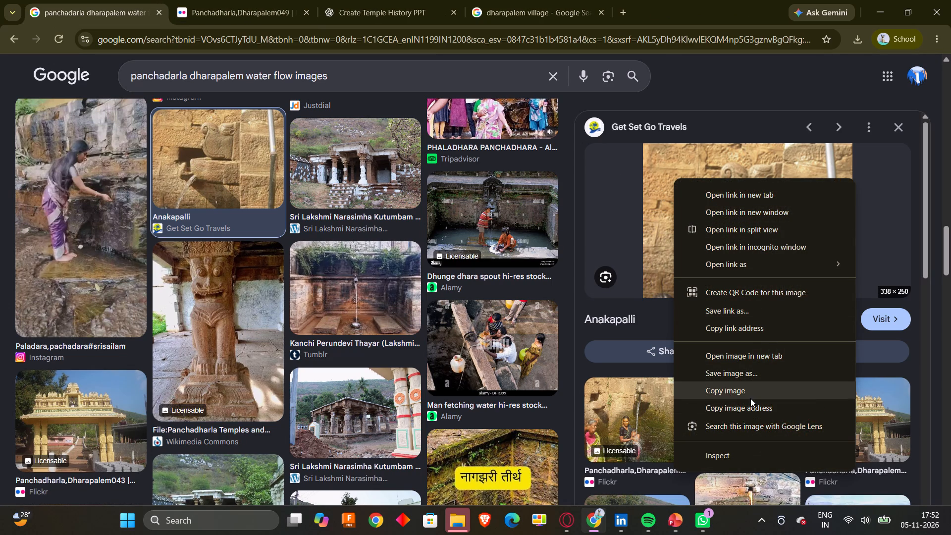
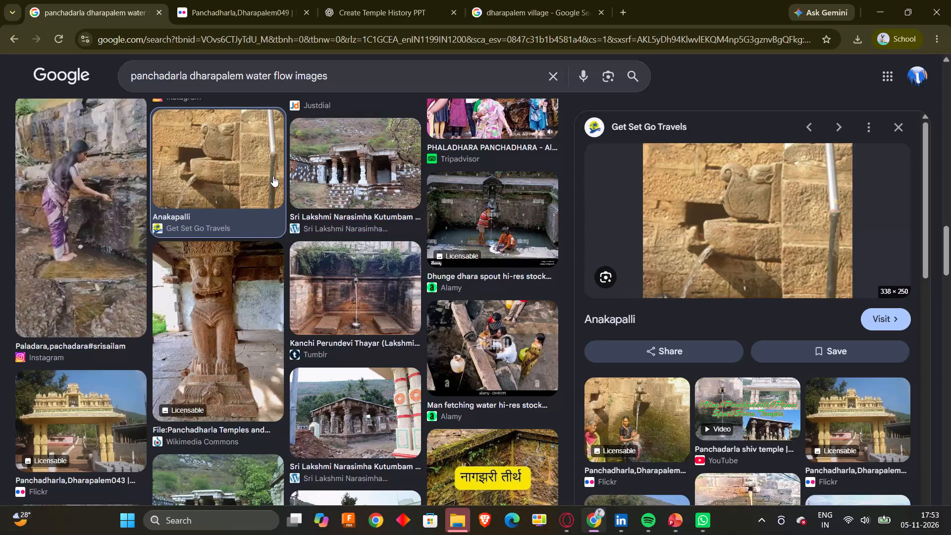
Copy the Sri Lakshmi Narasimha Kutumbam photo of the small pillared stone temple from the Google image results.
scroll(254, 176, "up", 2)
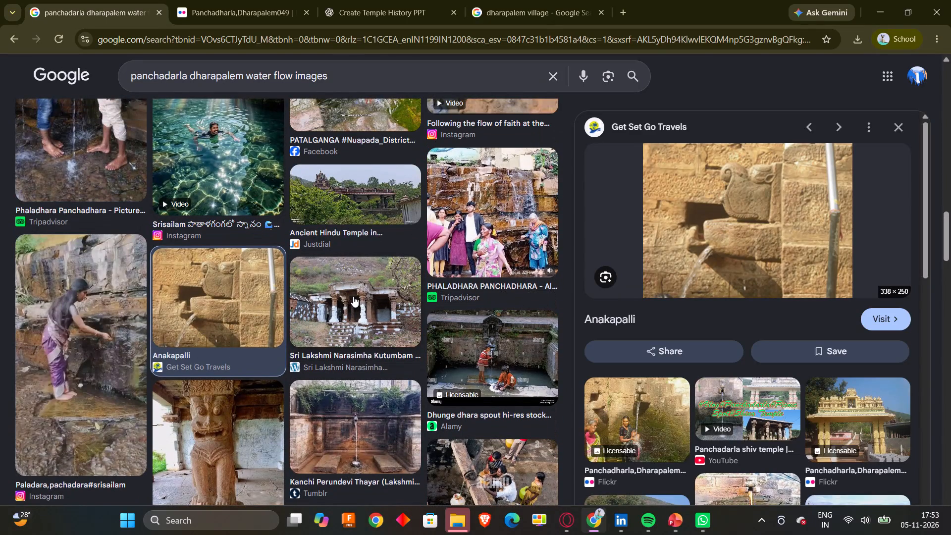
right_click(355, 298)
left_click(422, 218)
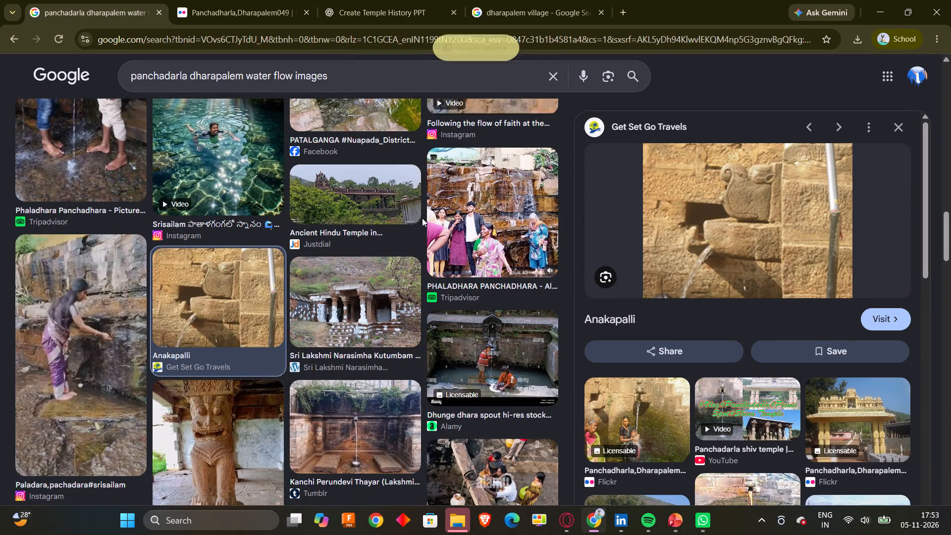
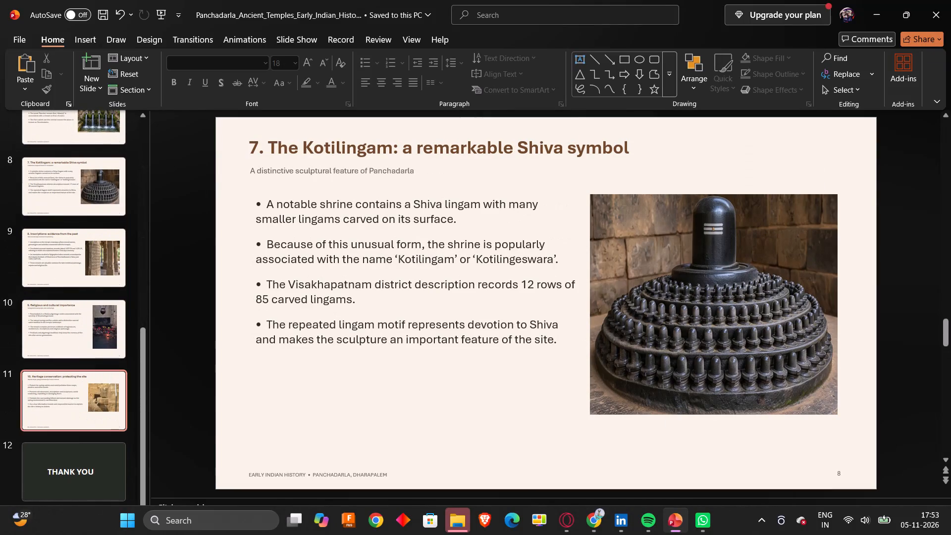
Review the photos on the earlier slides, going back from the Kotilingam slide to the Historical background slide.
left_click(70, 179)
left_click(93, 235)
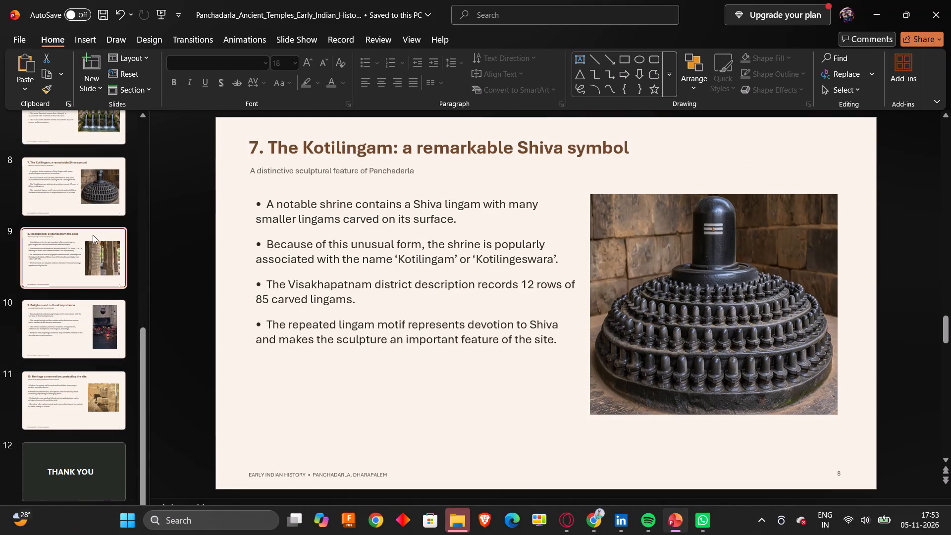
scroll(93, 235, "up", 1)
left_click(93, 235)
scroll(93, 235, "up", 1)
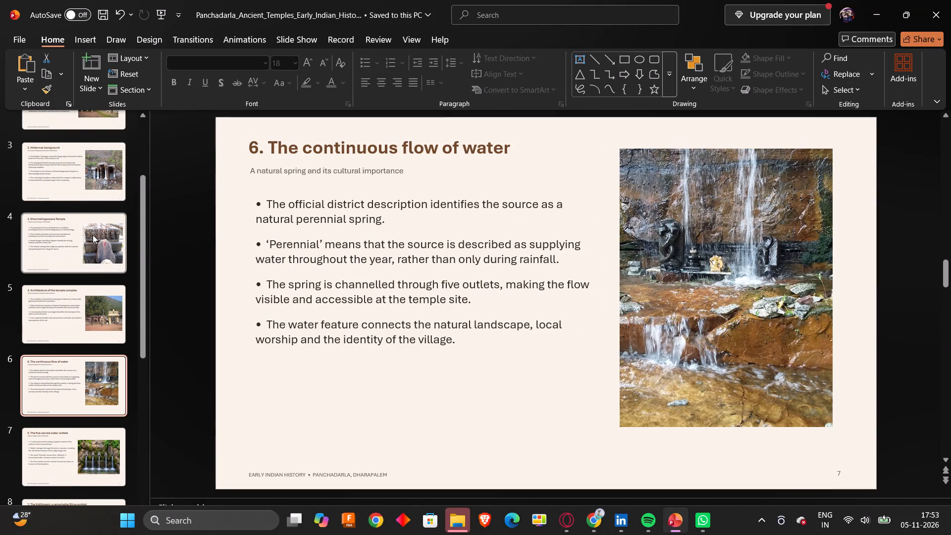
left_click(93, 235)
scroll(93, 235, "up", 1)
left_click(93, 209)
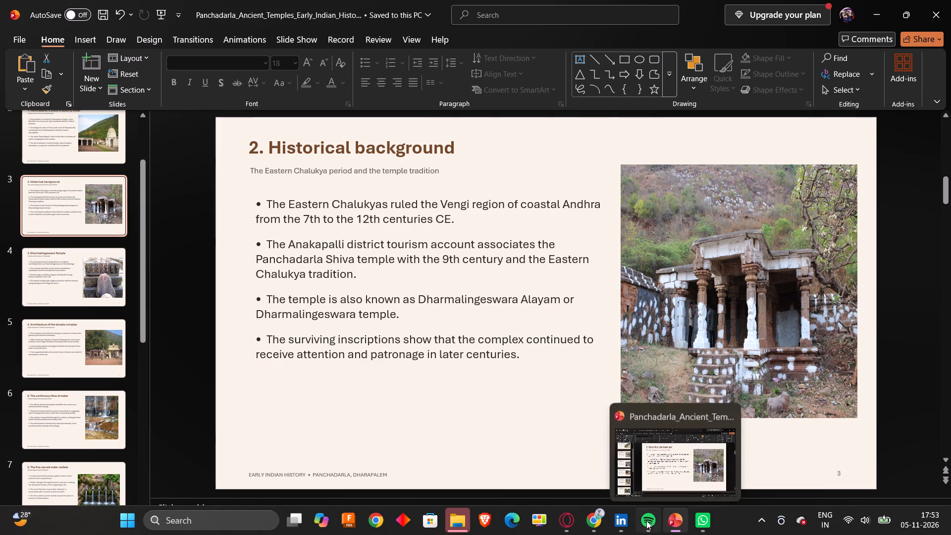
Switch to Chrome and preview the Sri Lakshmi Narasimha Kutumbam photo of the pillared stone temple in the image results.
left_click(603, 518)
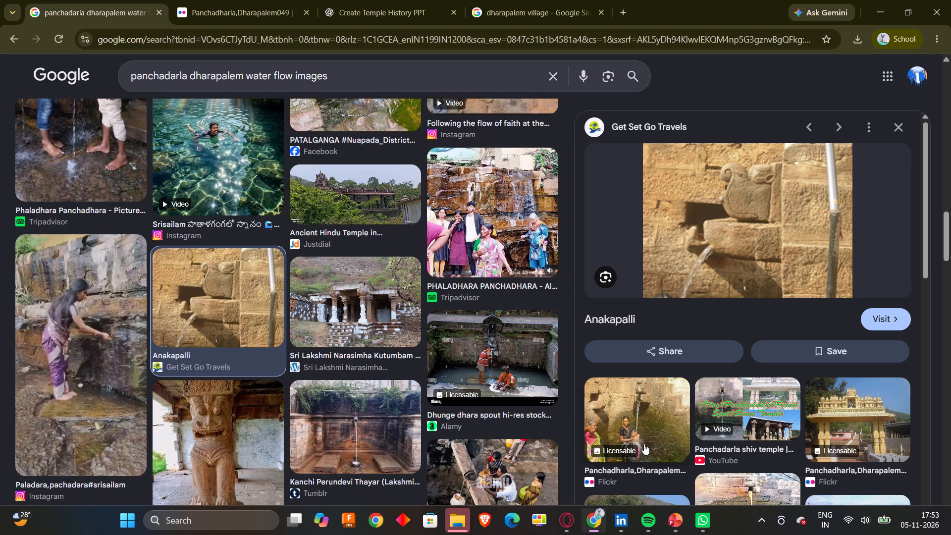
left_click(384, 291)
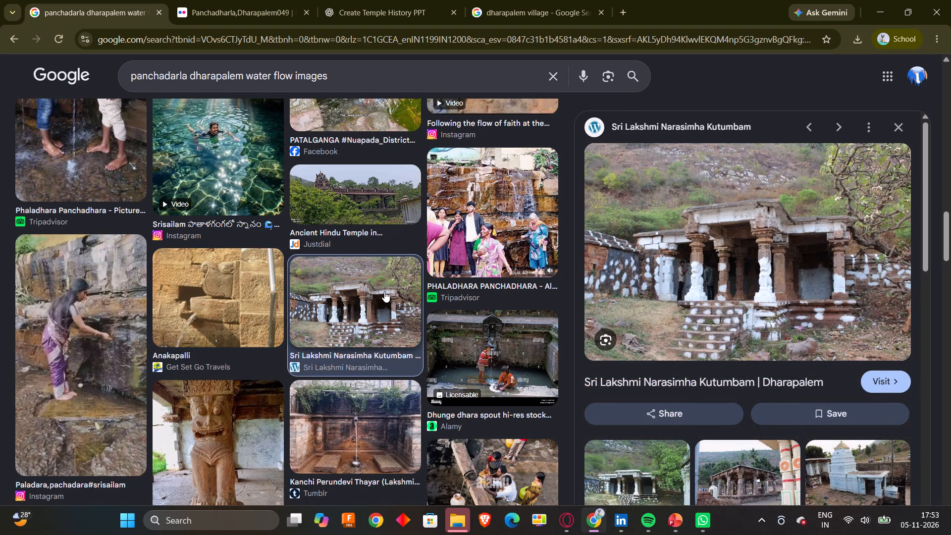
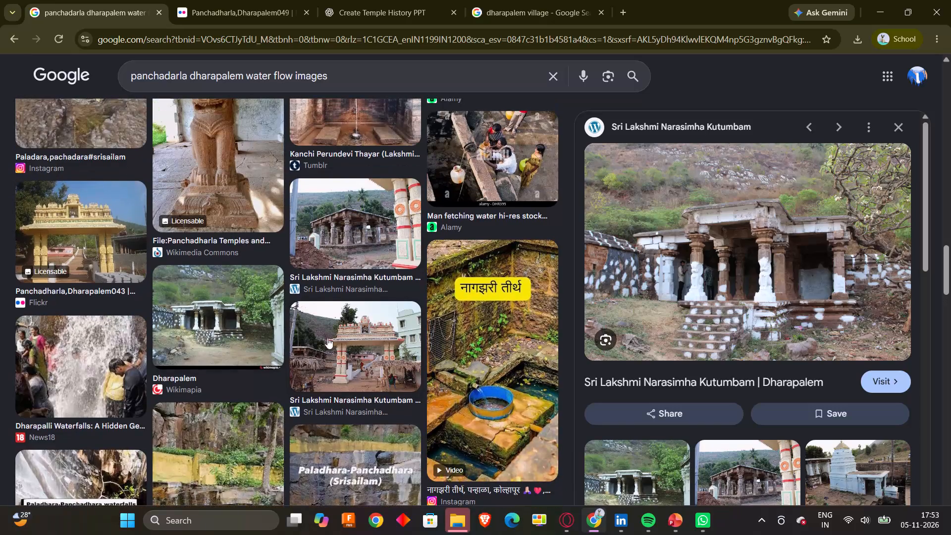
Copy the Flickr photo of the yellow temple entrance arch, Panchadharla,Dharapalem043, from the image results.
right_click(62, 195)
left_click(173, 408)
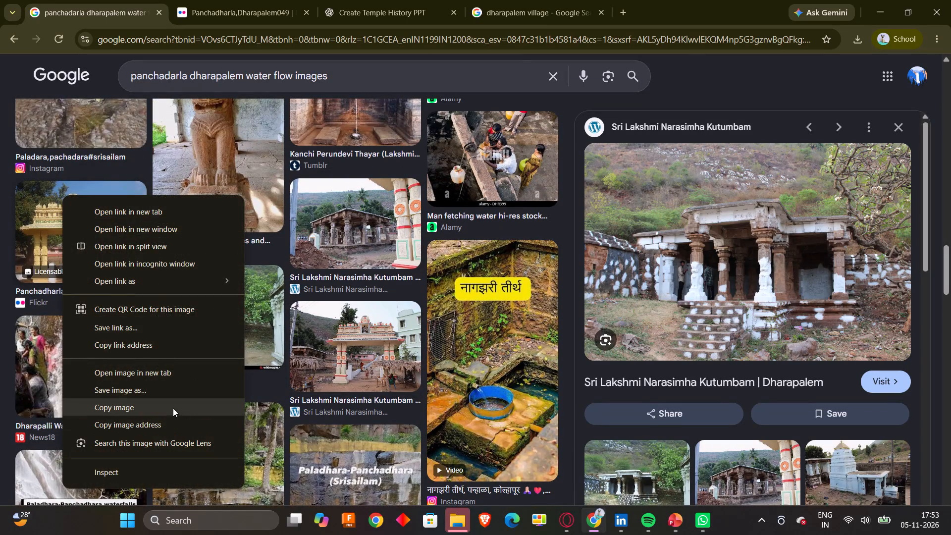